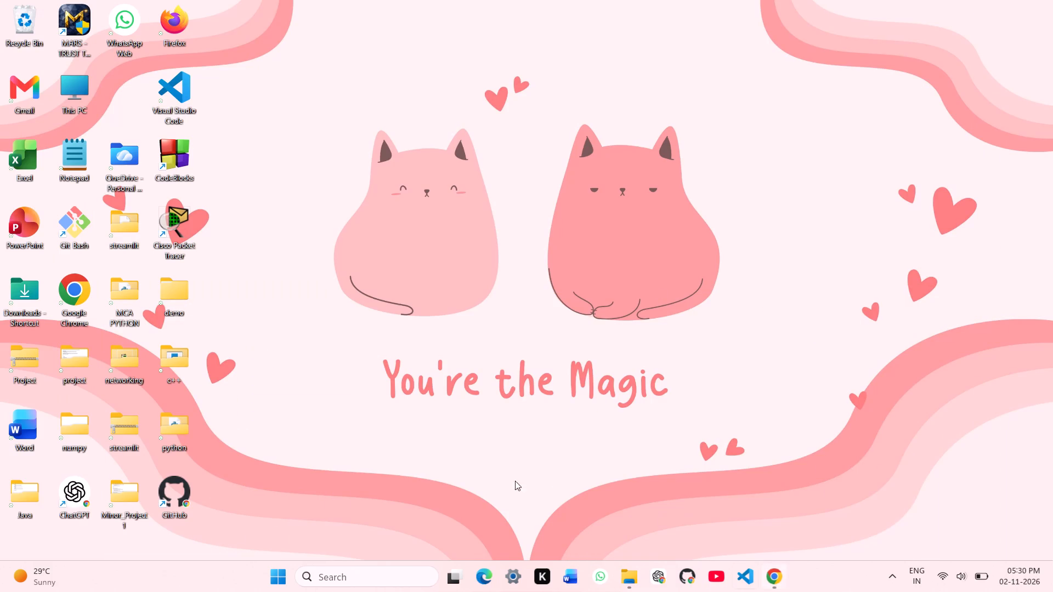
double_click(179, 145)
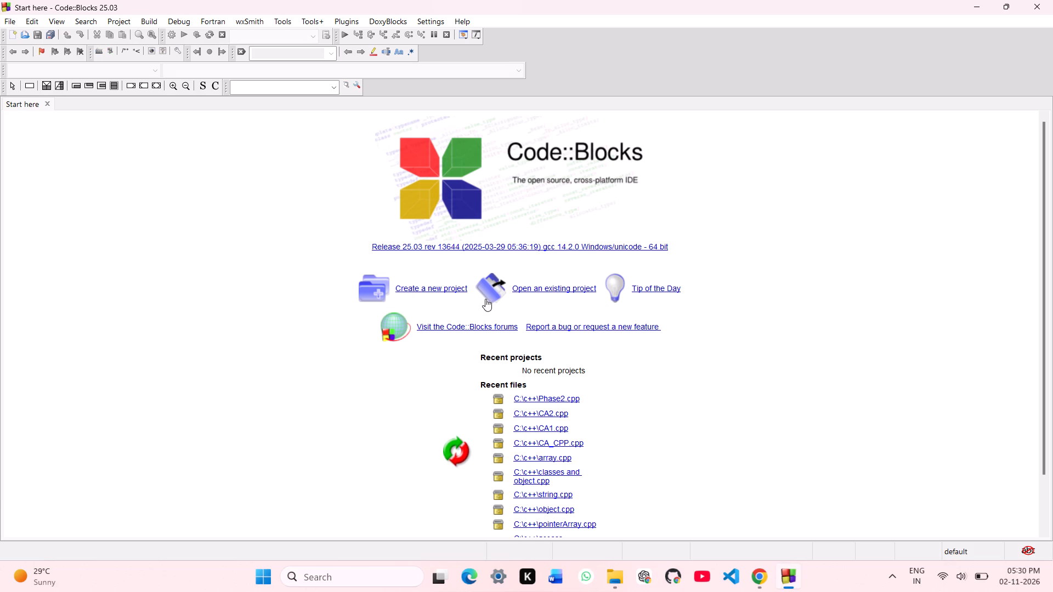
left_click(556, 414)
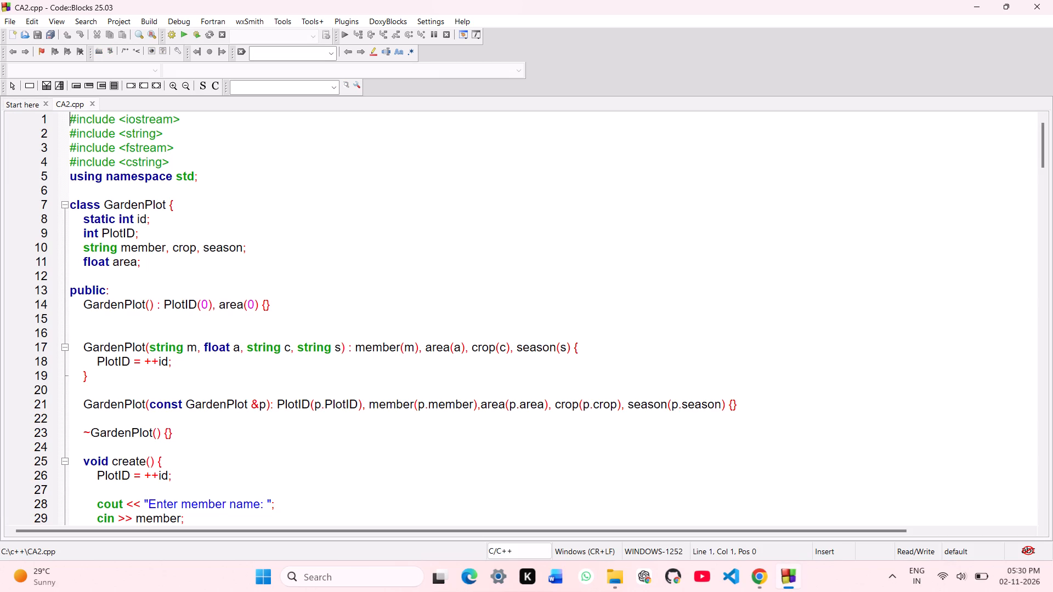
key("ctrl+a")
key("ctrl+c")
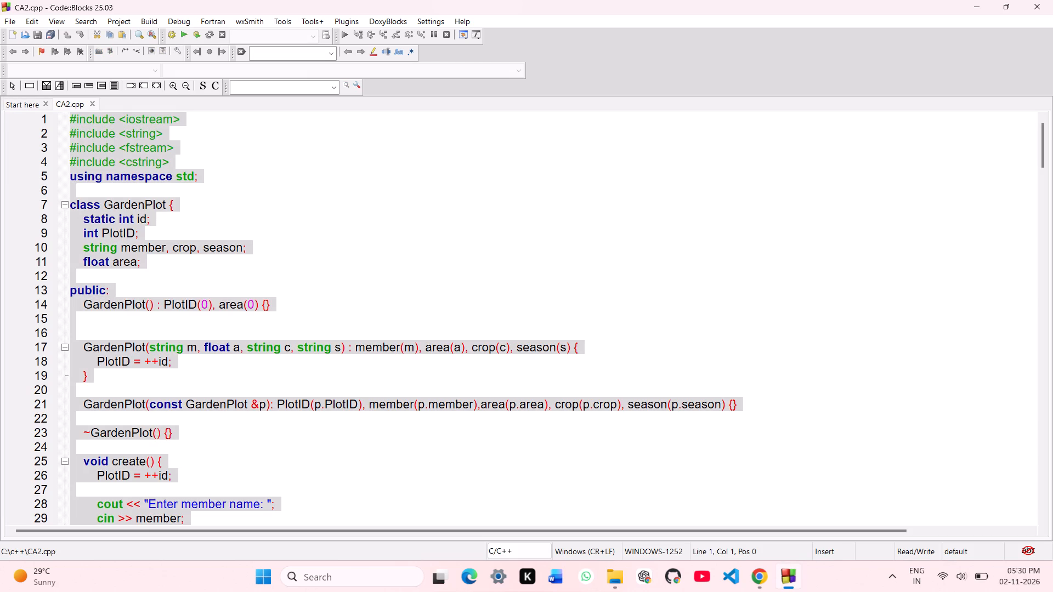
left_click(417, 214)
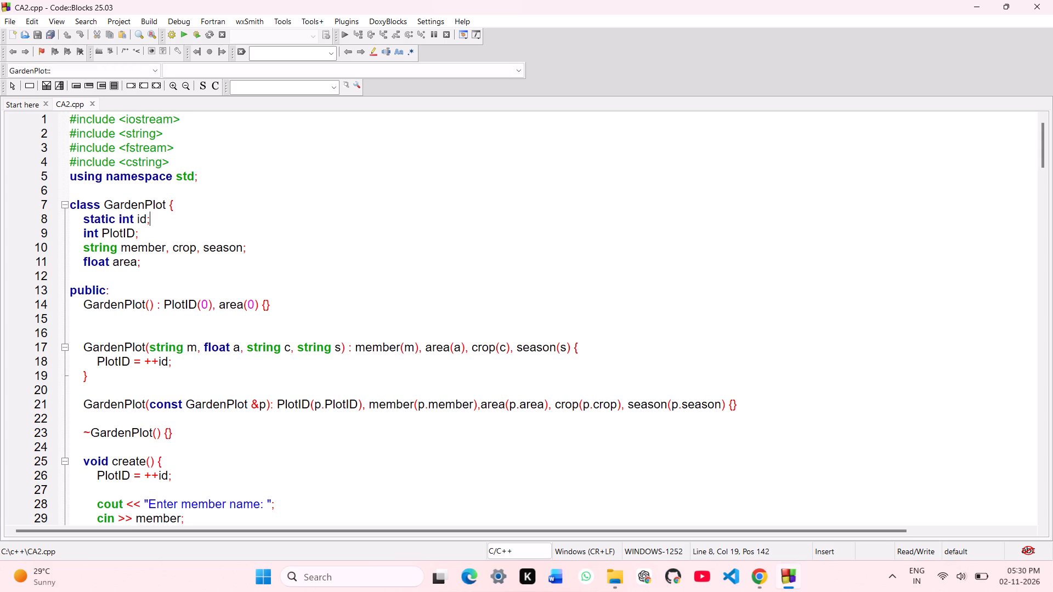
Open the recent CA2 report in Word and paste the copied code on a new line below the "CODE –" heading.
left_click(559, 573)
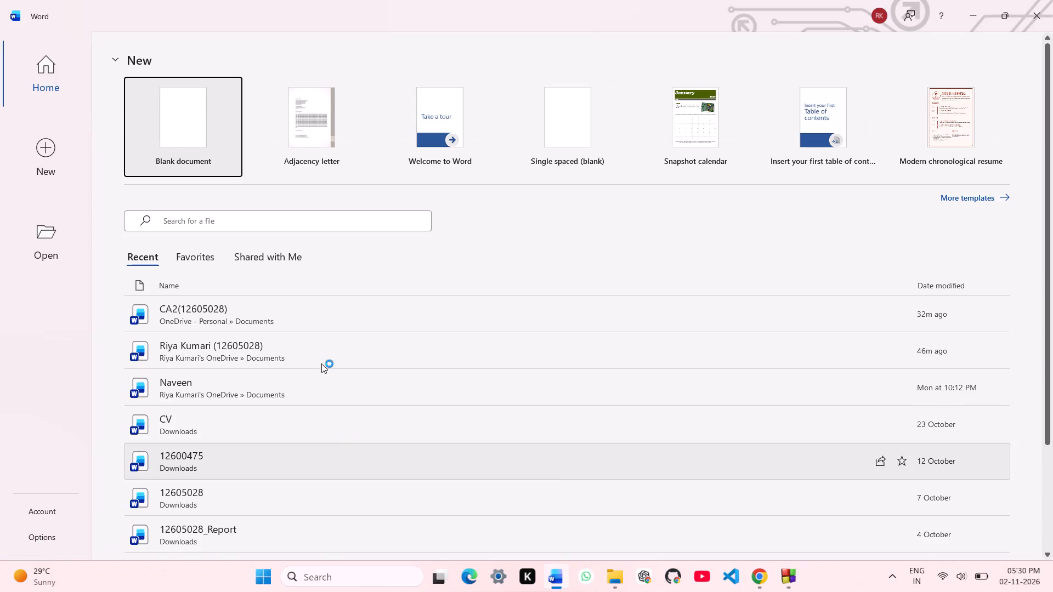
double_click(343, 320)
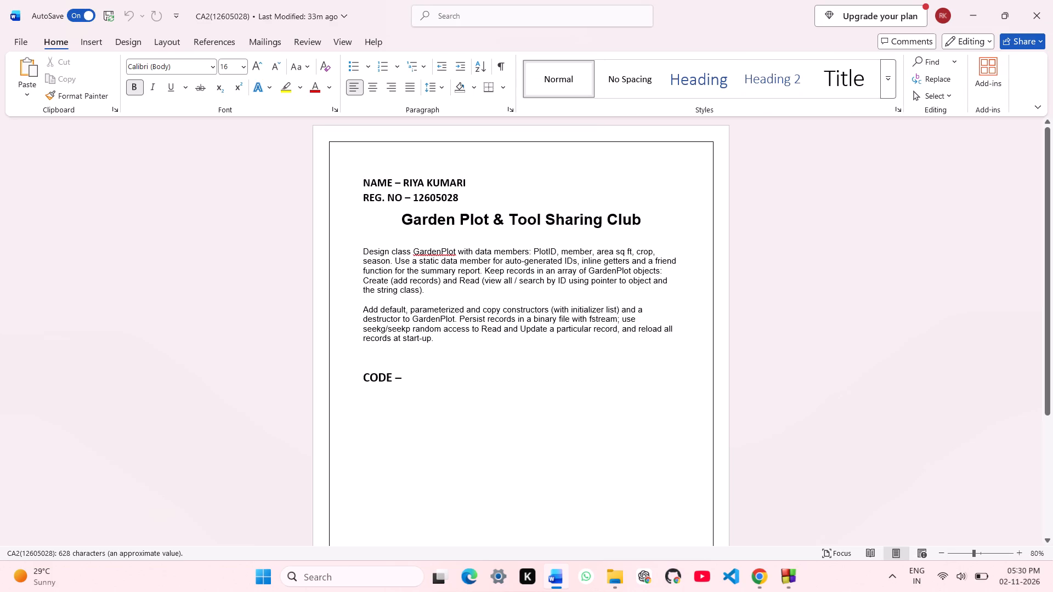
left_click(428, 380)
key("Return")
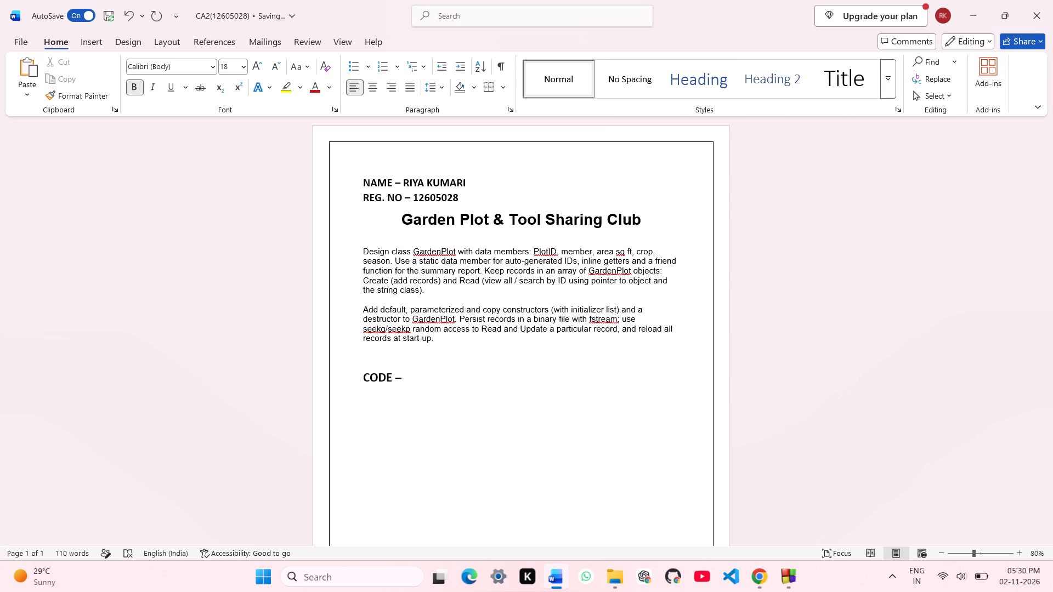
key("ctrl+v")
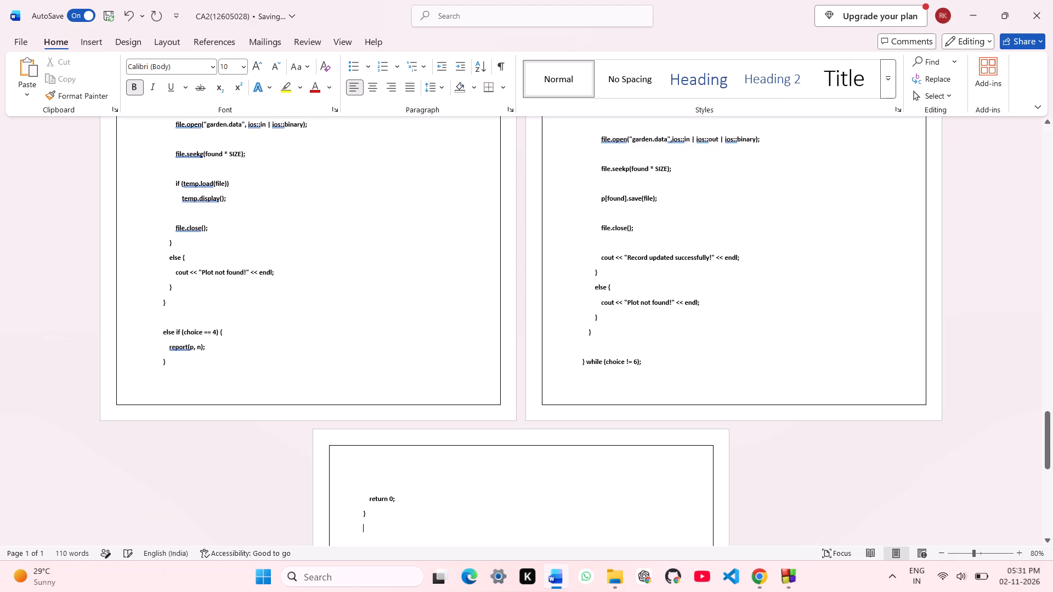
Delete the blank line between "using namespace std;" and "class GardenPlot {" in the pasted code.
scroll(424, 260, "up", 1)
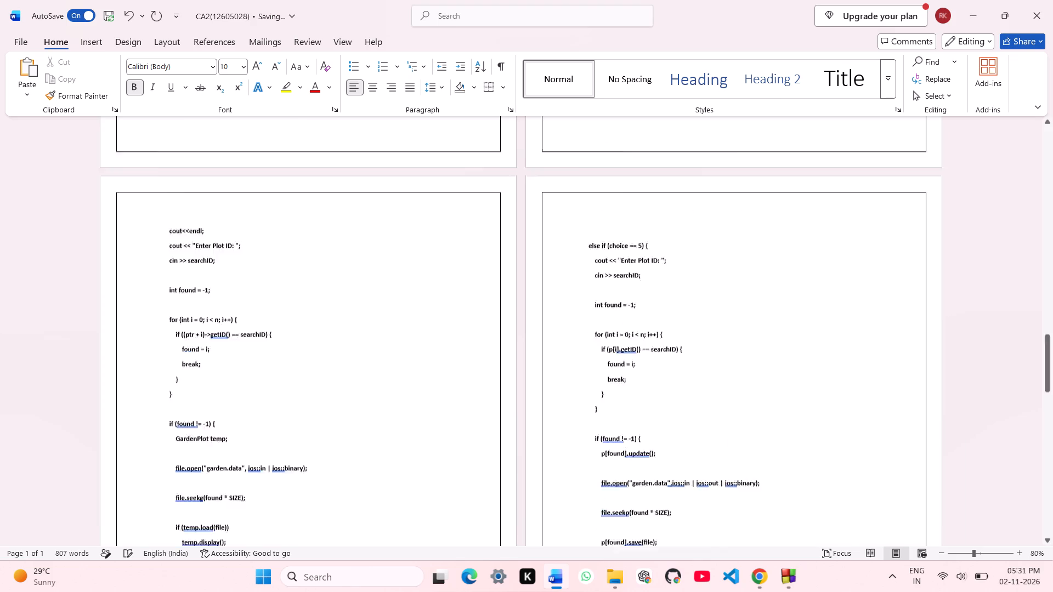
scroll(424, 260, "up", 1)
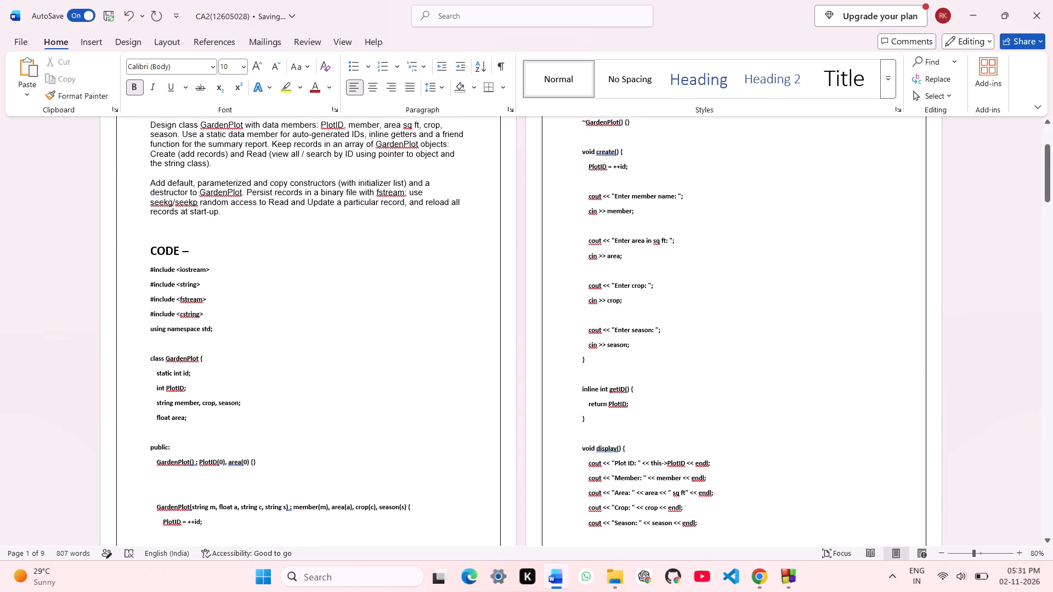
left_click(150, 276)
scroll(528, 369, "down", 1)
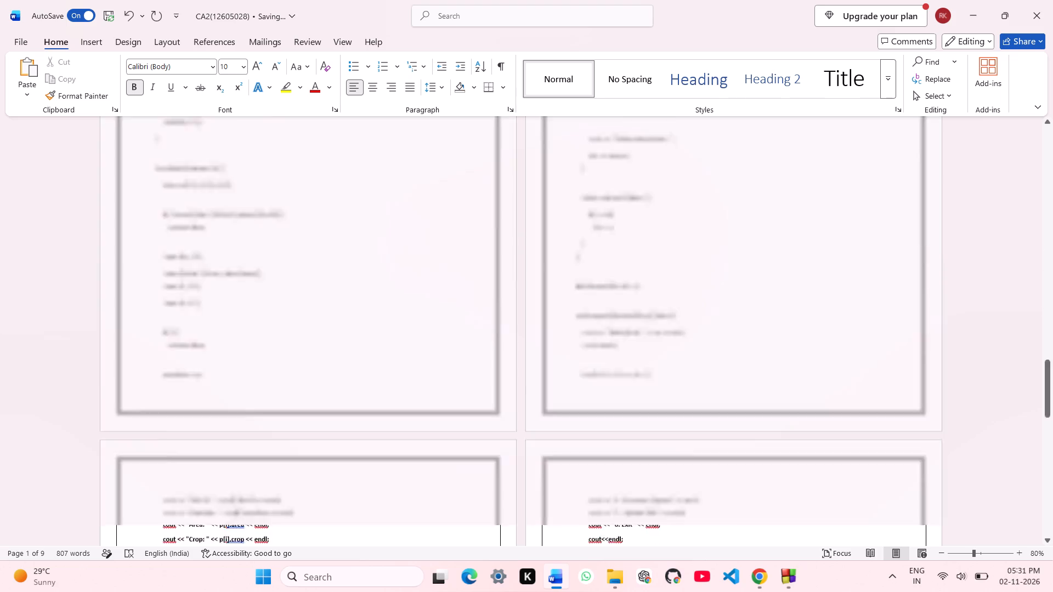
scroll(528, 369, "down", 1)
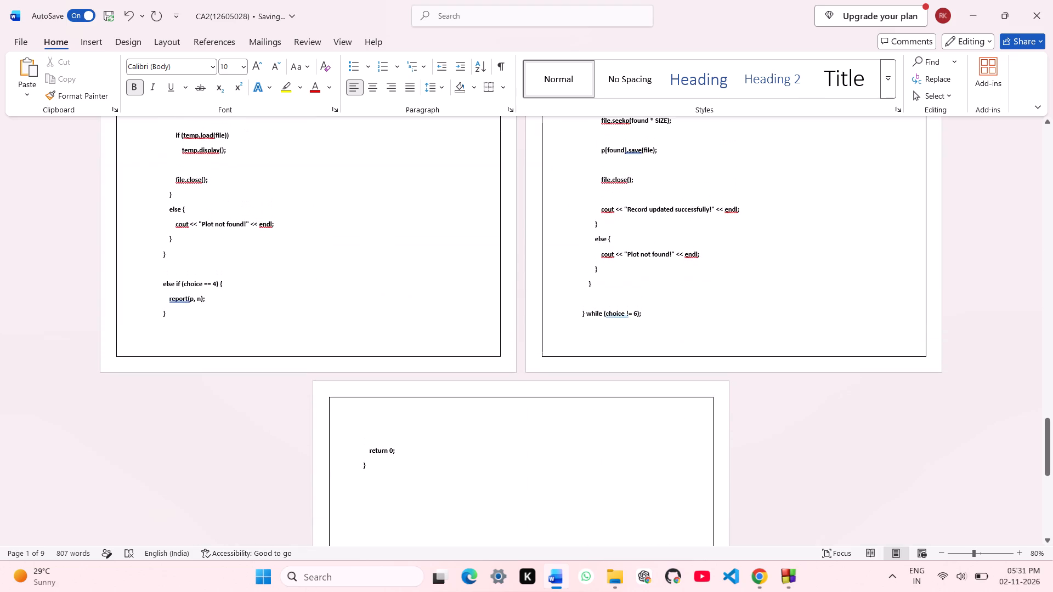
scroll(528, 369, "down", 1)
scroll(349, 380, "up", 5)
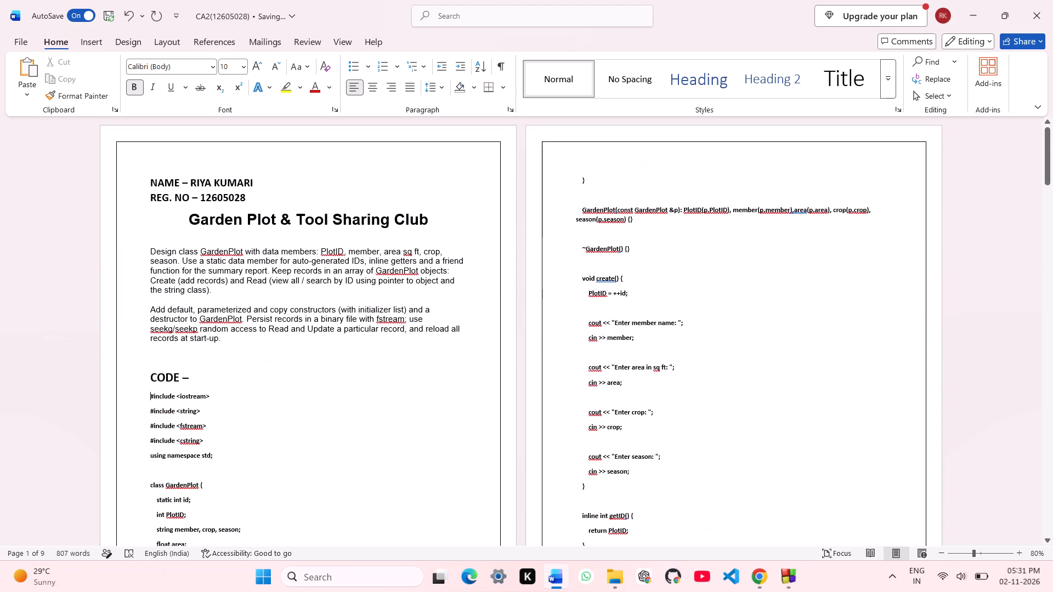
left_click(150, 469)
key("BackSpace")
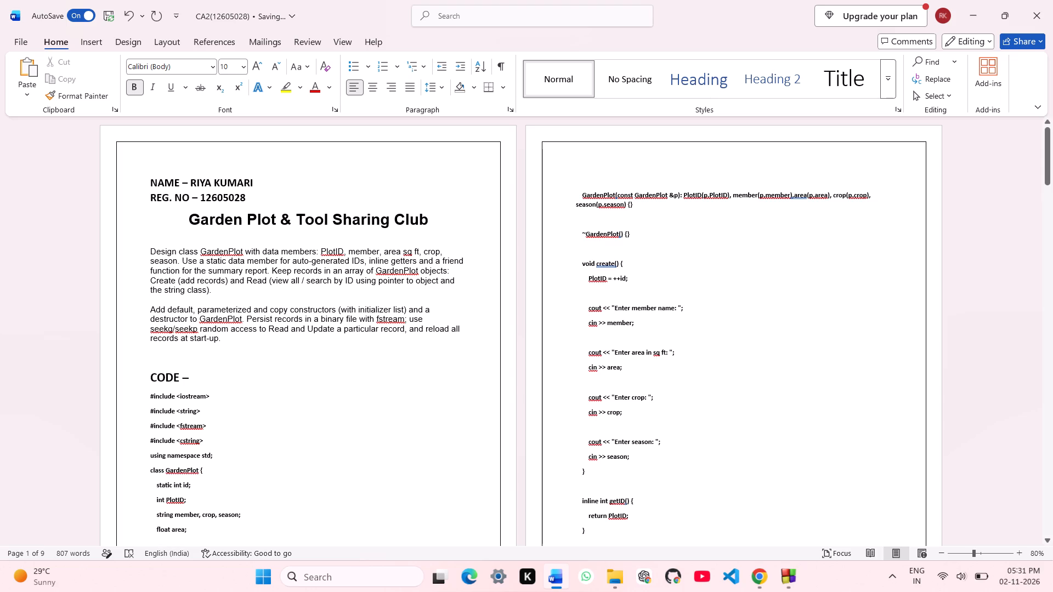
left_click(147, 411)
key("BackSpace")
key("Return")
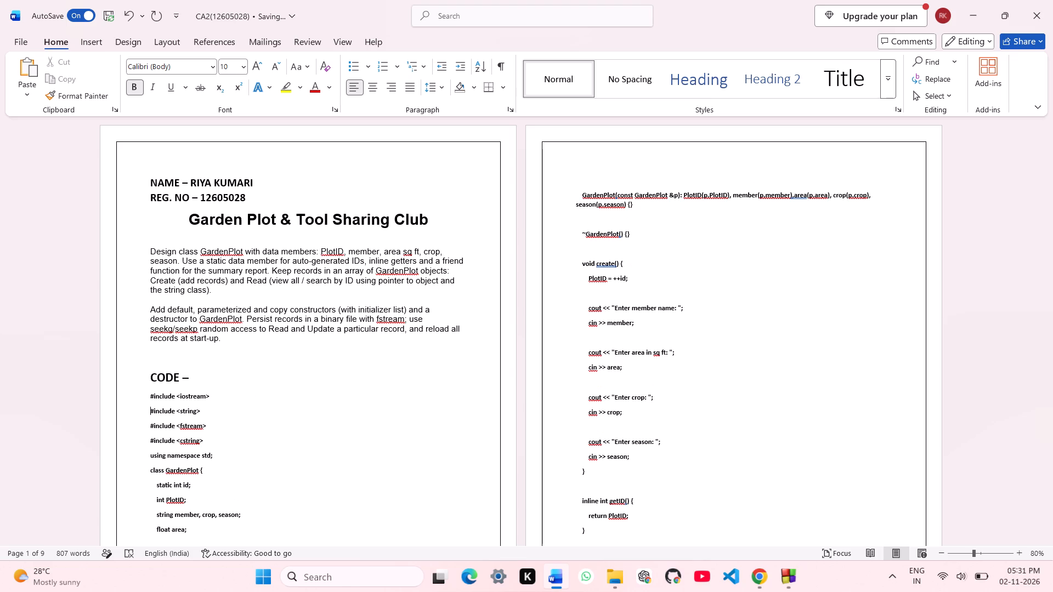
Delete the blank lines in the GardenPlot class from "float area;" through the constructors down to the destructor "~GardenPlot() {}".
scroll(236, 432, "down", 1)
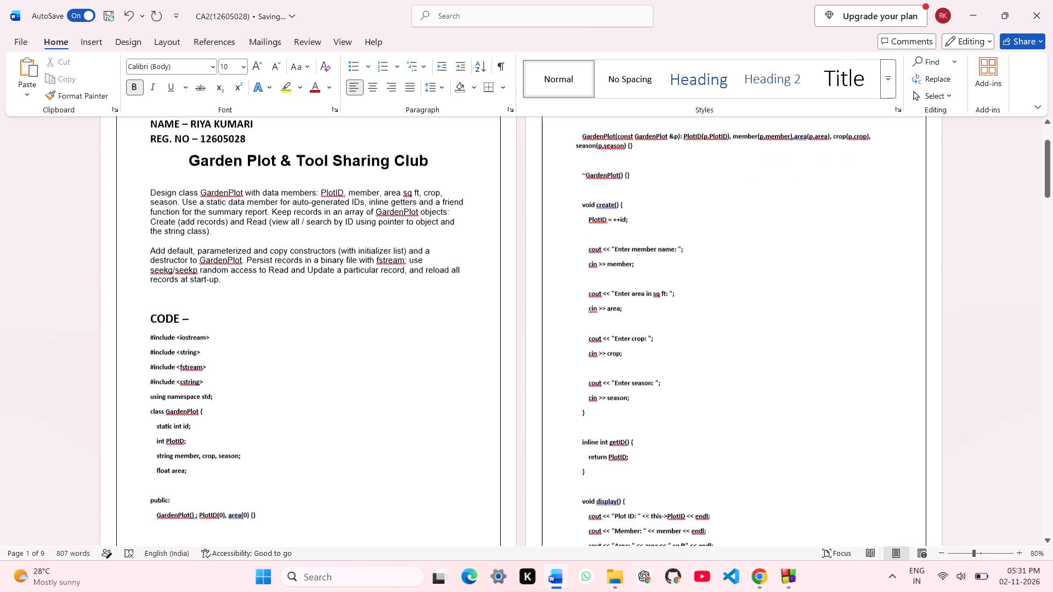
scroll(236, 432, "down", 1)
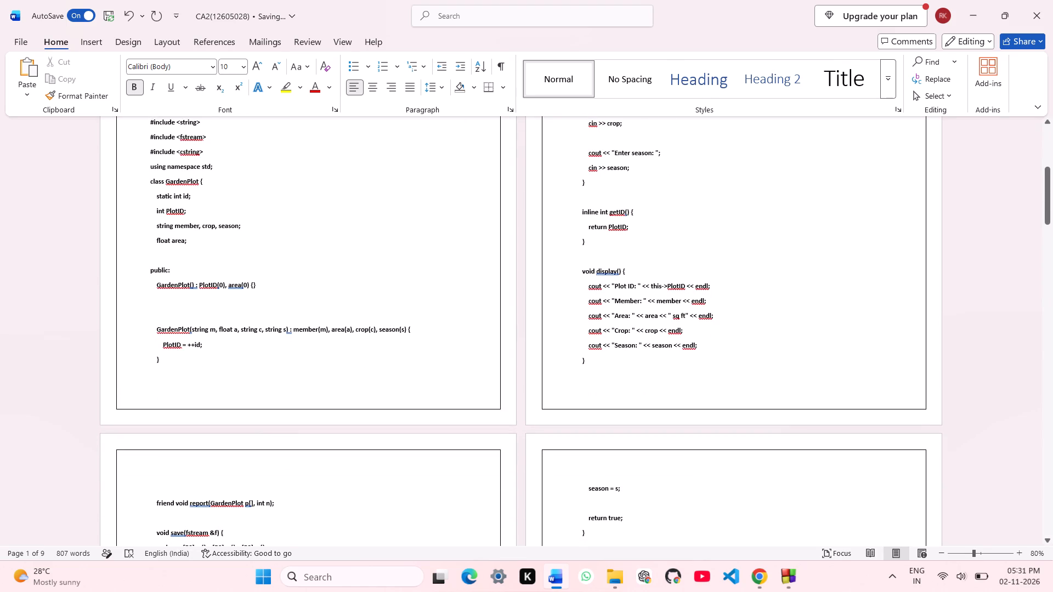
left_click(163, 249)
left_click(165, 256)
key("BackSpace")
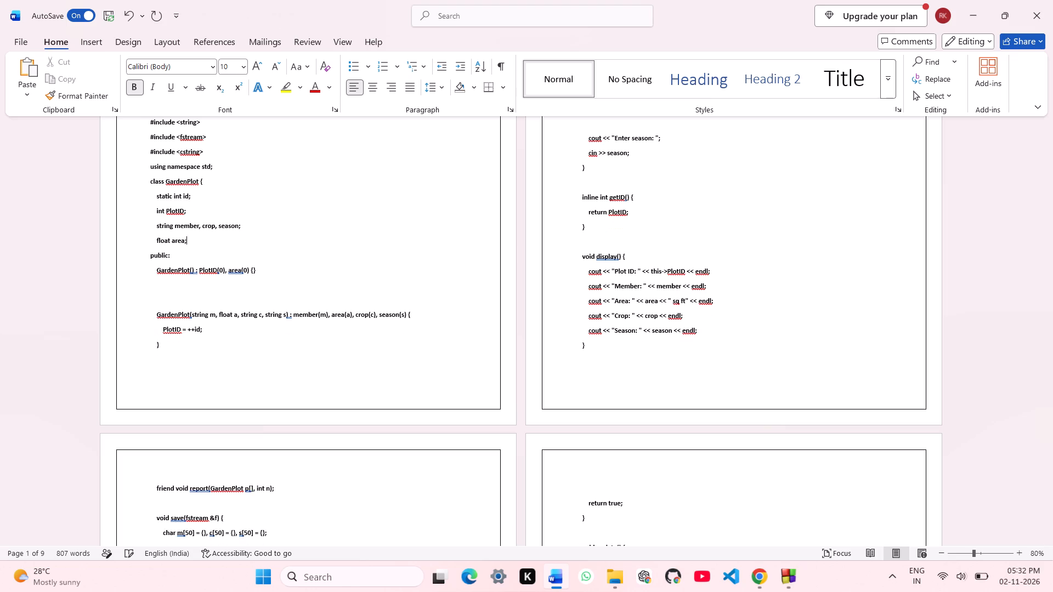
left_click(163, 297)
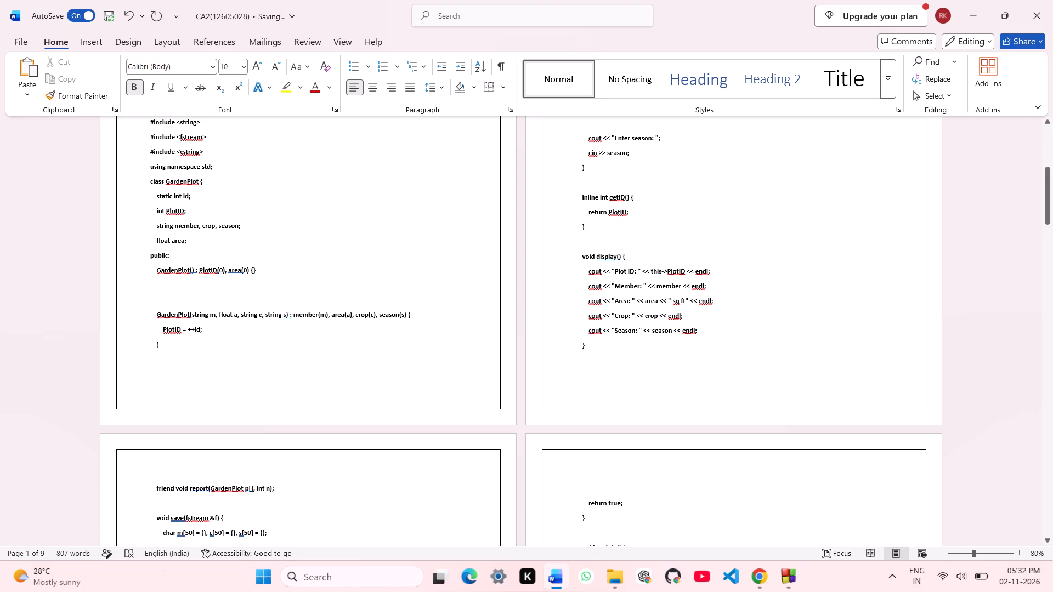
key("BackSpace")
key("BackSpace")
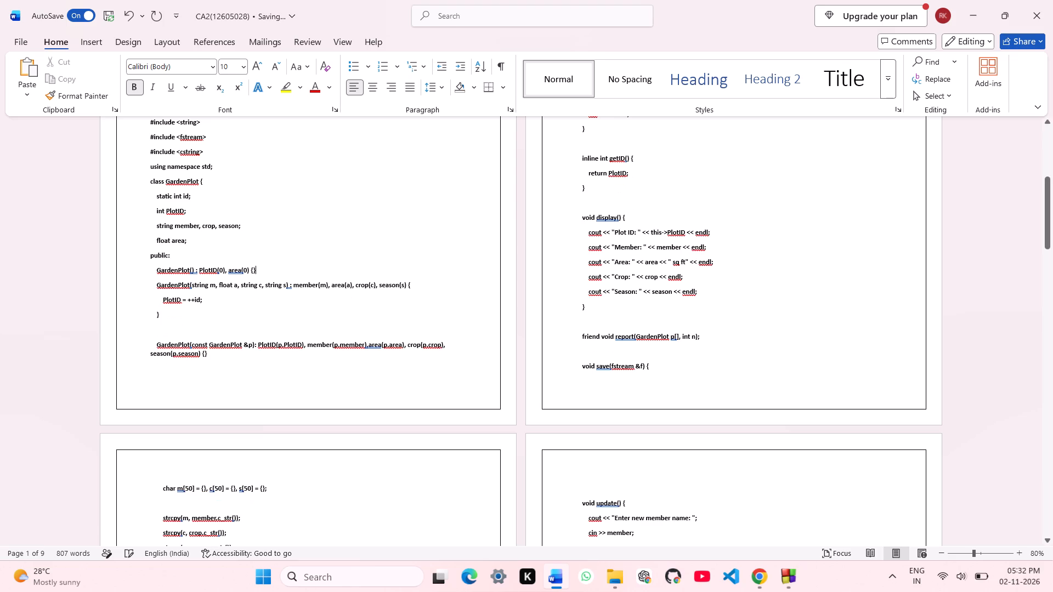
left_click(156, 334)
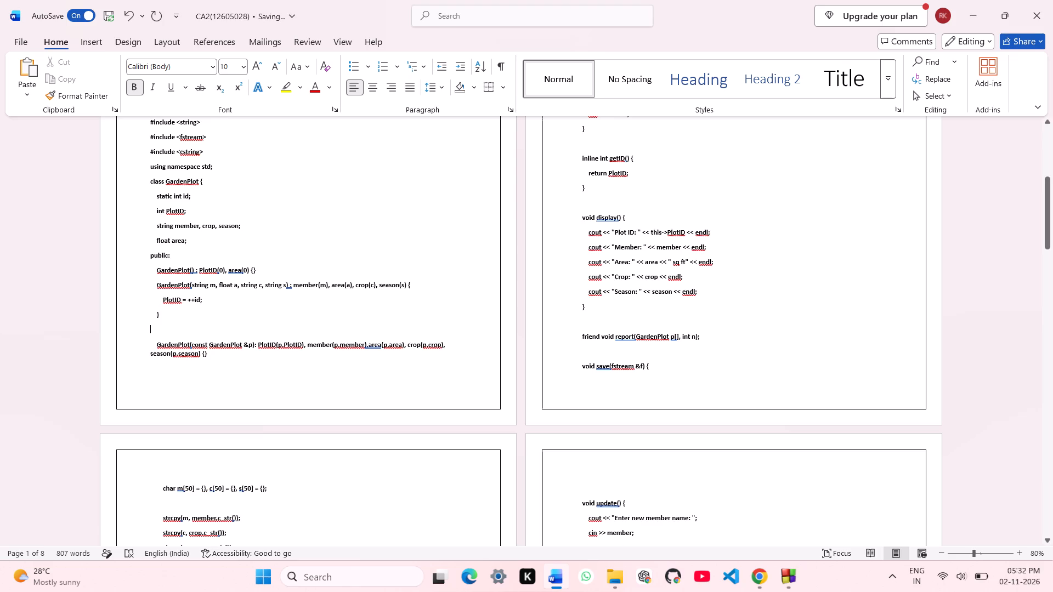
key("BackSpace")
left_click(172, 357)
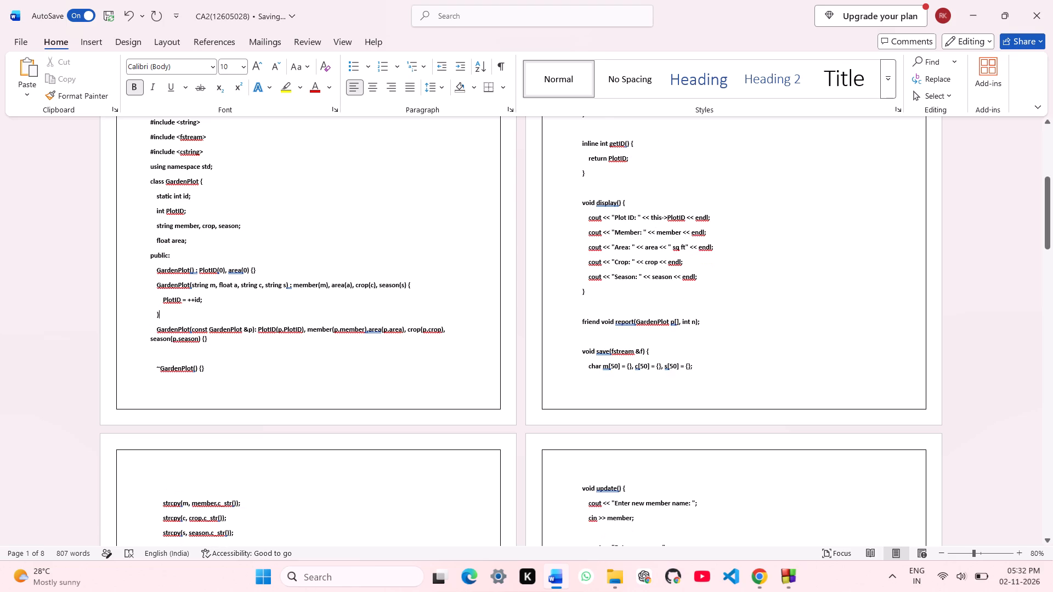
key("BackSpace")
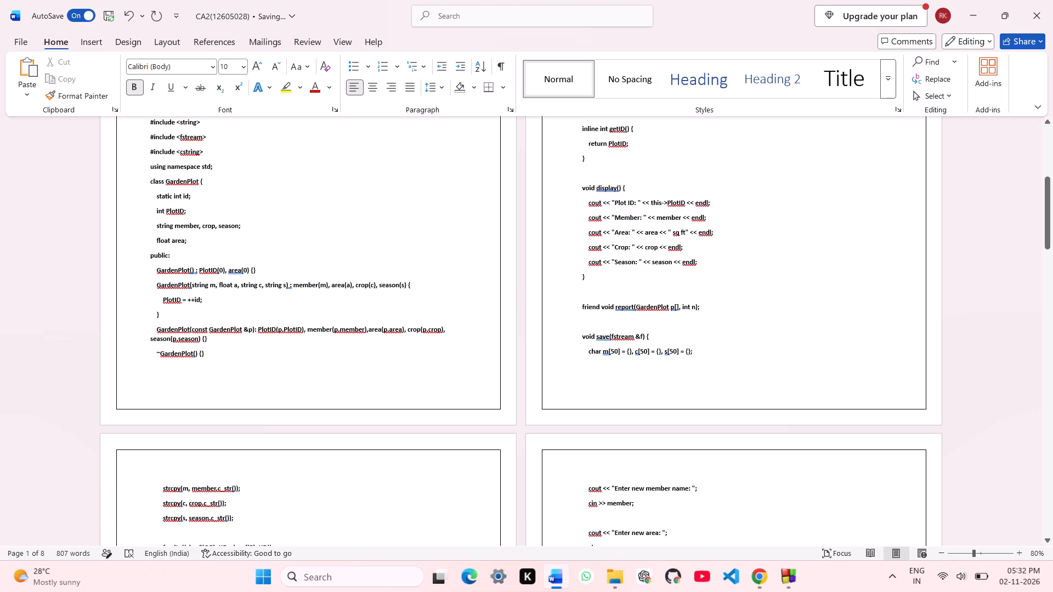
left_click_drag(211, 385, 417, 348)
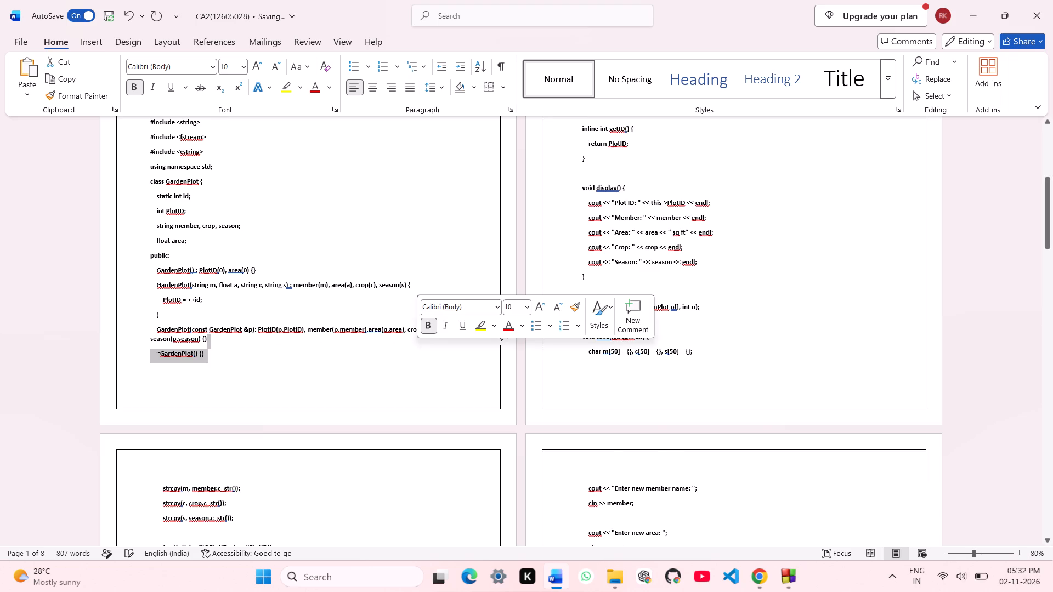
right_click(613, 277)
scroll(613, 277, "up", 1)
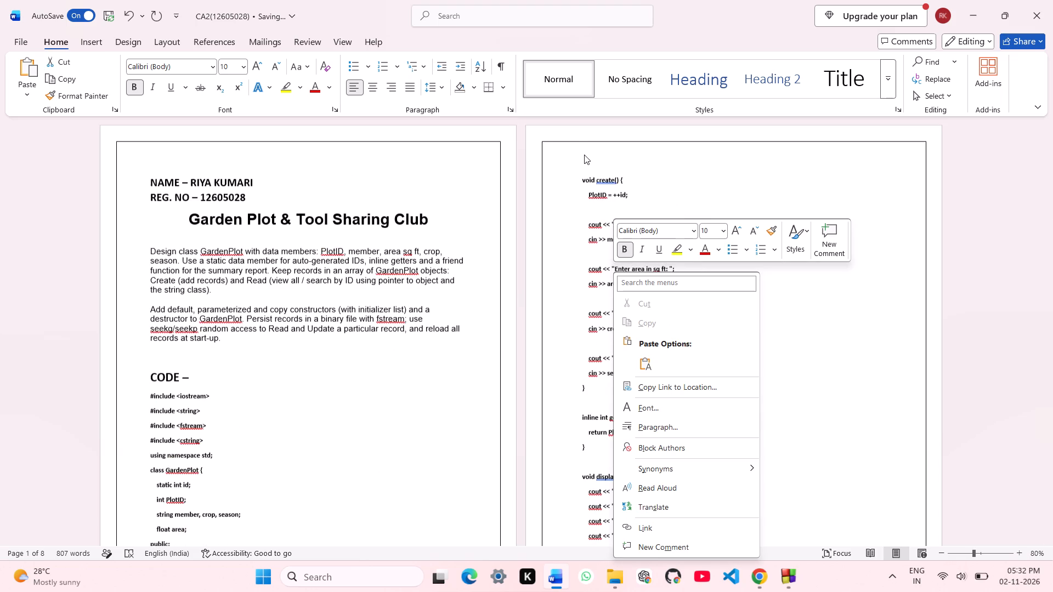
left_click(584, 164)
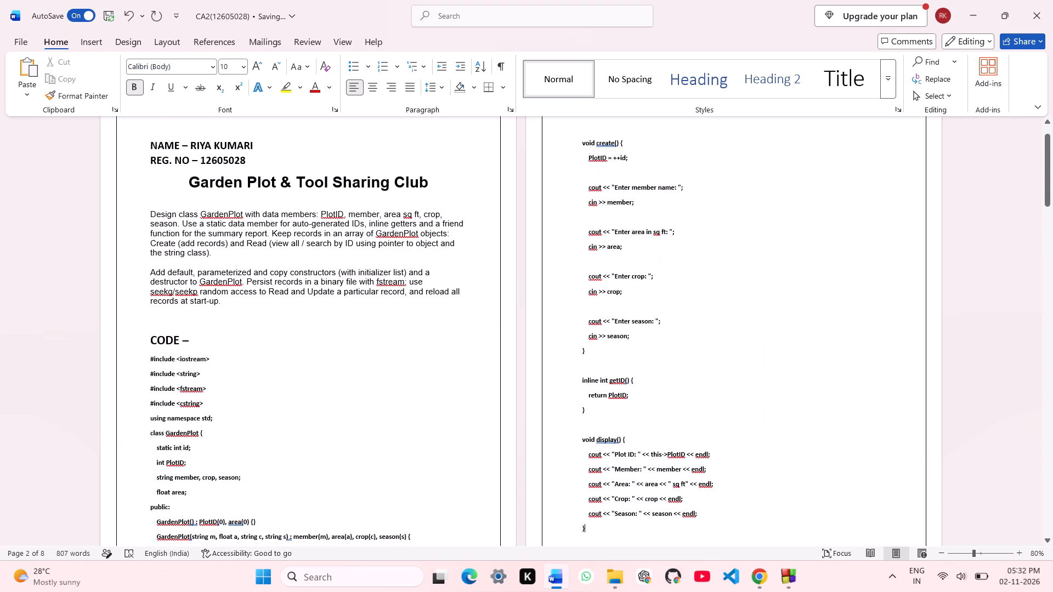
scroll(588, 220, "up", 1)
left_click(585, 164)
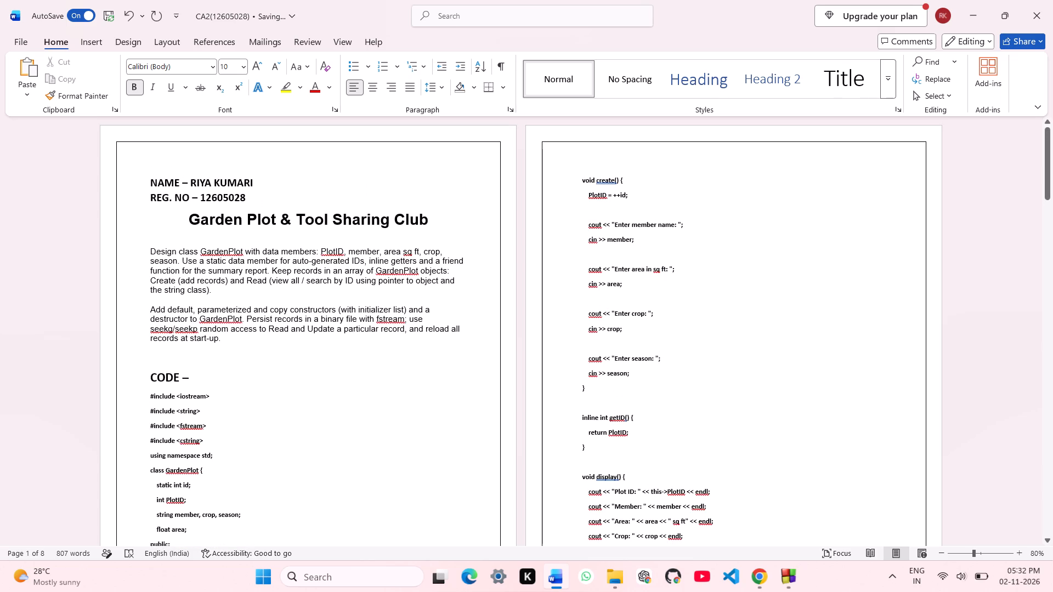
key("Left")
key("BackSpace")
key("BackSpace")
key("BackSpace")
key("BackSpace")
key("BackSpace")
key("BackSpace")
key("BackSpace")
key("BackSpace")
key("BackSpace")
key("BackSpace")
key("BackSpace")
key("BackSpace")
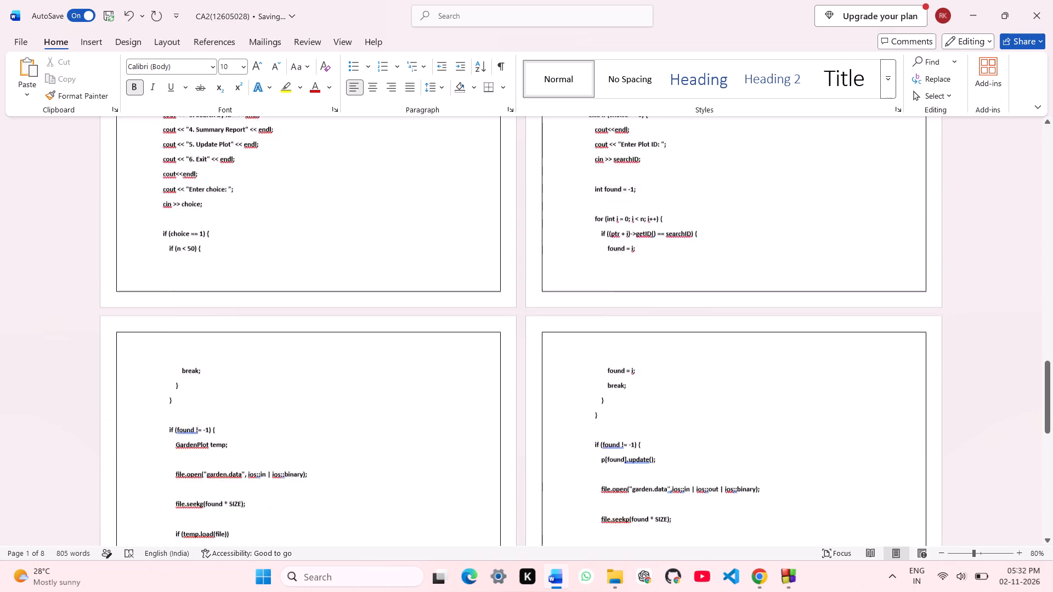
scroll(293, 252, "up", 1)
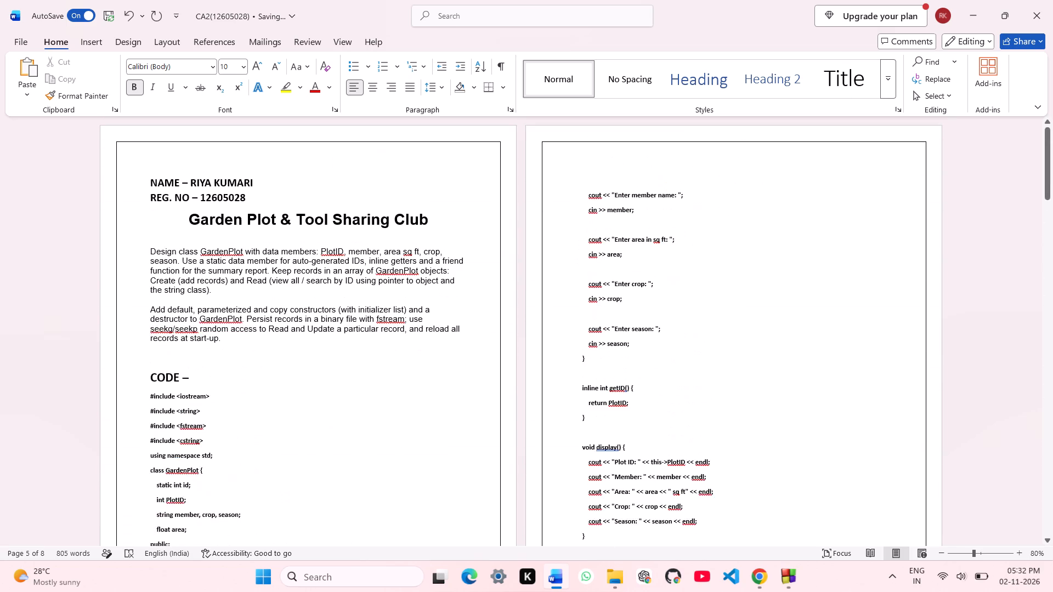
scroll(293, 252, "up", 1)
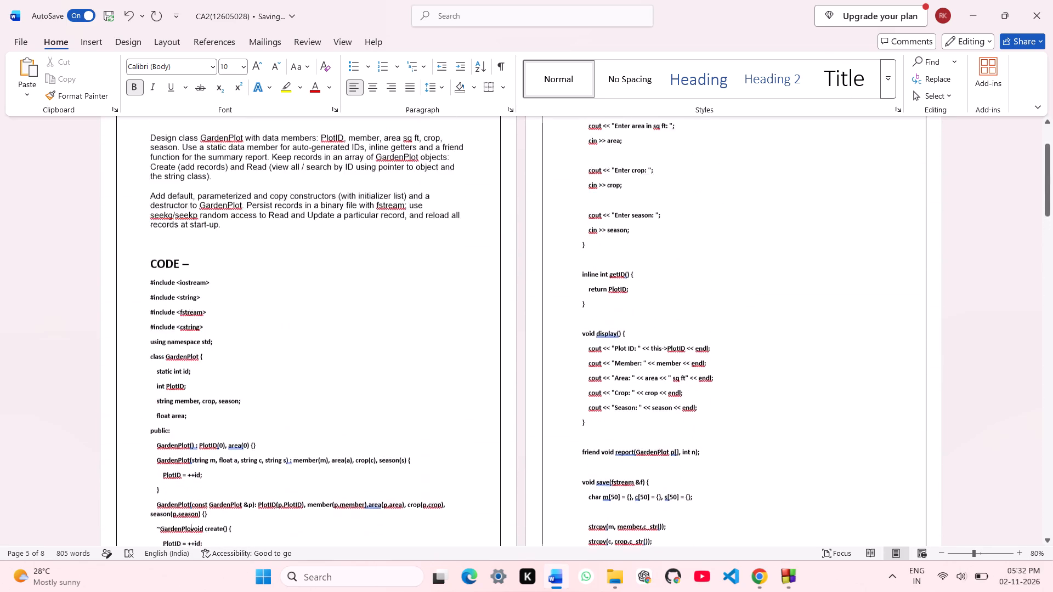
scroll(293, 252, "up", 1)
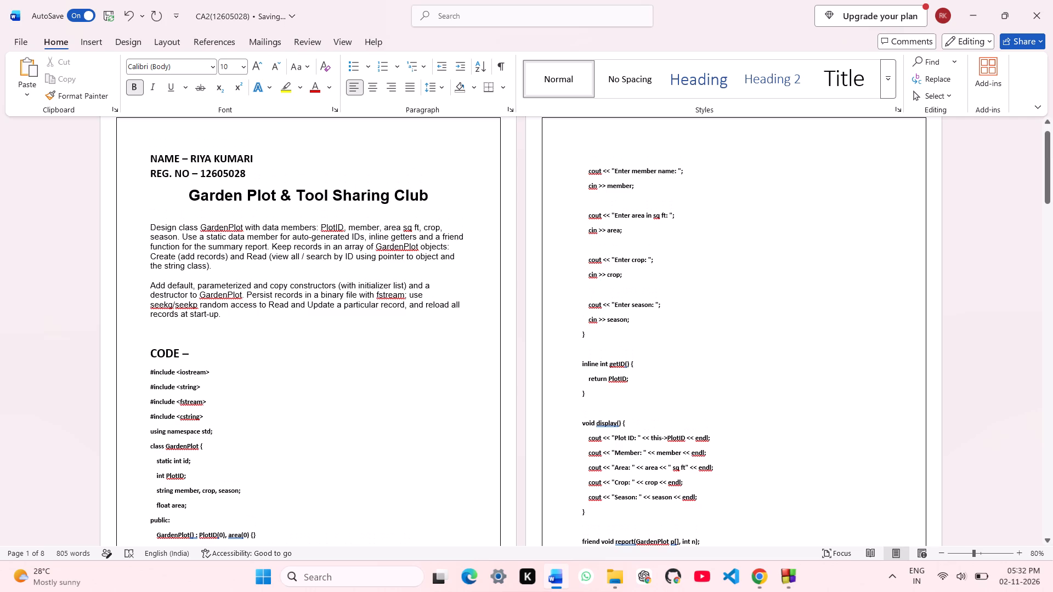
left_click(147, 374)
left_click_drag(147, 374, 307, 449)
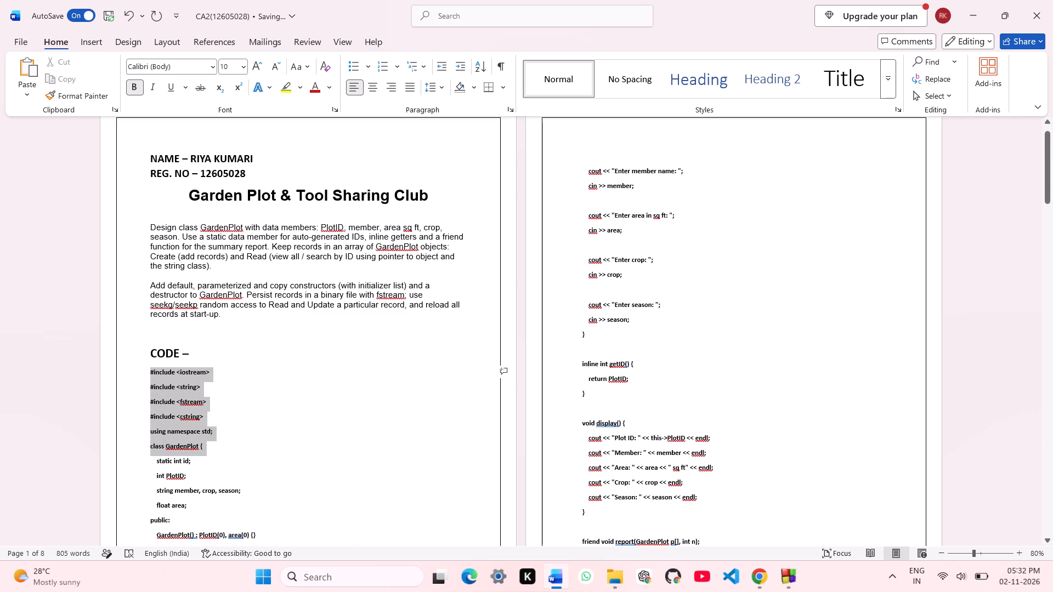
left_click_drag(307, 449, 503, 591)
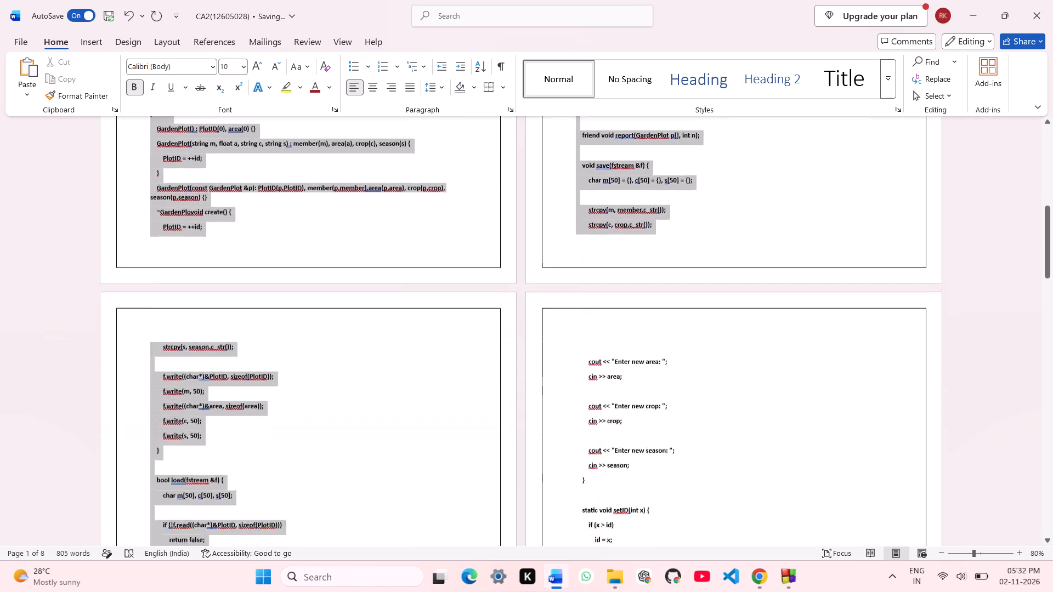
left_click_drag(503, 591, 534, 591)
scroll(534, 591, "up", 1)
left_click_drag(534, 591, 537, 591)
key("BackSpace")
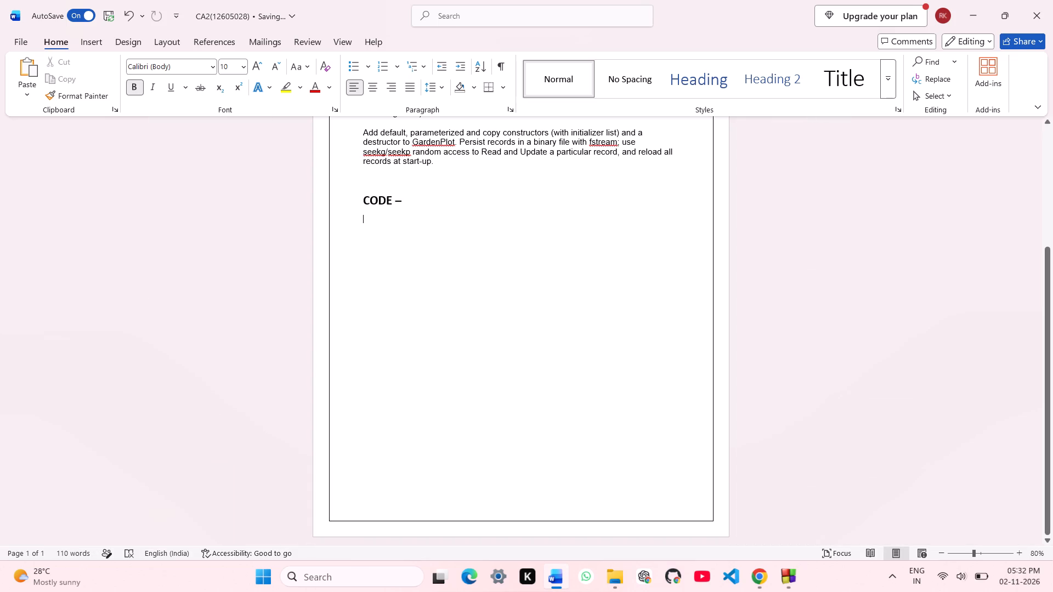
left_click(95, 42)
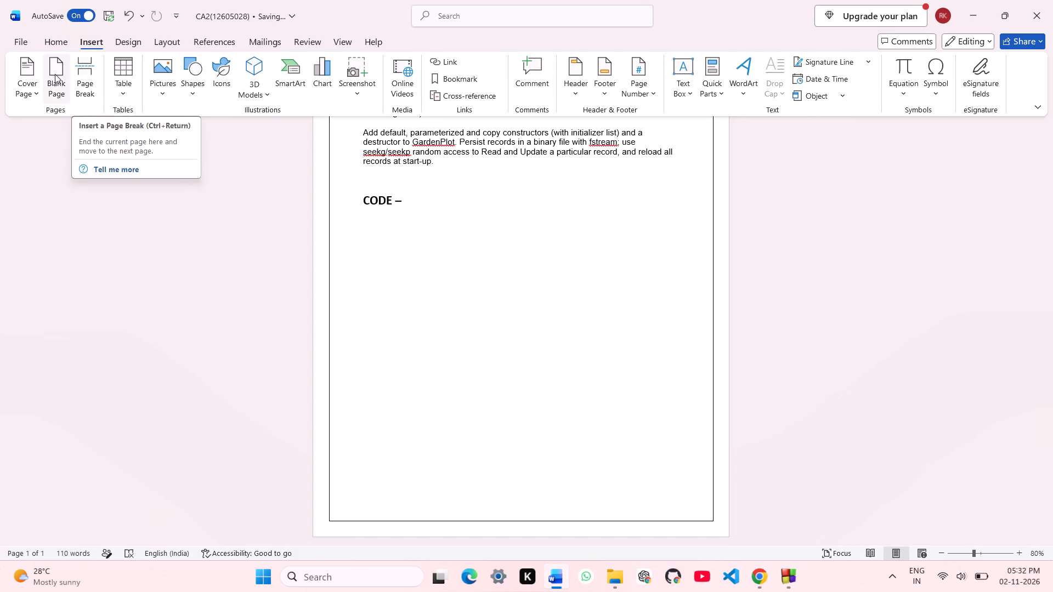
left_click(57, 75)
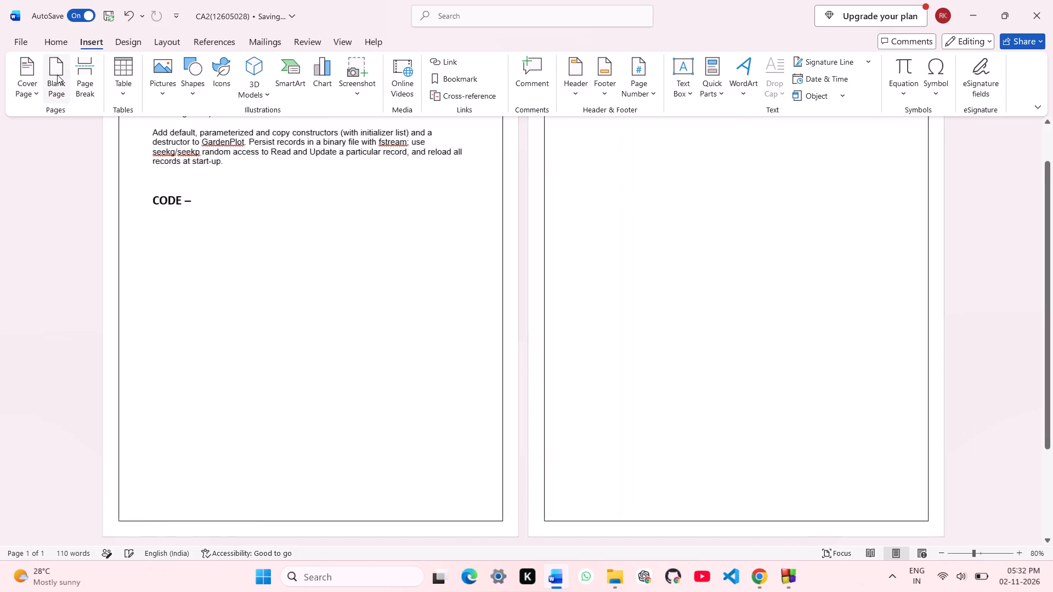
left_click(58, 75)
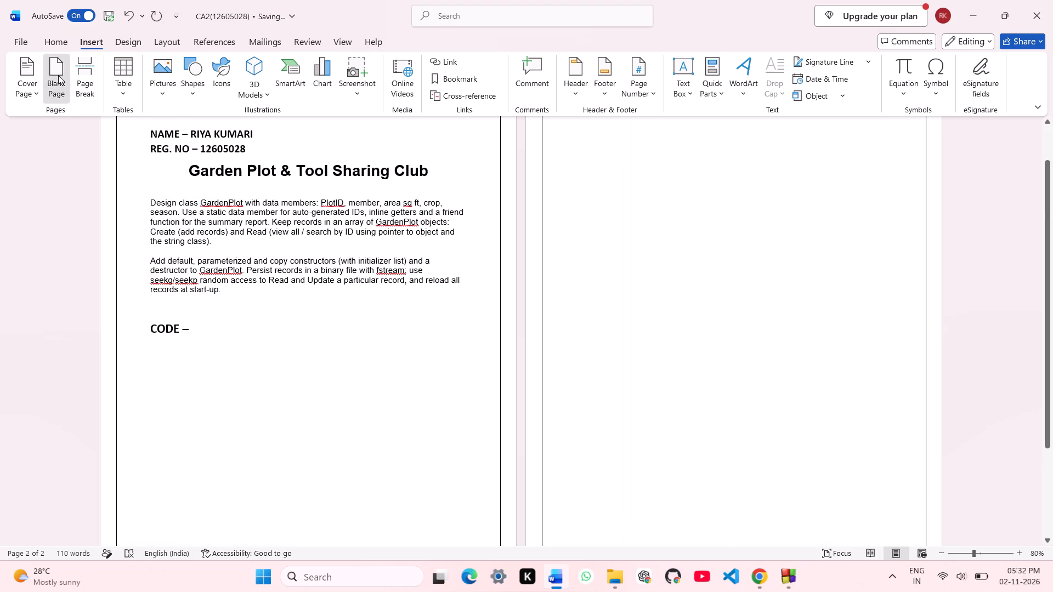
left_click(186, 152)
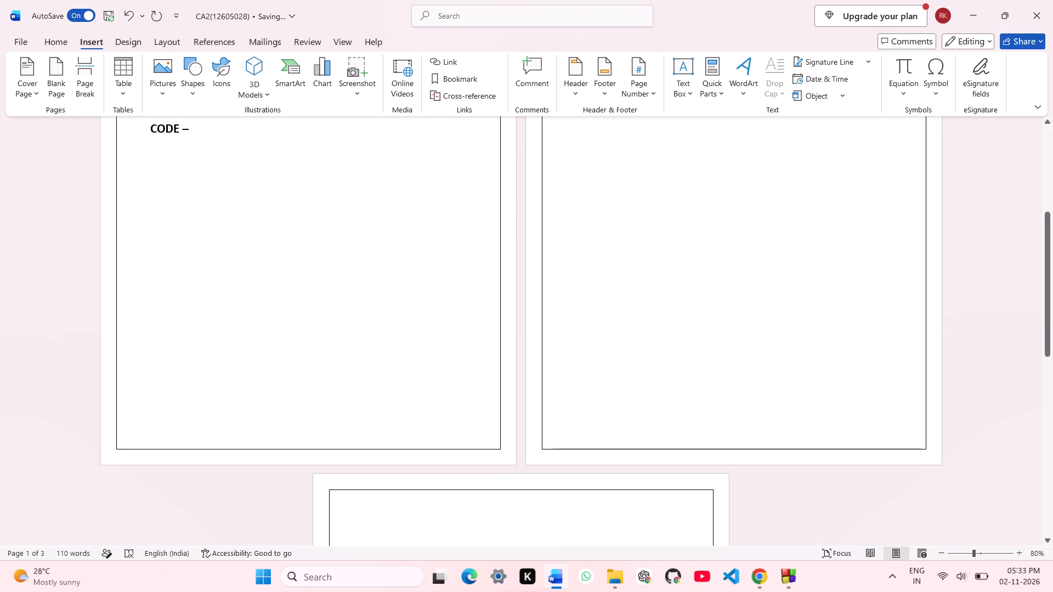
key("ctrl+v")
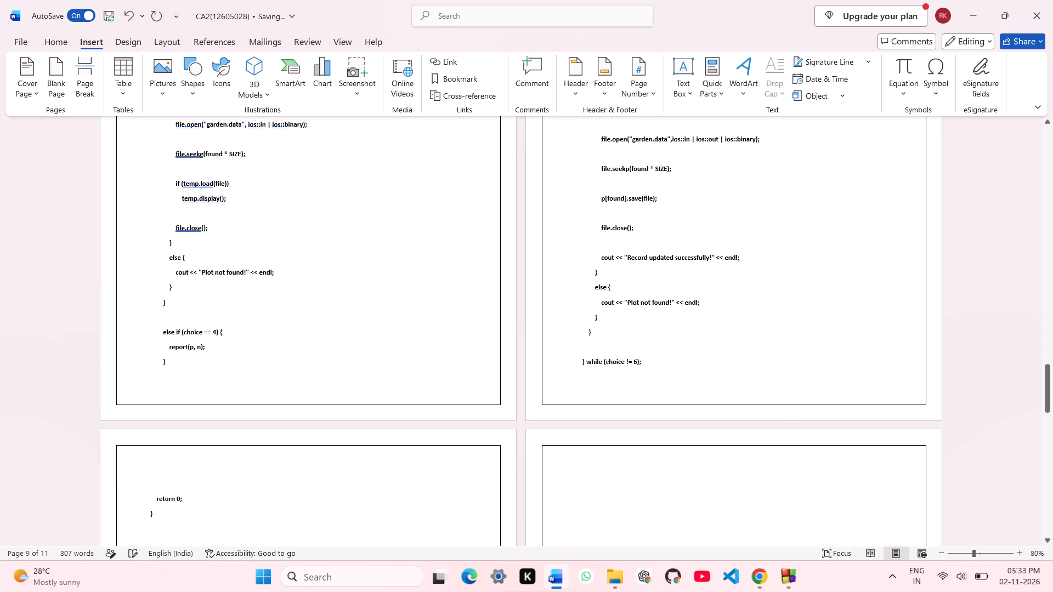
scroll(353, 358, "down", 1)
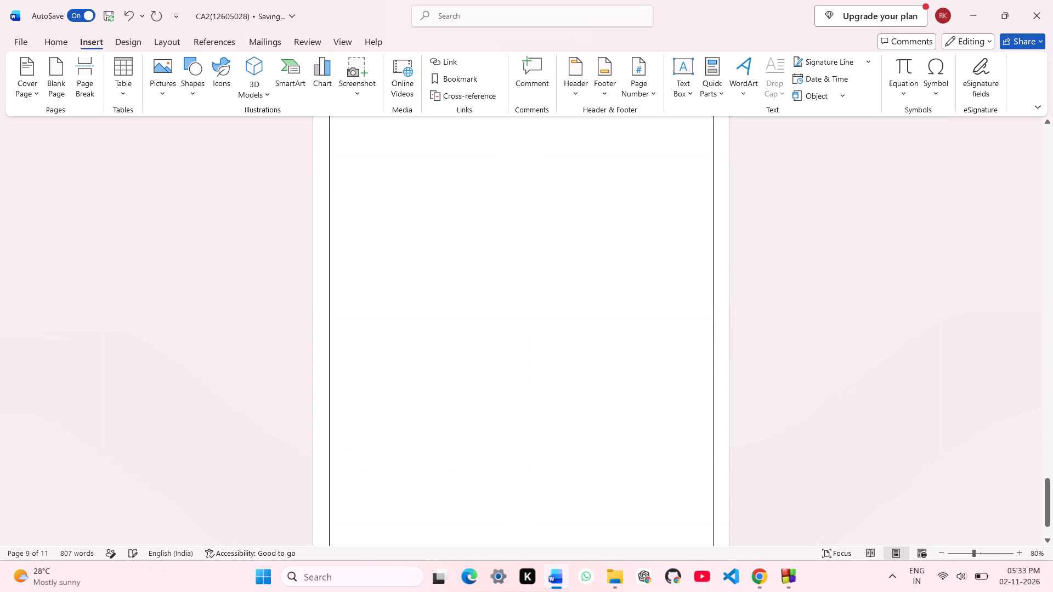
left_click(477, 378)
key("BackSpace")
key("BackSpace")
key("BackSpace")
key("BackSpace")
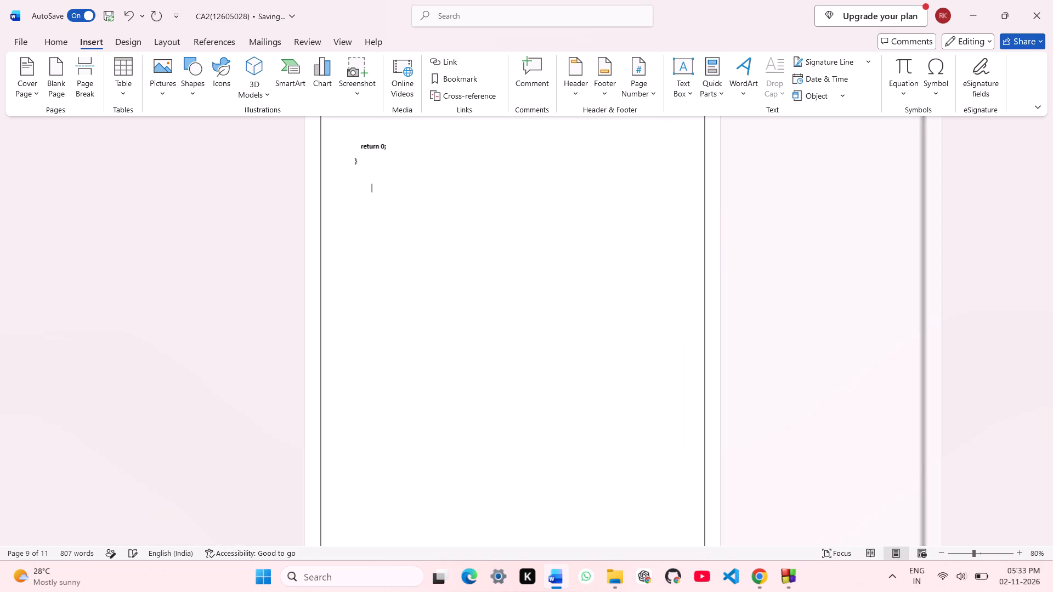
scroll(468, 413, "up", 1)
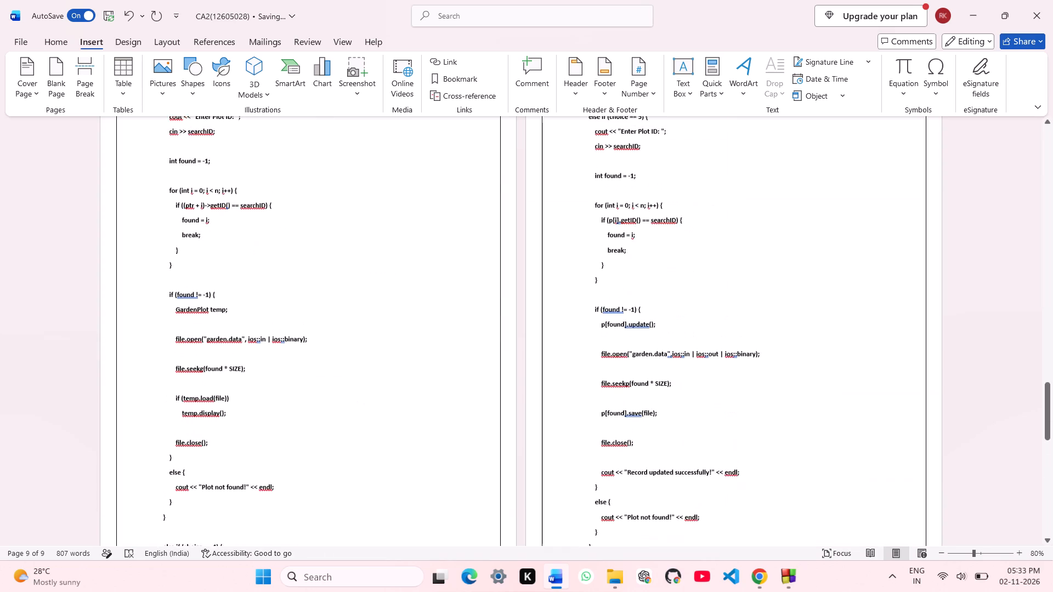
scroll(468, 413, "up", 1)
scroll(468, 413, "down", 5, "ctrl")
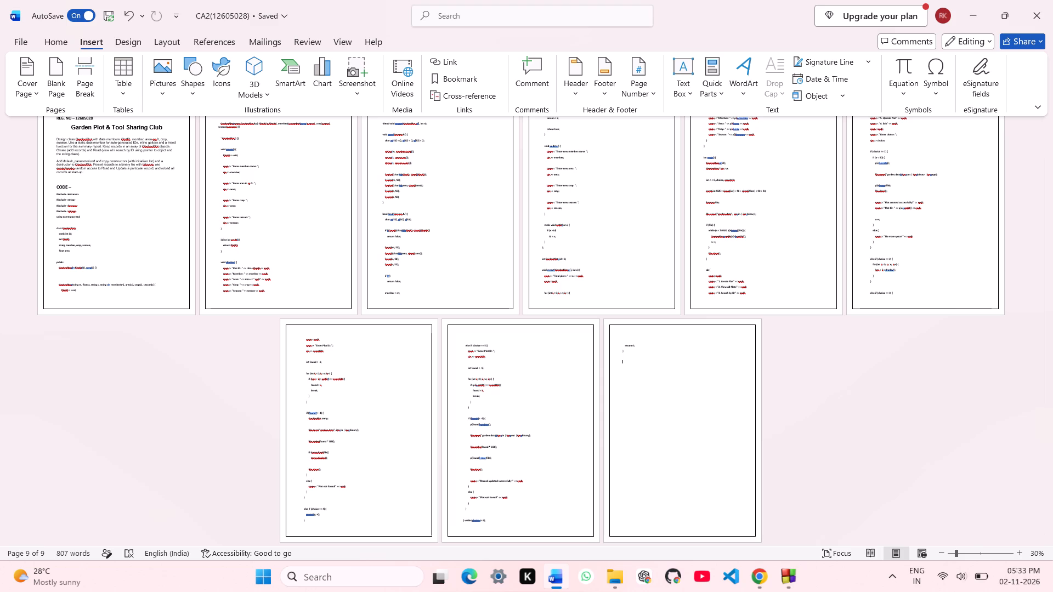
scroll(441, 275, "up", 1)
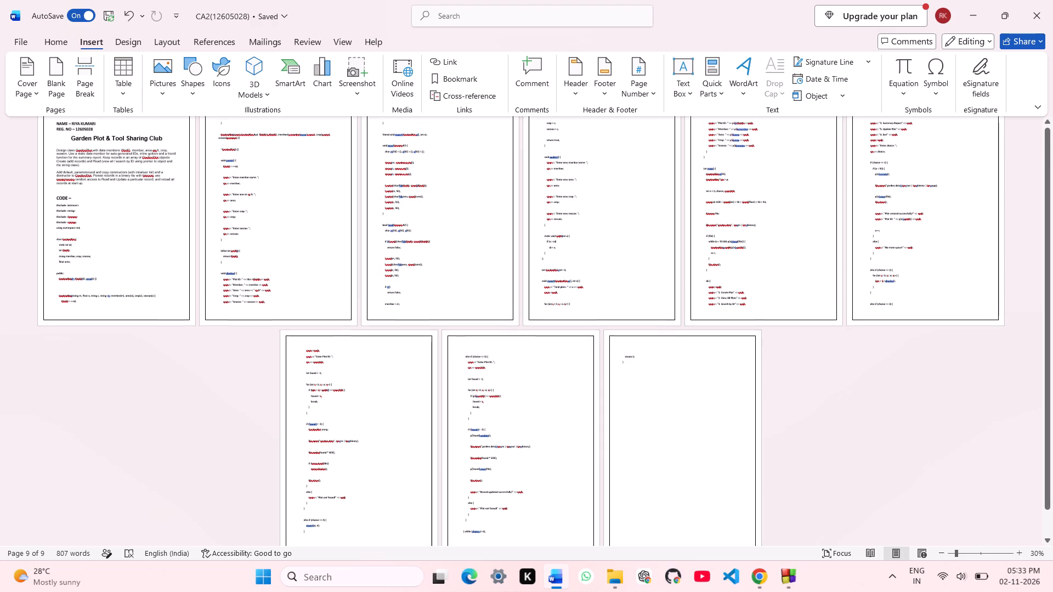
scroll(441, 275, "up", 1)
scroll(441, 275, "up", 7, "ctrl")
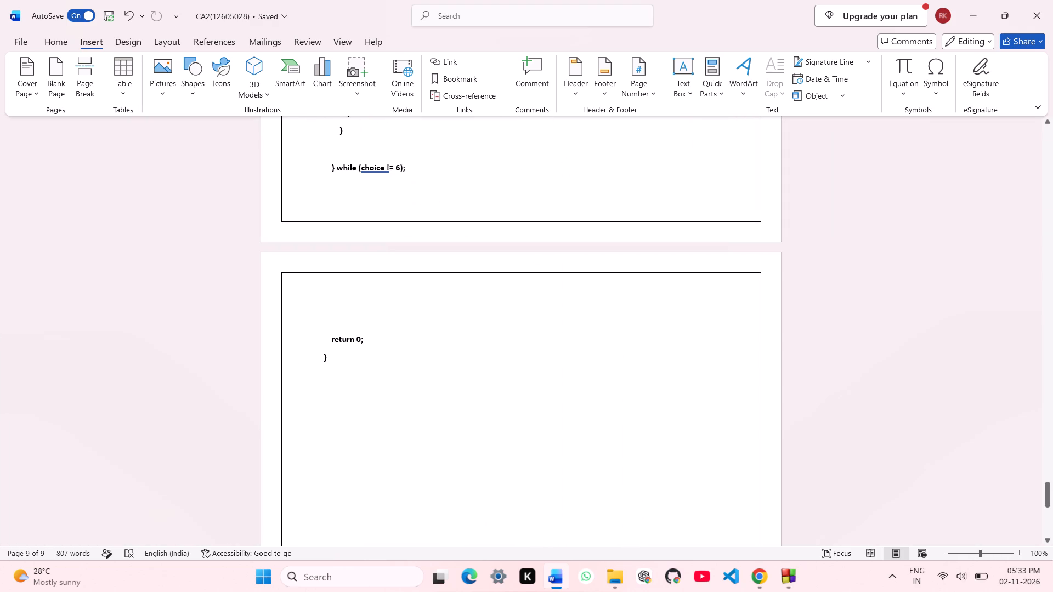
scroll(361, 290, "up", 1)
left_click(348, 472)
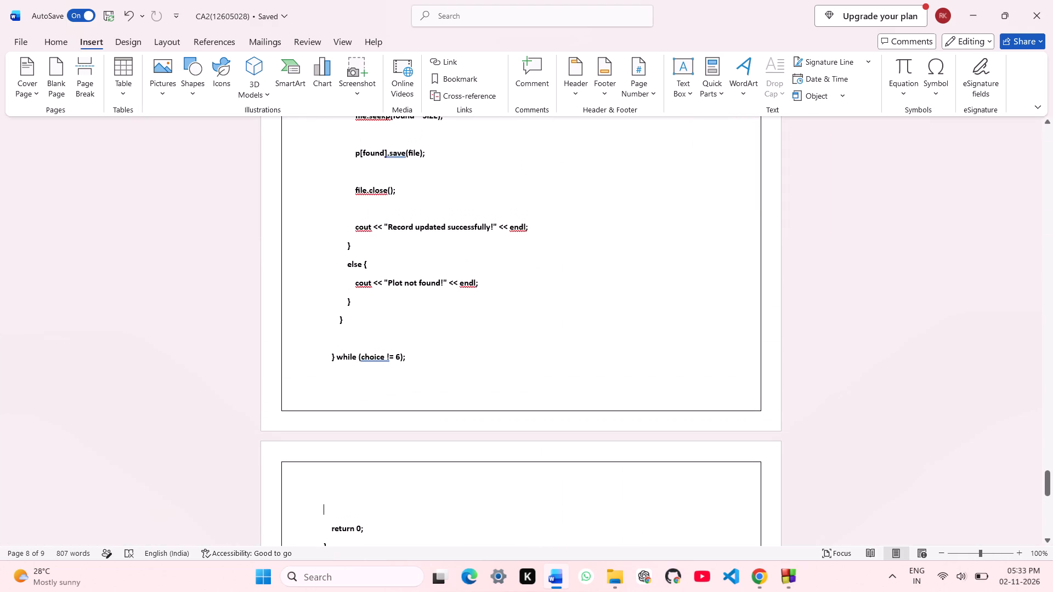
key("BackSpace")
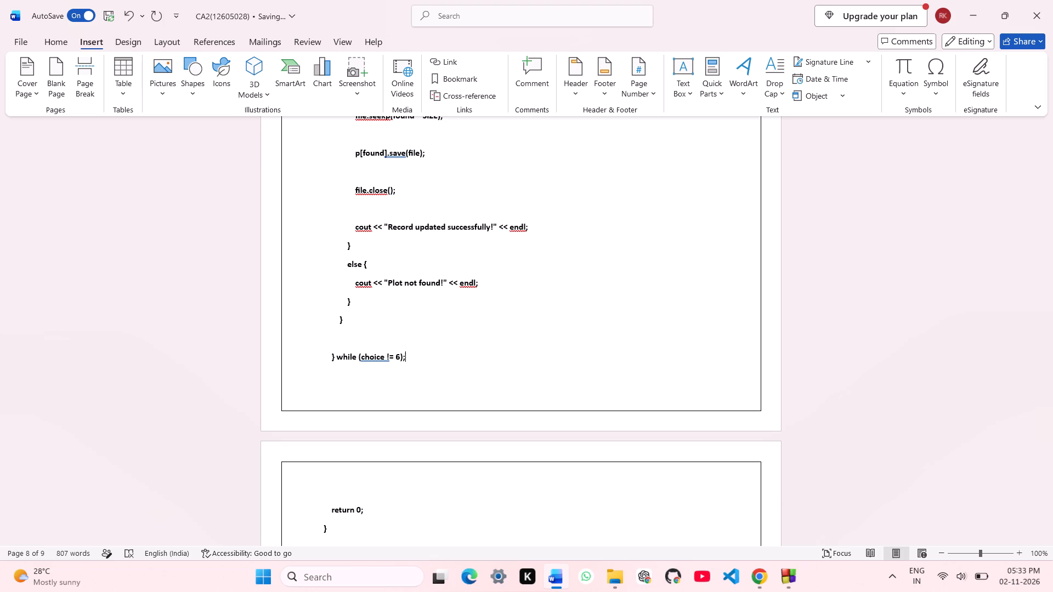
key("Down")
key("Left")
key("Left")
key("Left")
key("Left")
key("Left")
key("Left")
key("Left")
key("Left")
key("Left")
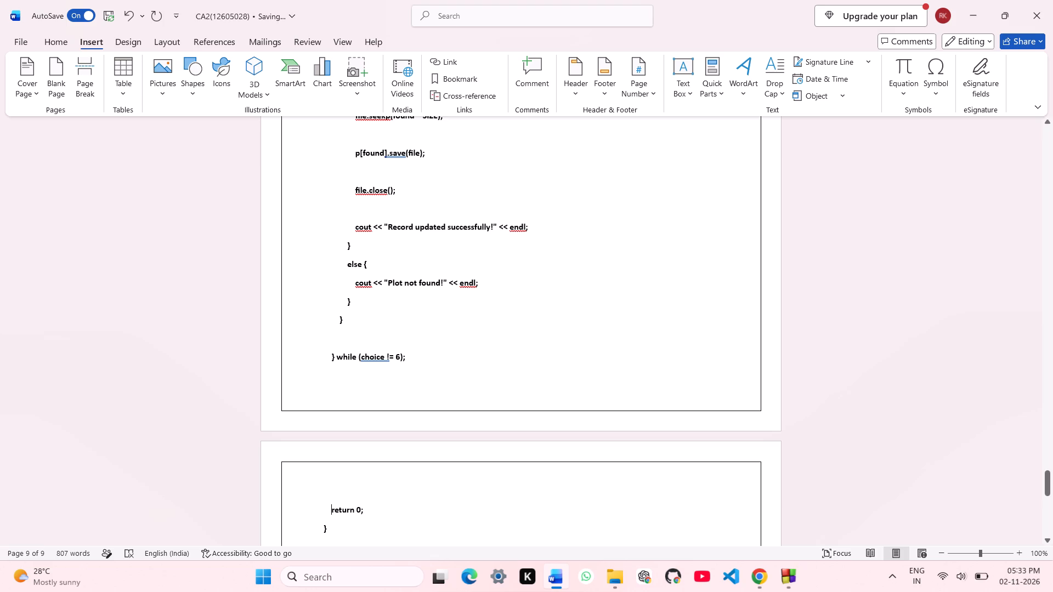
left_click(429, 360)
key("Return")
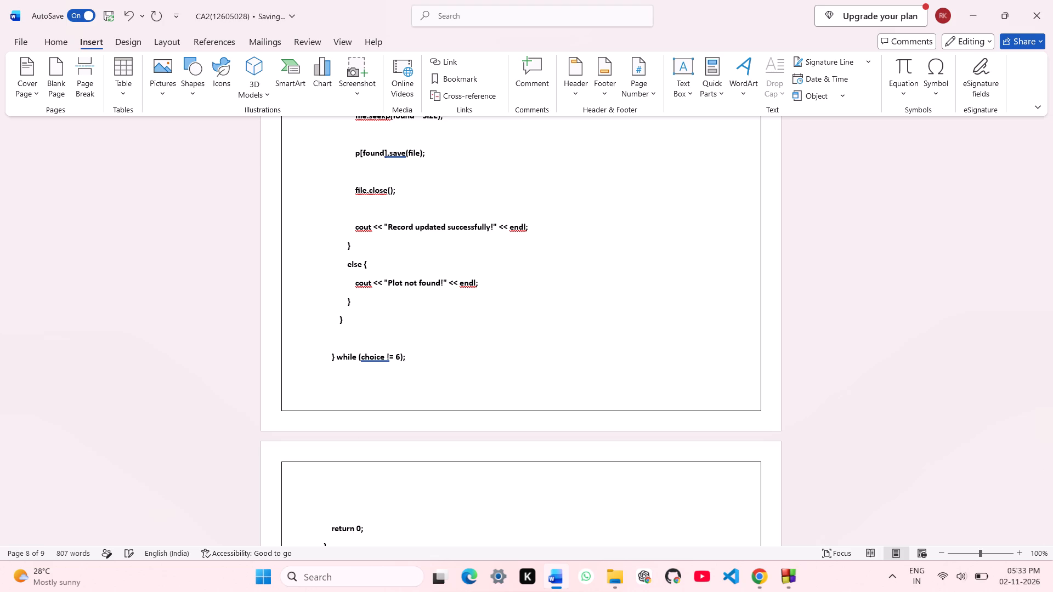
key("BackSpace")
key("BackSpace")
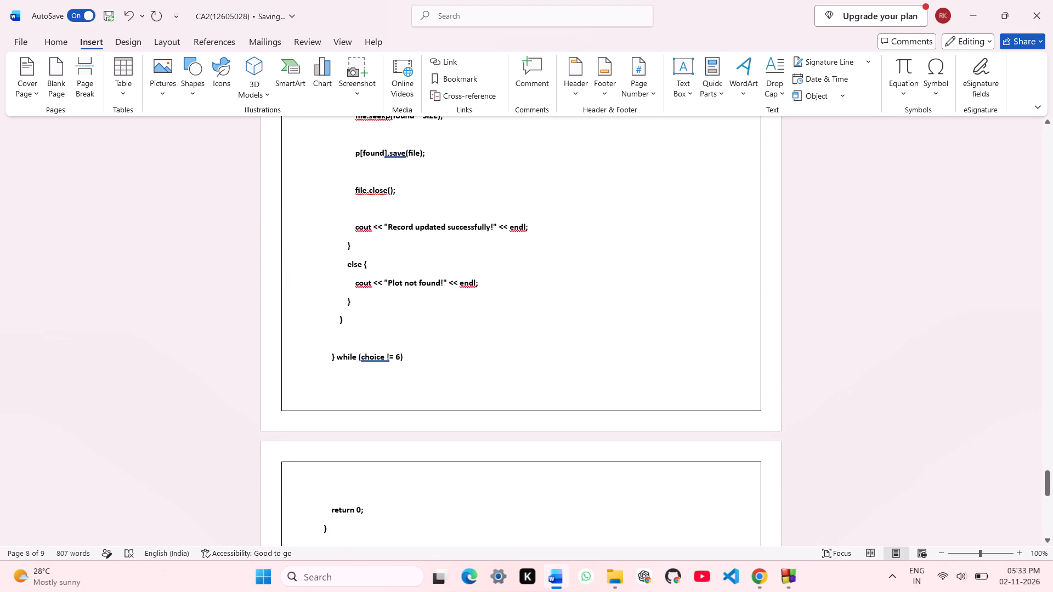
left_click(341, 340)
key("BackSpace")
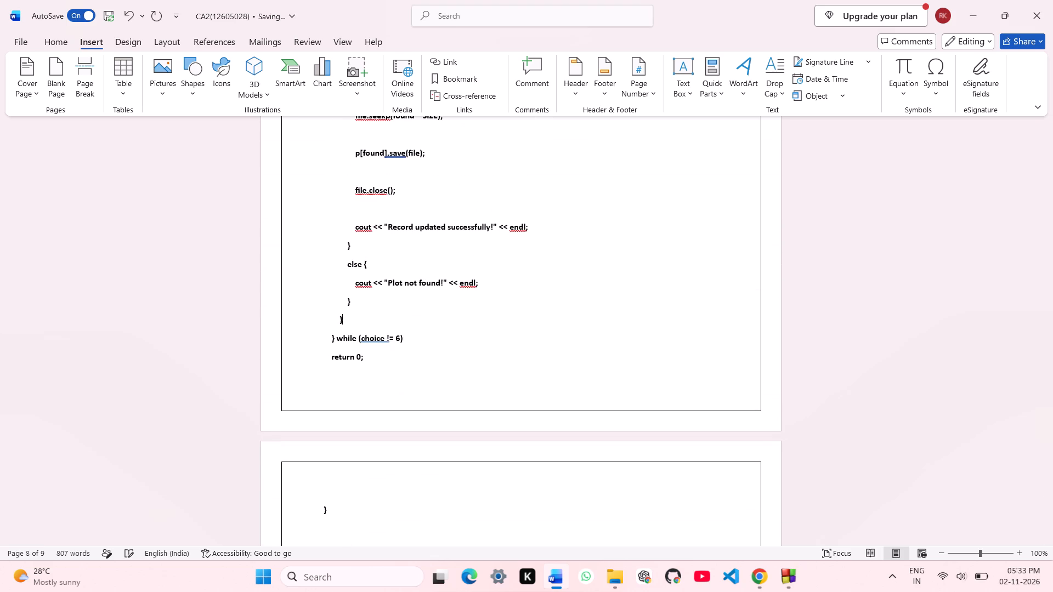
left_click(343, 311)
key("BackSpace")
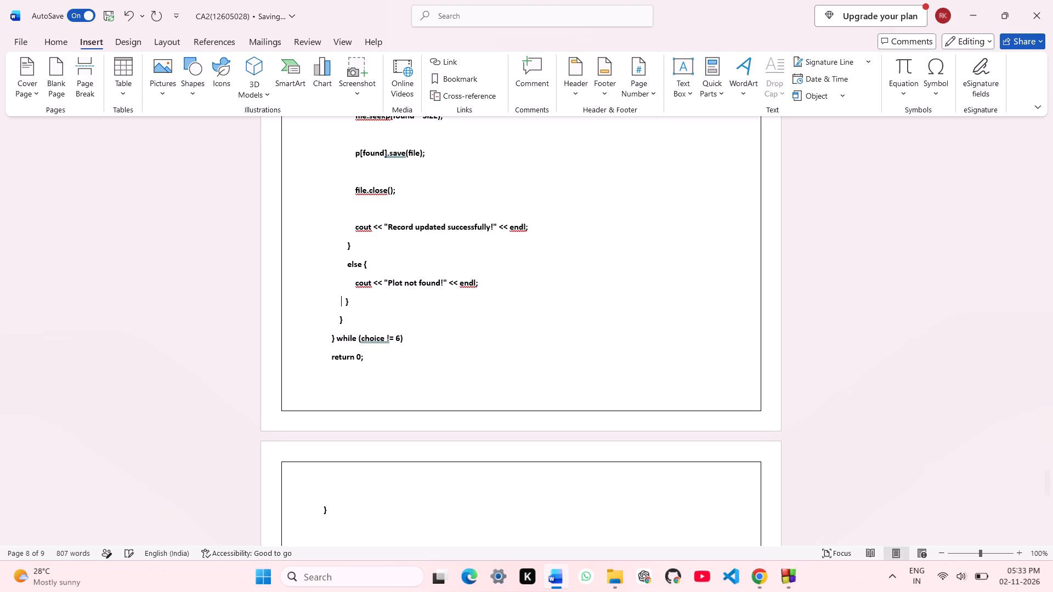
left_click(360, 289)
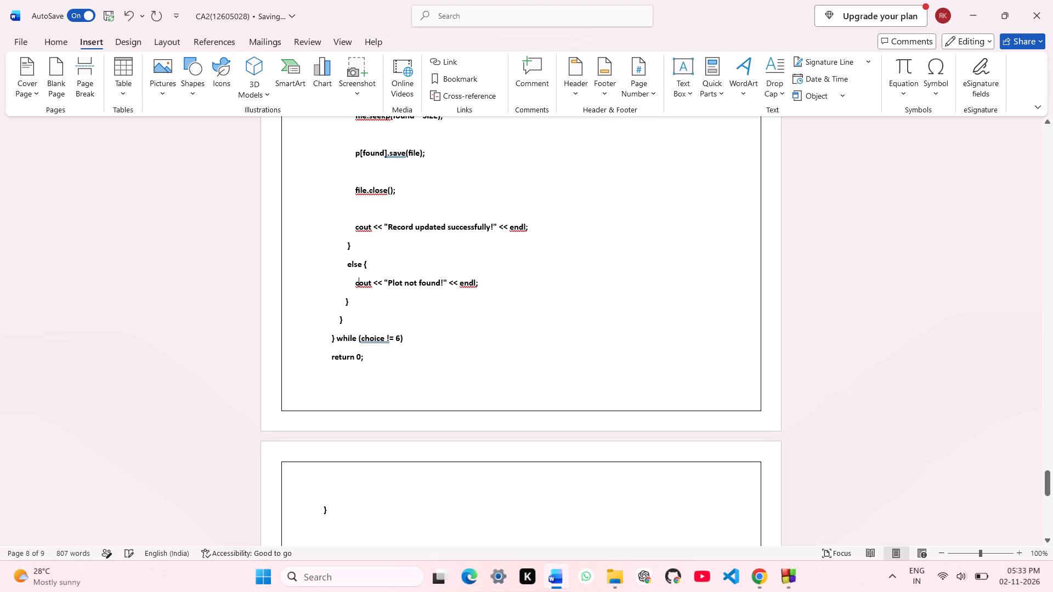
left_click(347, 292)
left_click(363, 219)
key("BackSpace")
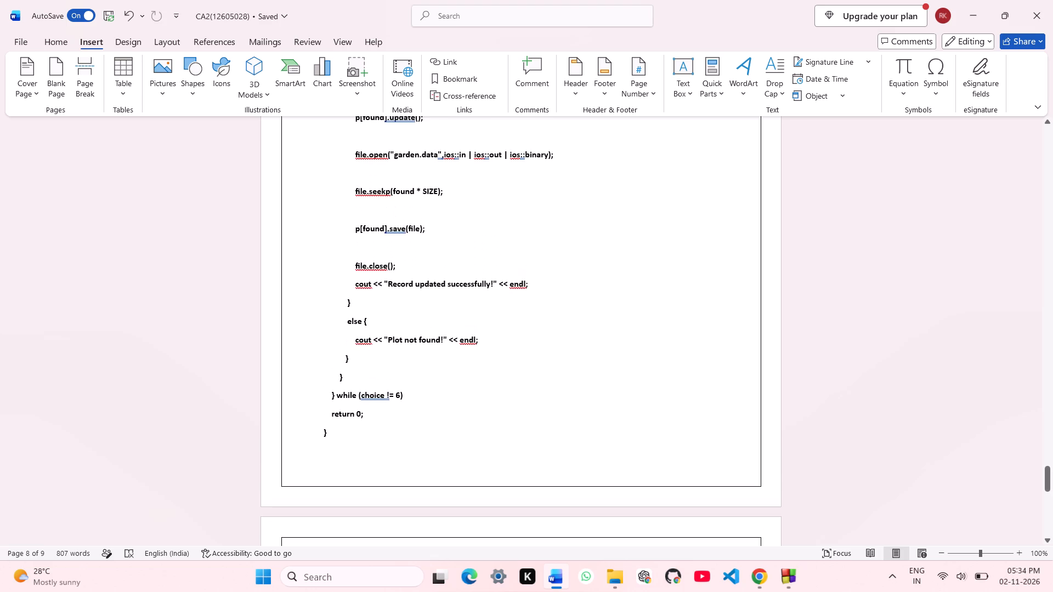
left_click(792, 581)
scroll(289, 428, "down", 6)
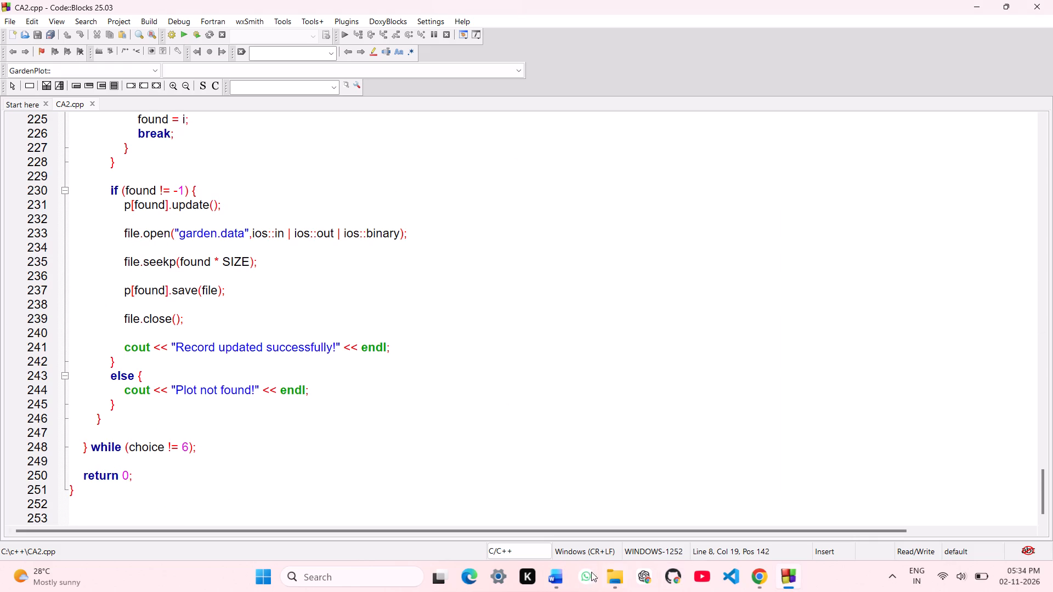
left_click(555, 579)
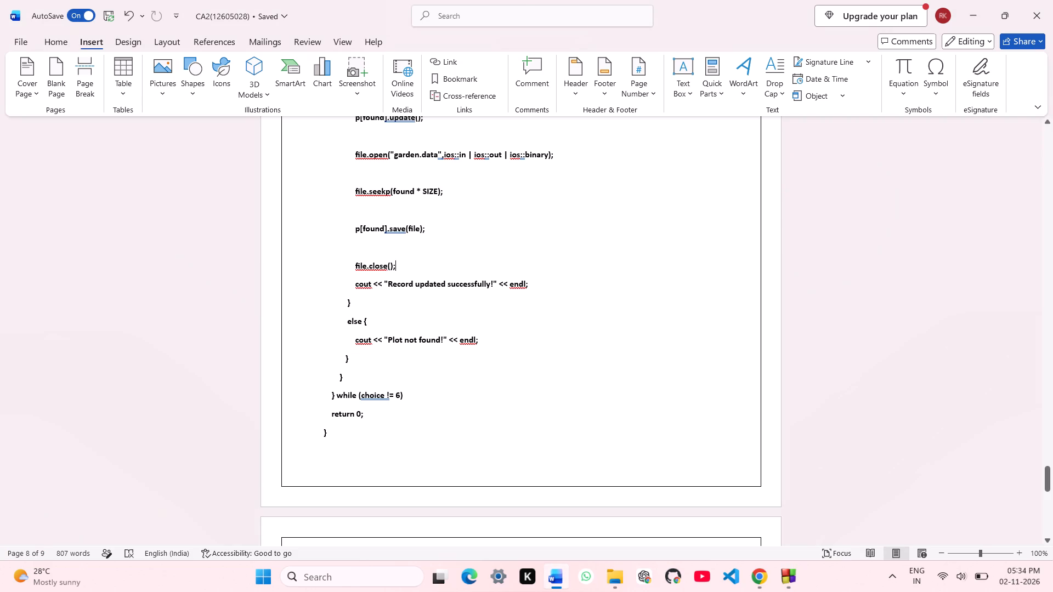
left_click(418, 403)
key("semicolon")
scroll(431, 322, "up", 1)
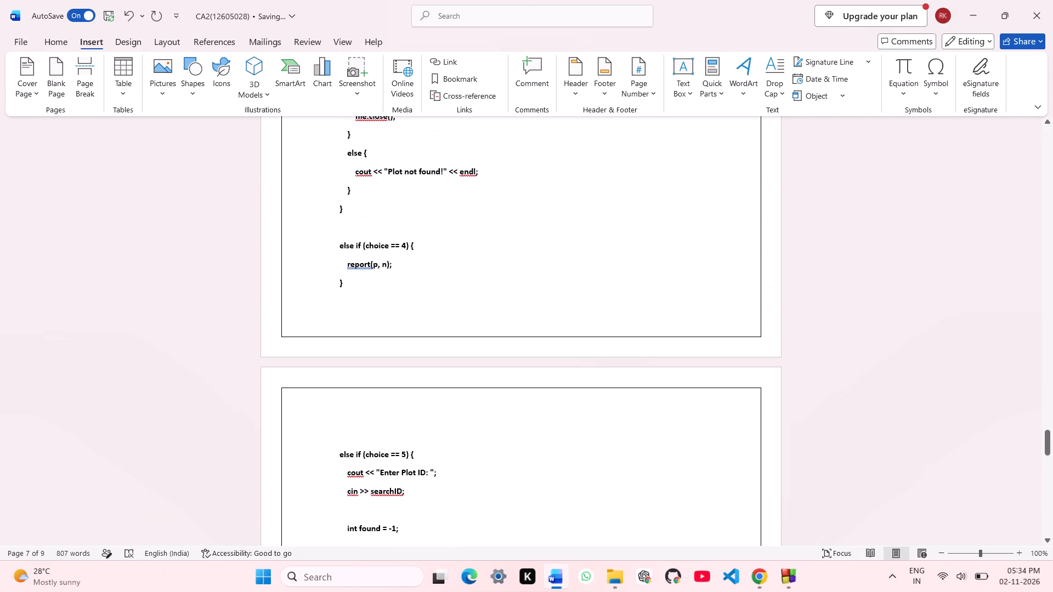
scroll(431, 322, "up", 2)
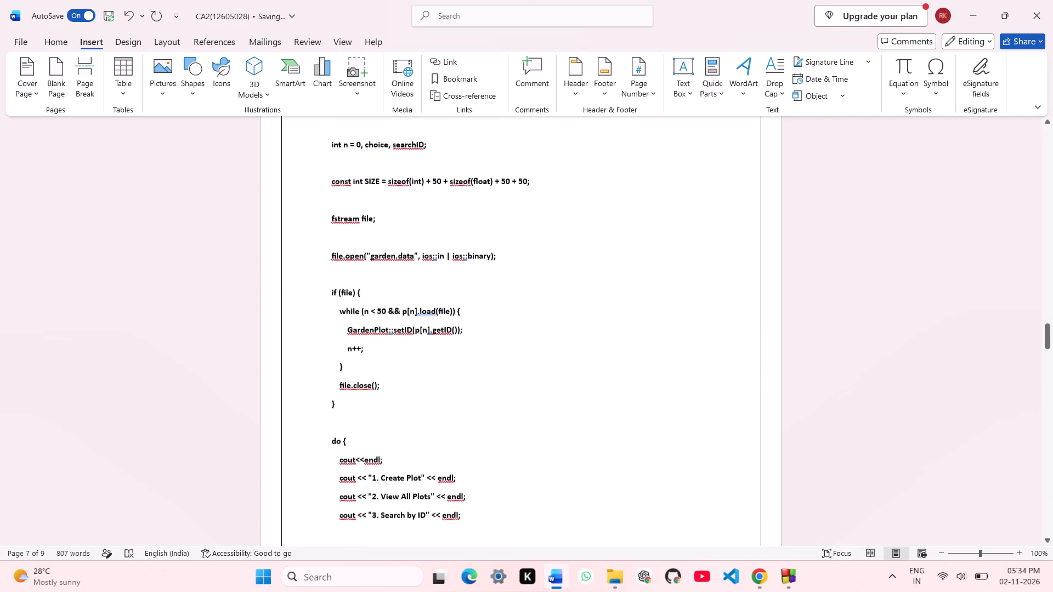
scroll(431, 322, "up", 1)
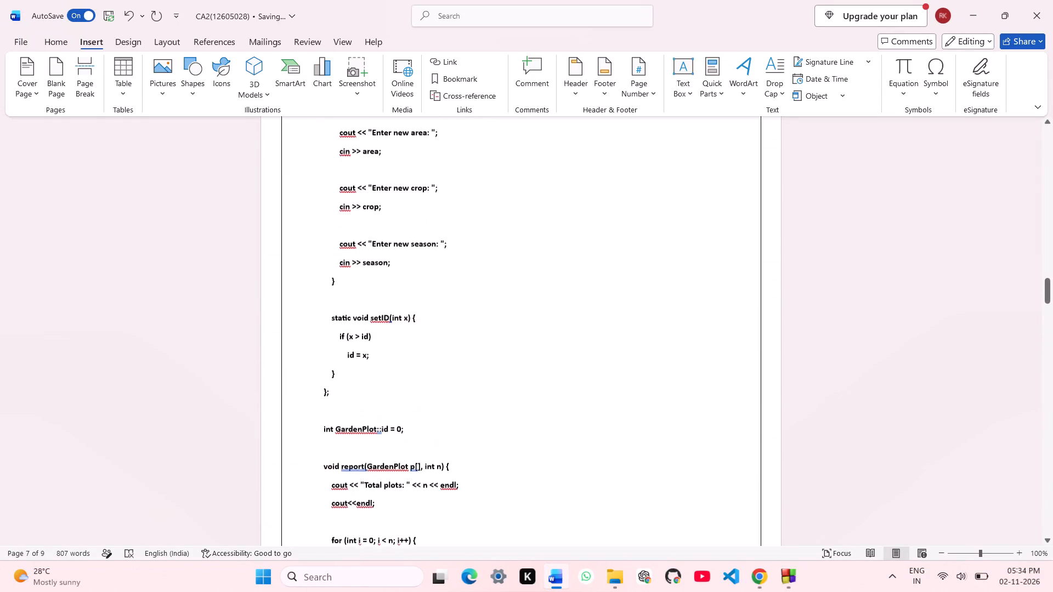
scroll(431, 322, "down", 3, "ctrl")
scroll(437, 330, "up", 1)
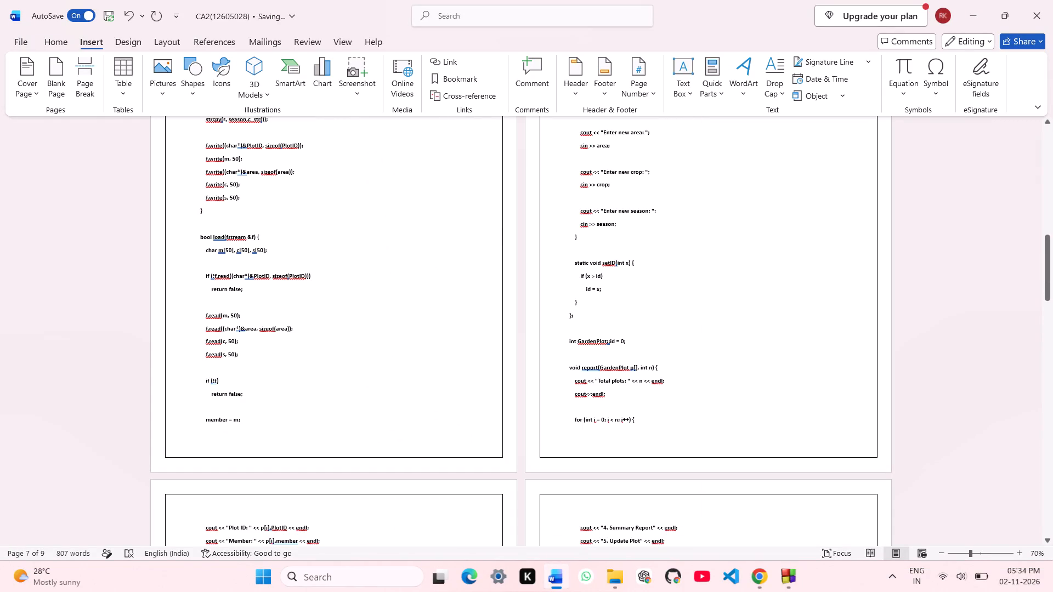
scroll(437, 330, "up", 3)
scroll(437, 330, "up", 5, "ctrl")
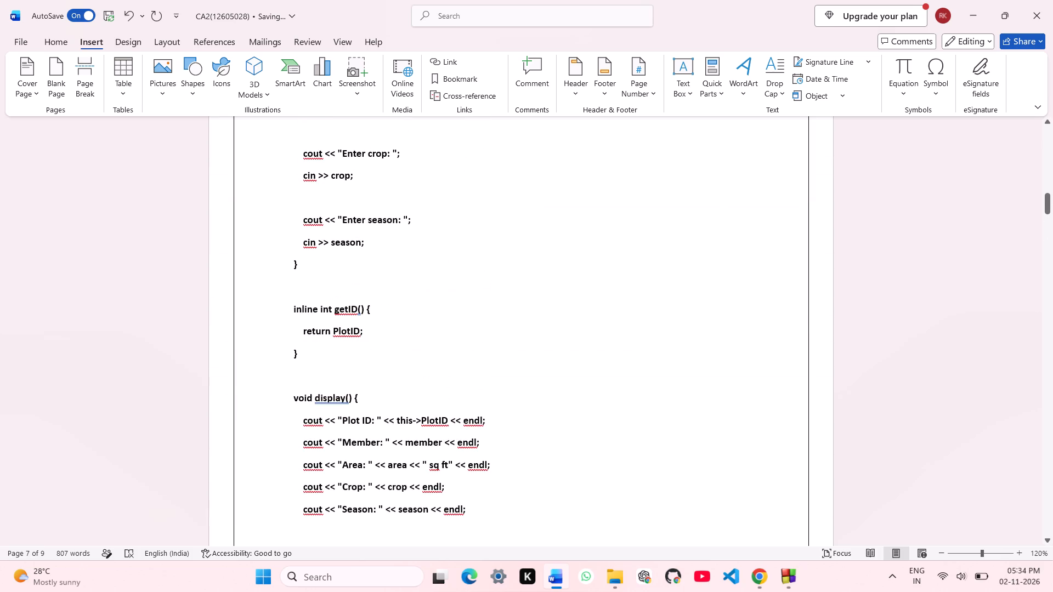
scroll(486, 381, "up", 1)
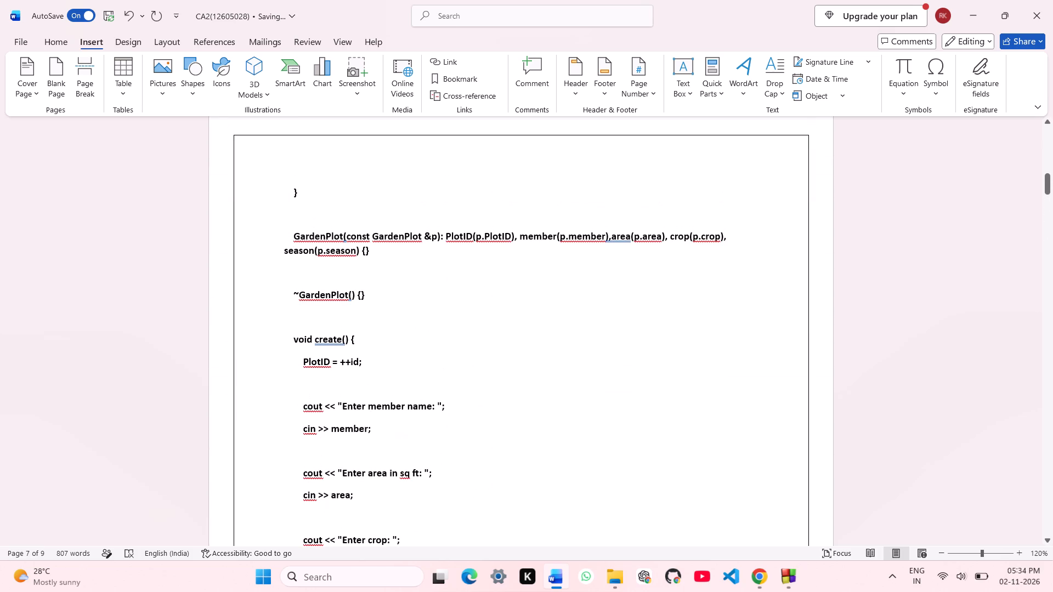
left_click(327, 393)
key("BackSpace")
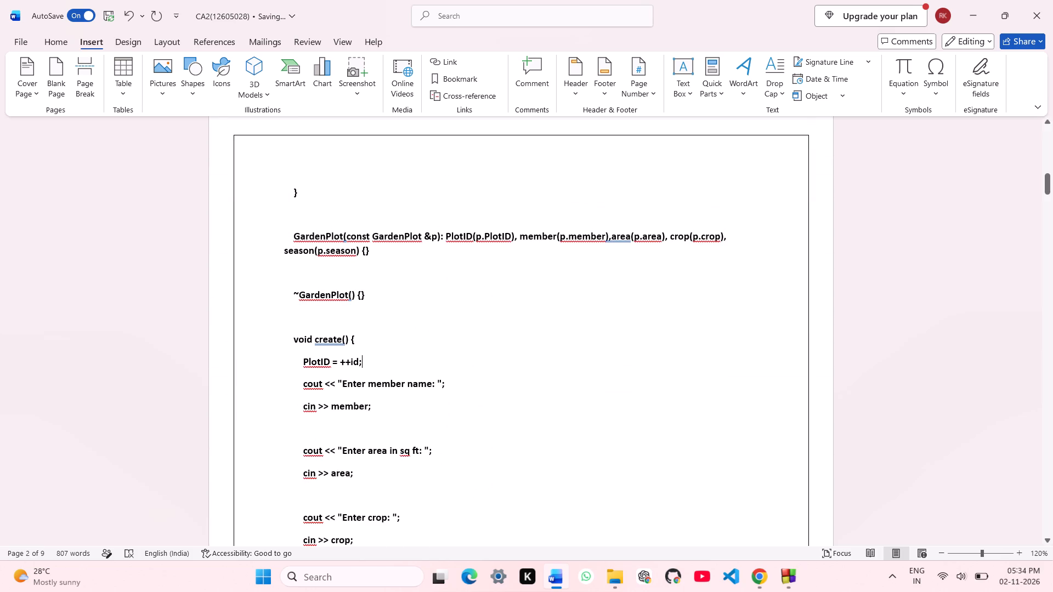
left_click(311, 433)
key("BackSpace")
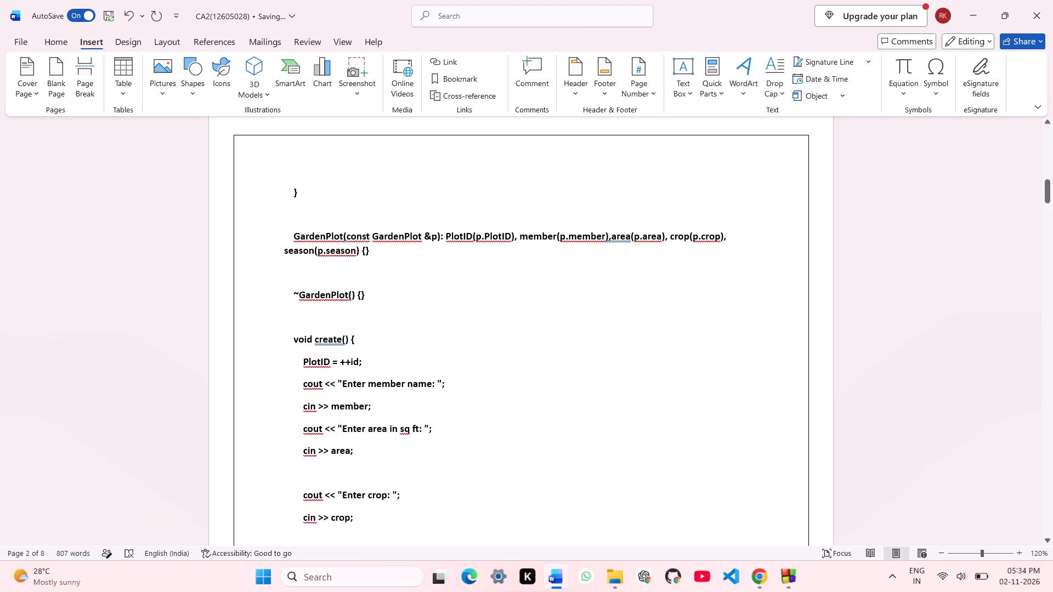
left_click(310, 476)
key("BackSpace")
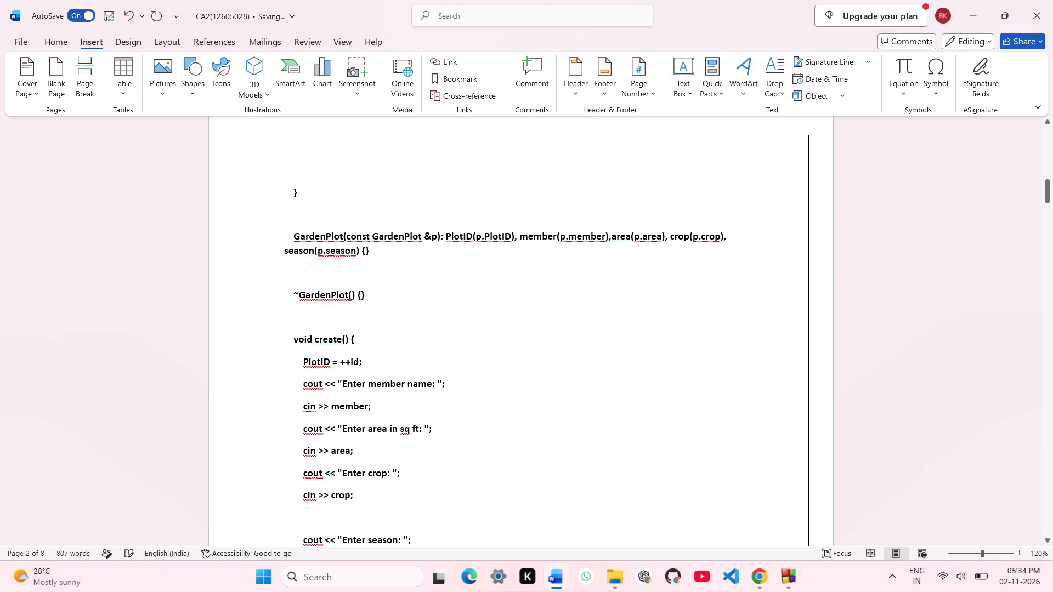
left_click(318, 527)
key("BackSpace")
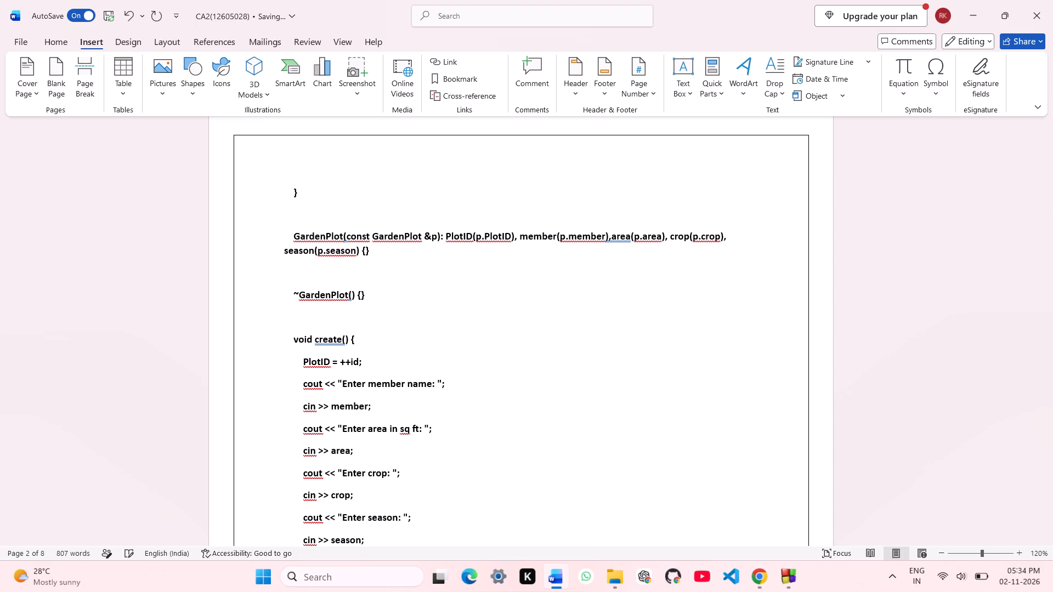
left_click(309, 323)
key("BackSpace")
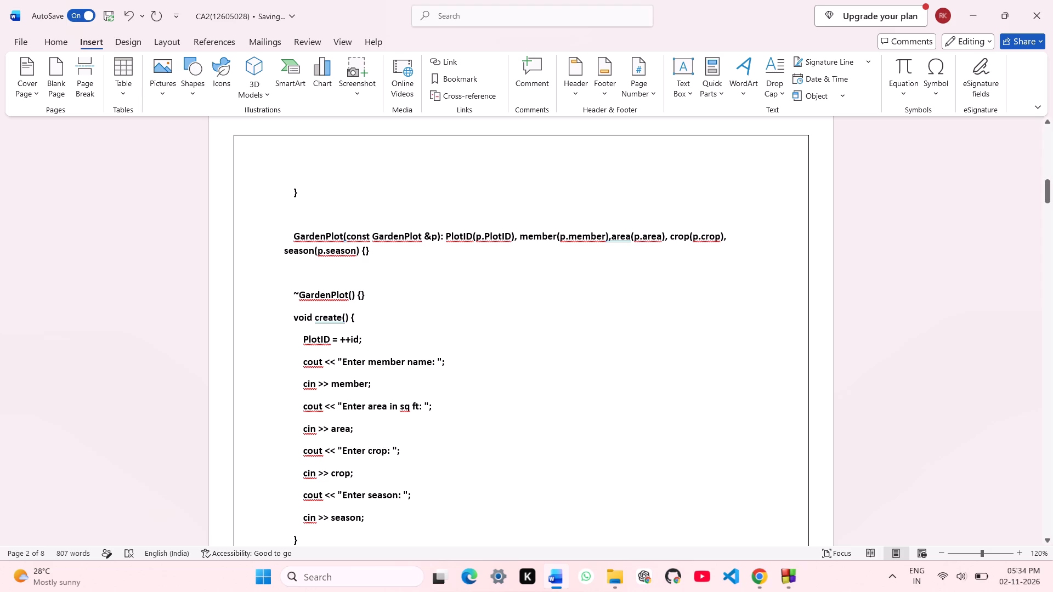
left_click(295, 277)
key("BackSpace")
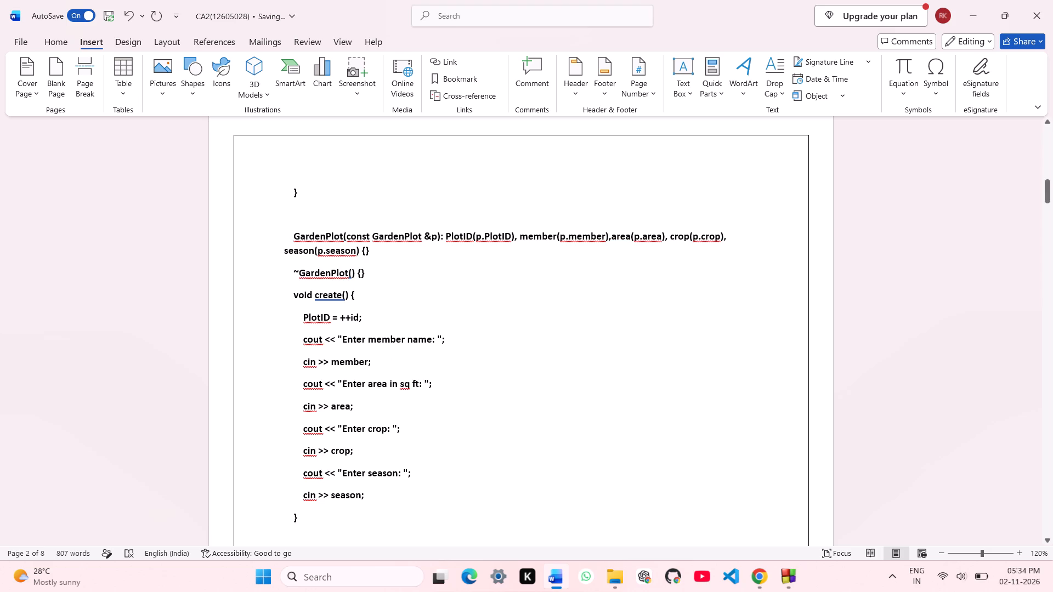
left_click(302, 216)
key("BackSpace")
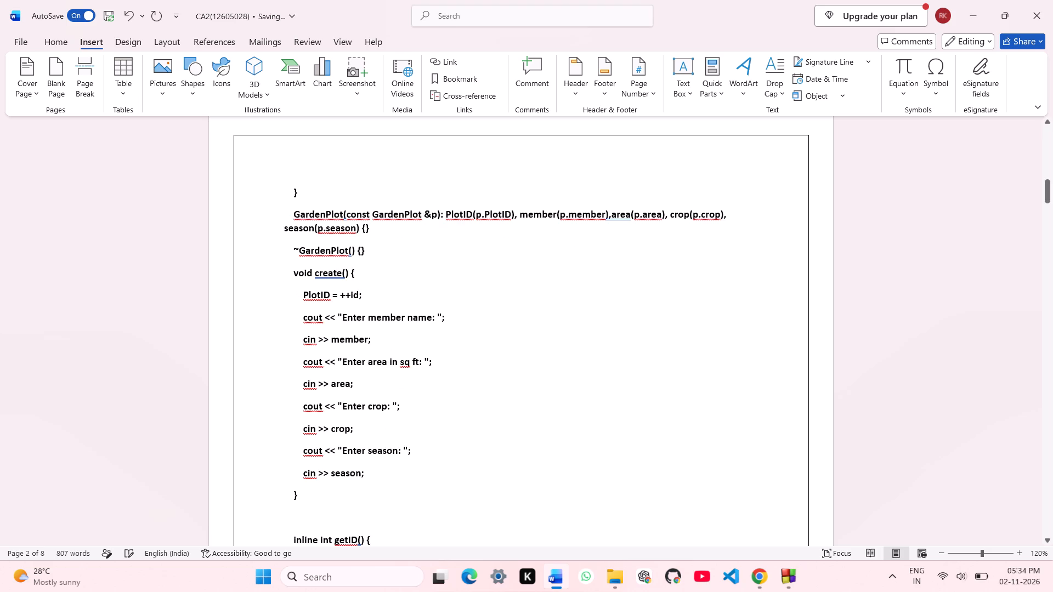
left_click(325, 534)
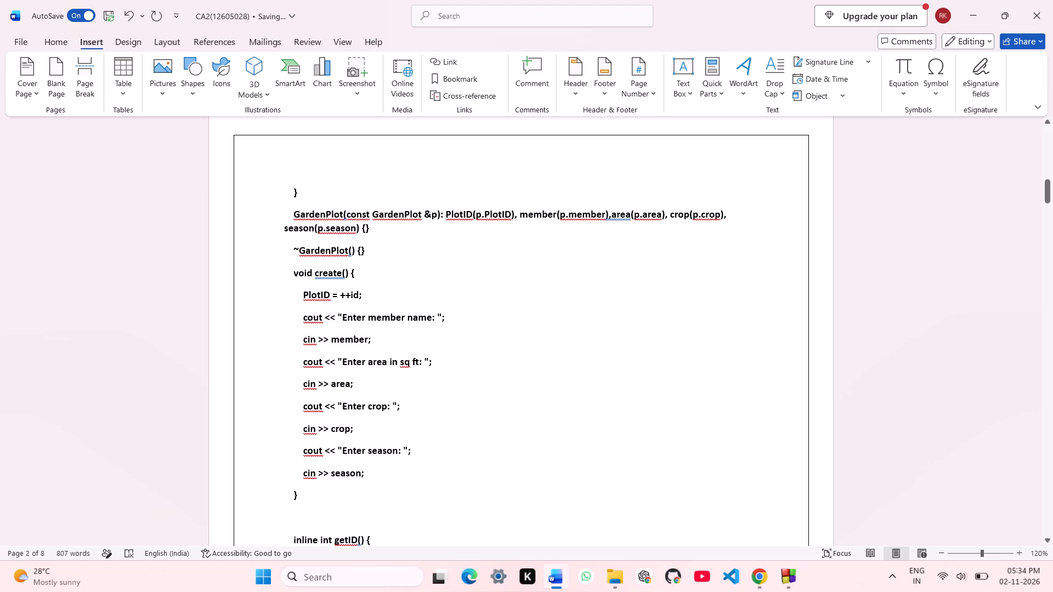
double_click(322, 514)
key("BackSpace")
key("BackSpace")
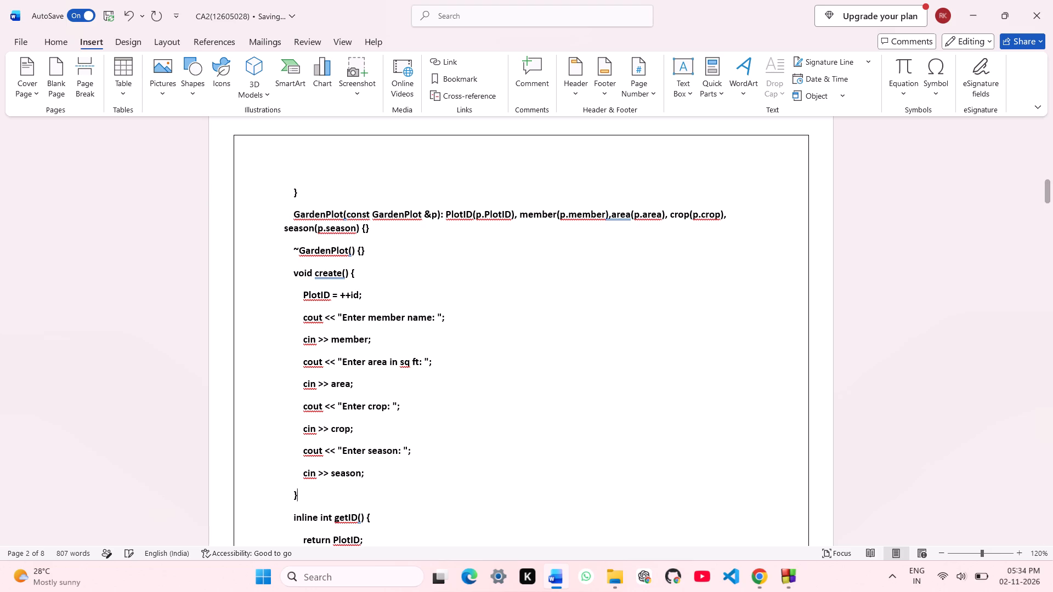
scroll(421, 400, "up", 1)
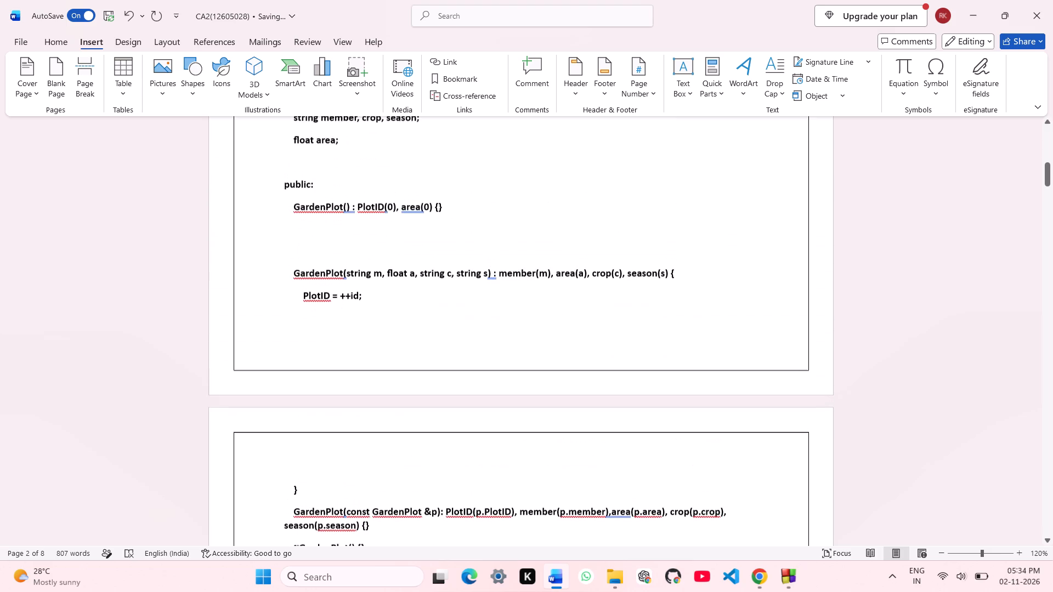
scroll(421, 400, "up", 1)
left_click(324, 337)
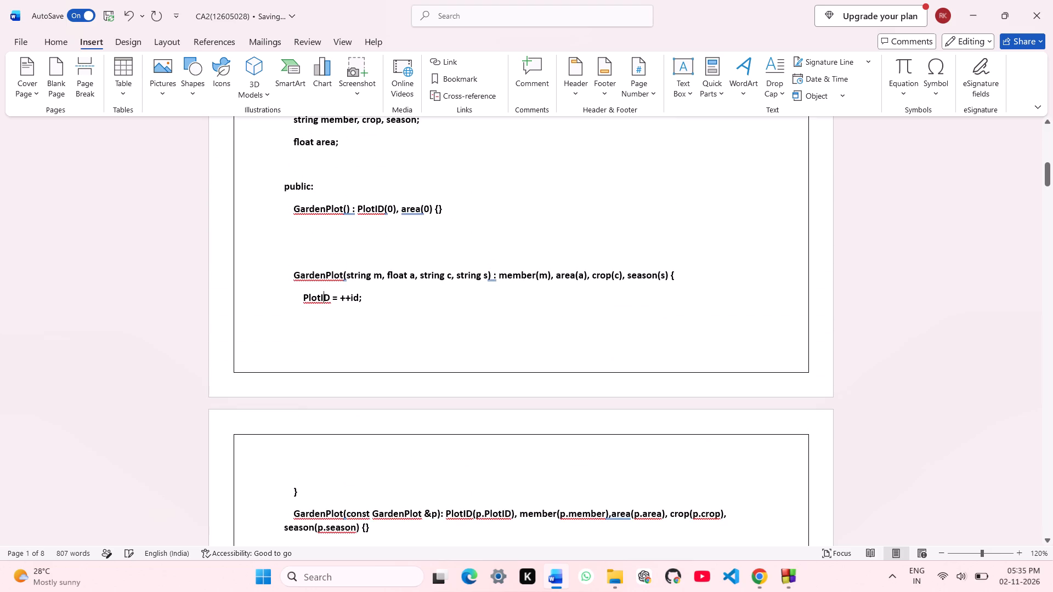
left_click(378, 288)
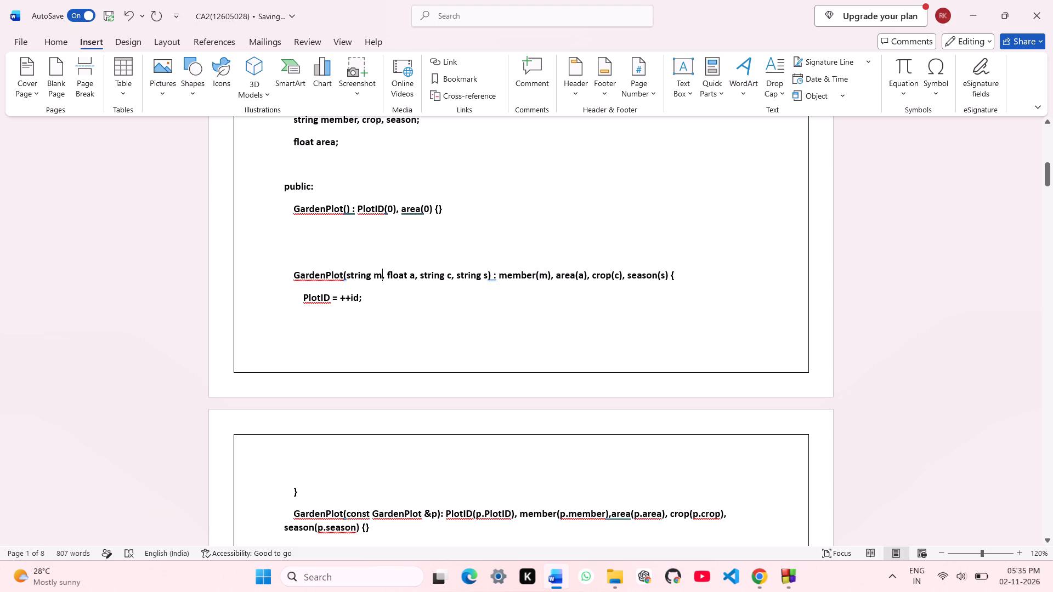
left_click(303, 235)
key("BackSpace")
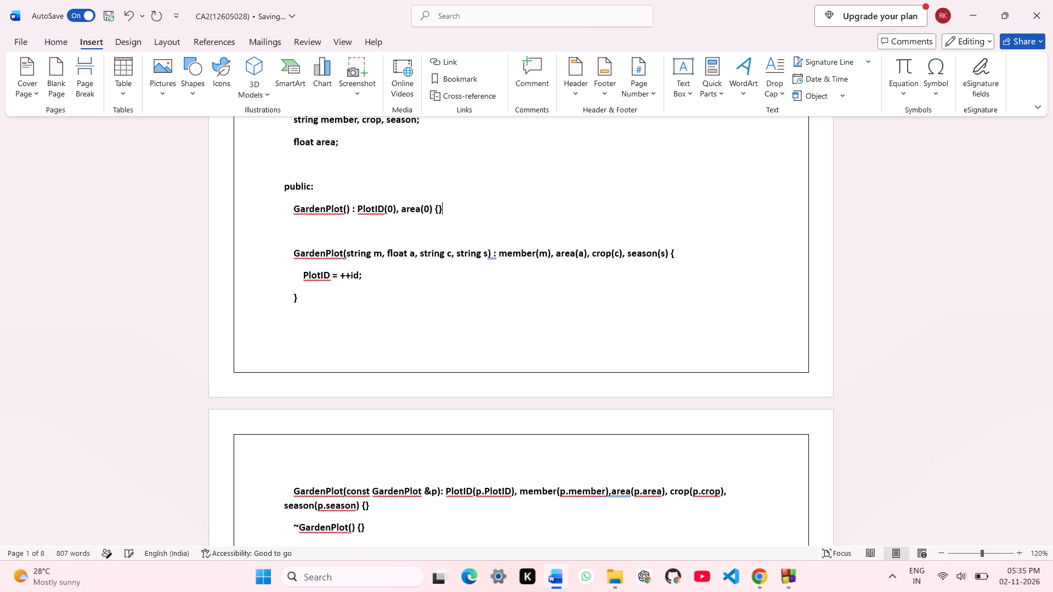
key("Down")
key("BackSpace")
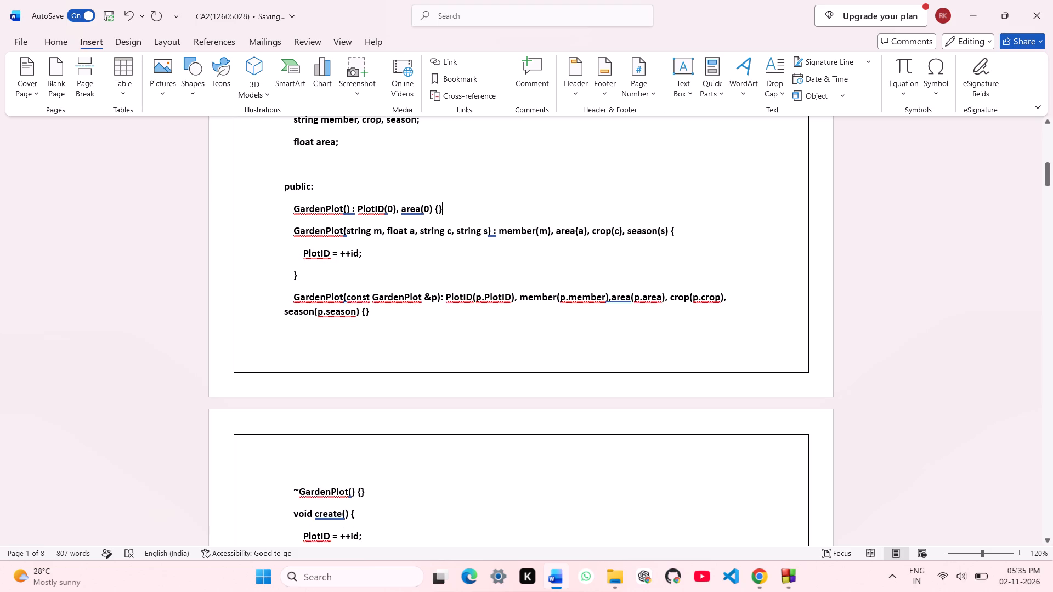
left_click(319, 298)
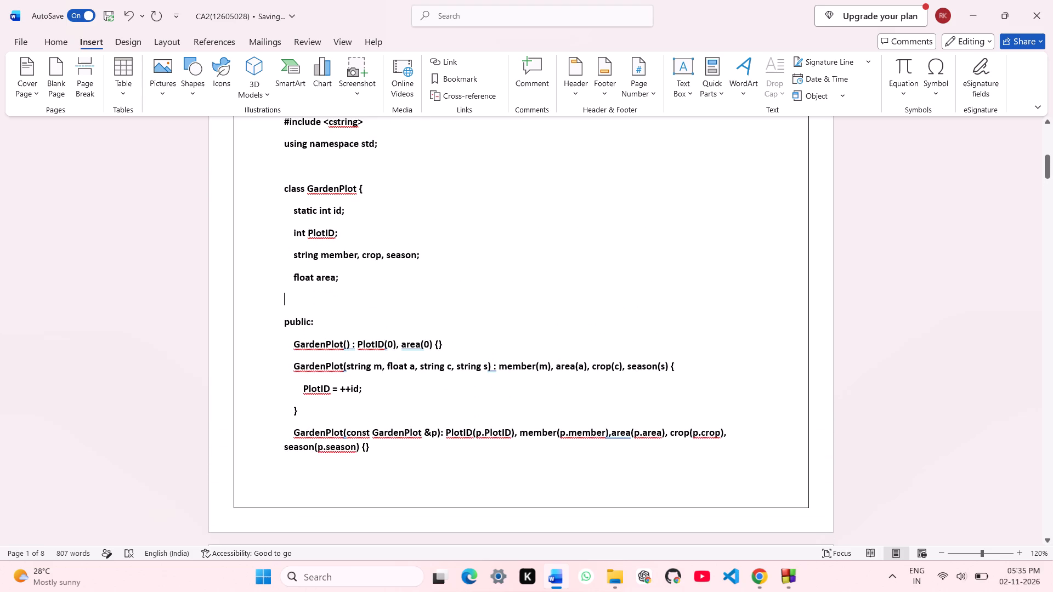
key("BackSpace")
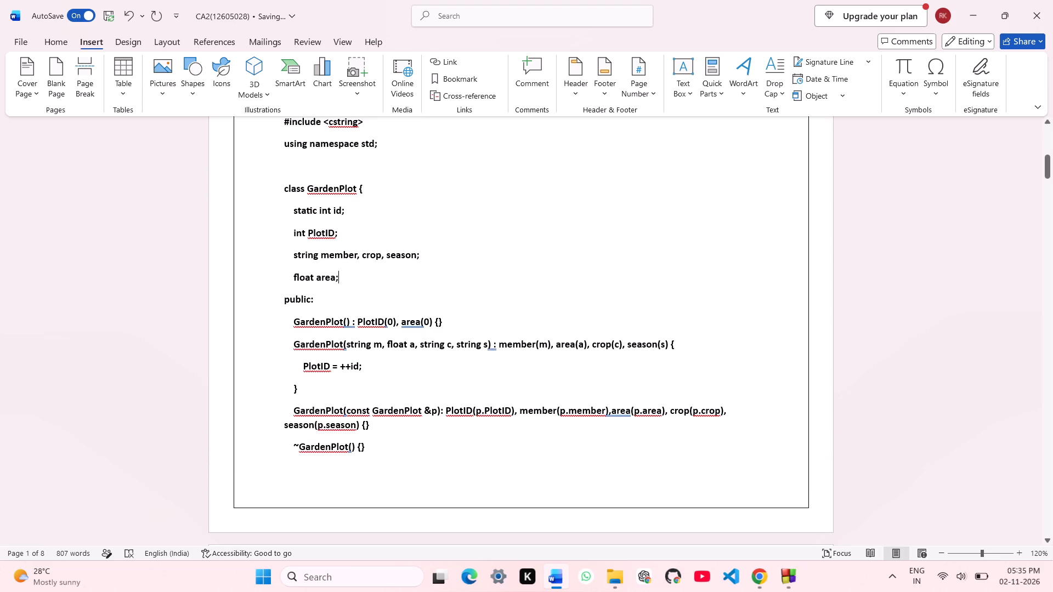
double_click(313, 173)
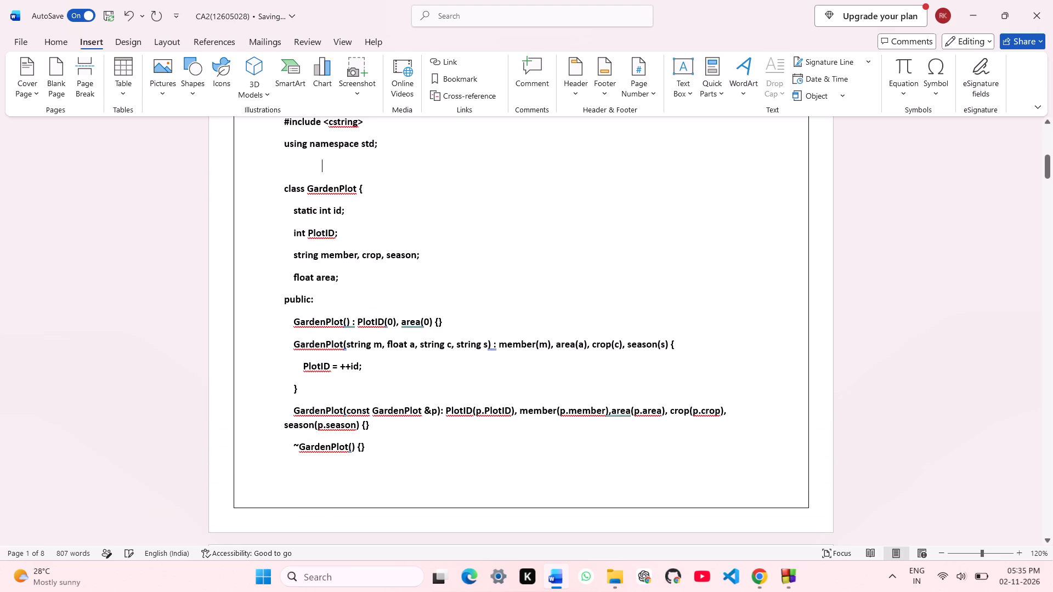
left_click(312, 161)
key("BackSpace")
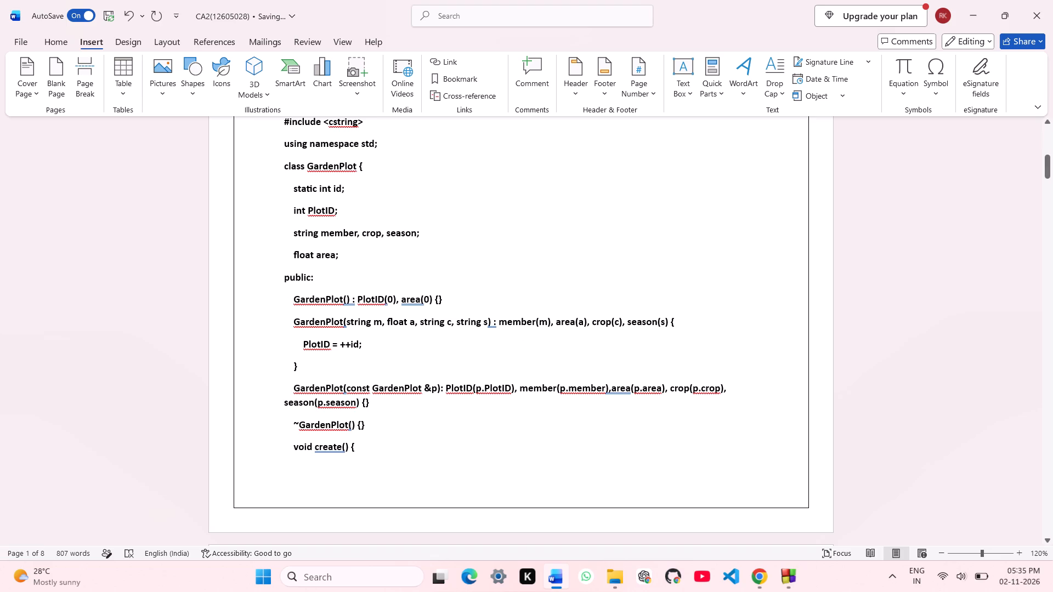
scroll(341, 343, "down", 1)
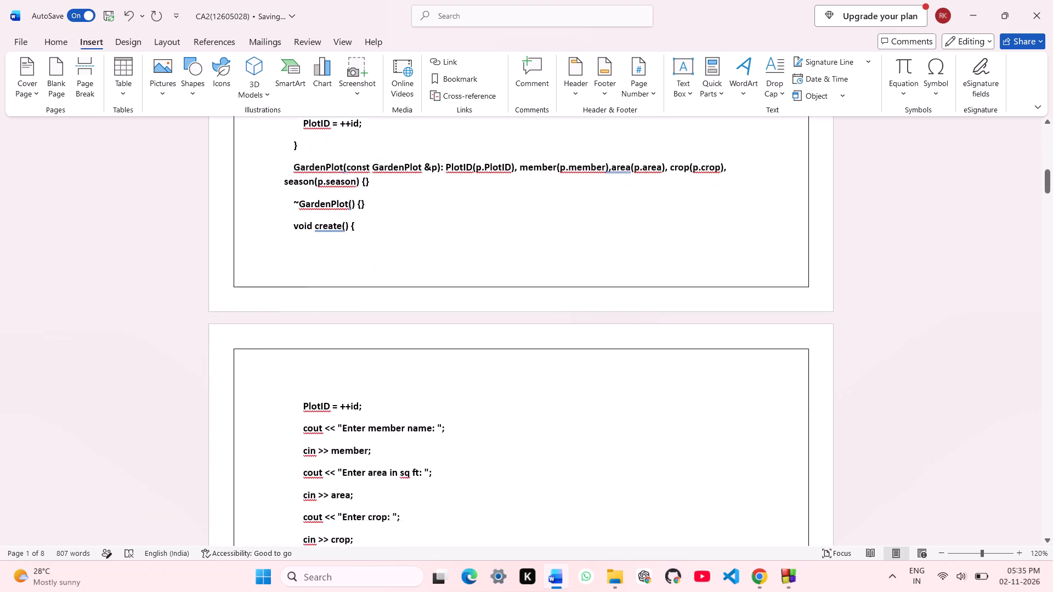
scroll(341, 343, "down", 2)
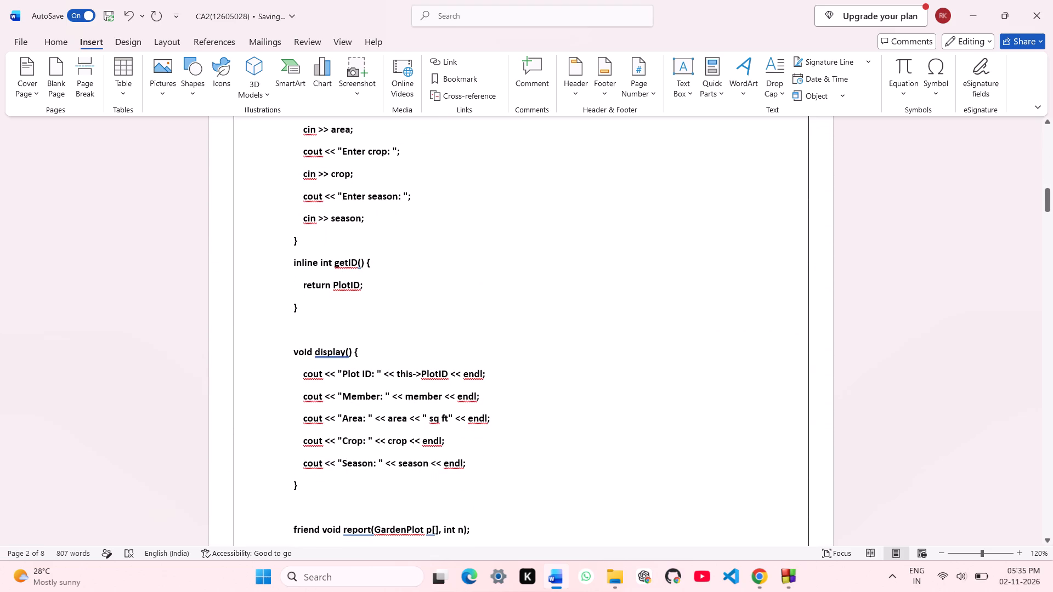
left_click(325, 335)
key("BackSpace")
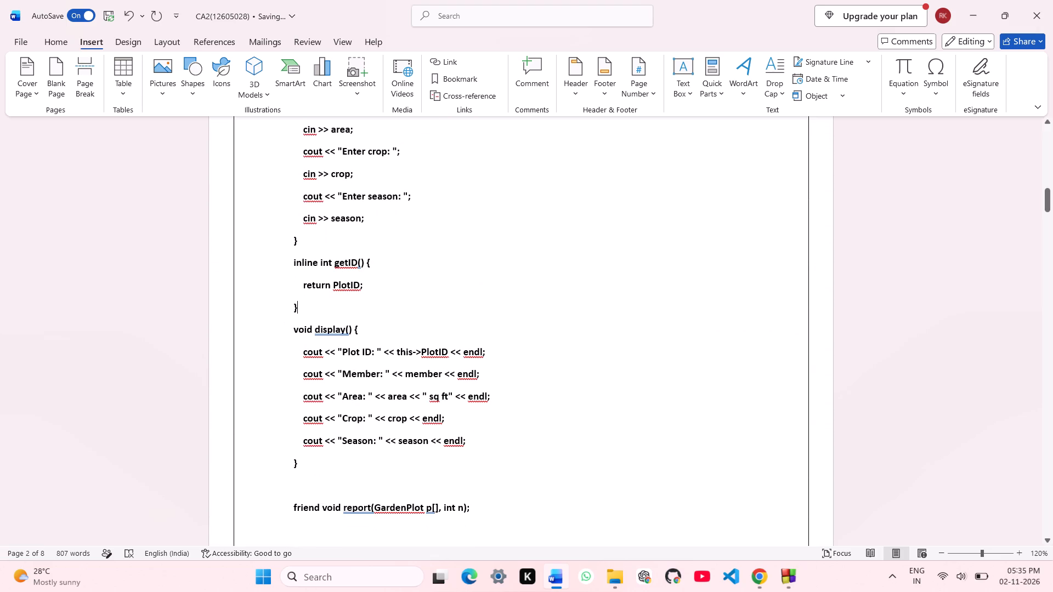
left_click(336, 492)
key("BackSpace")
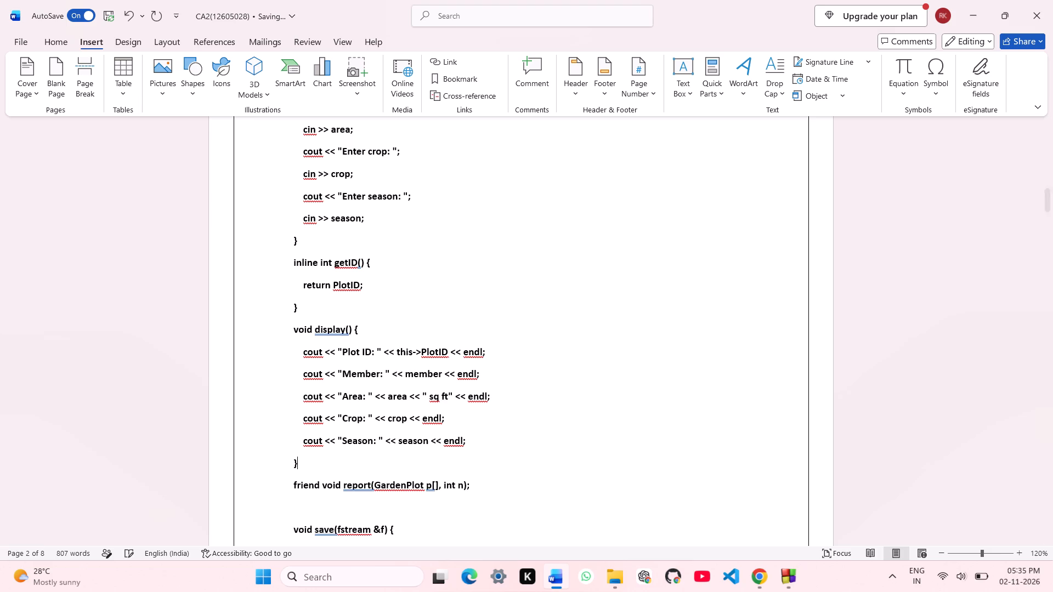
left_click(353, 512)
key("BackSpace")
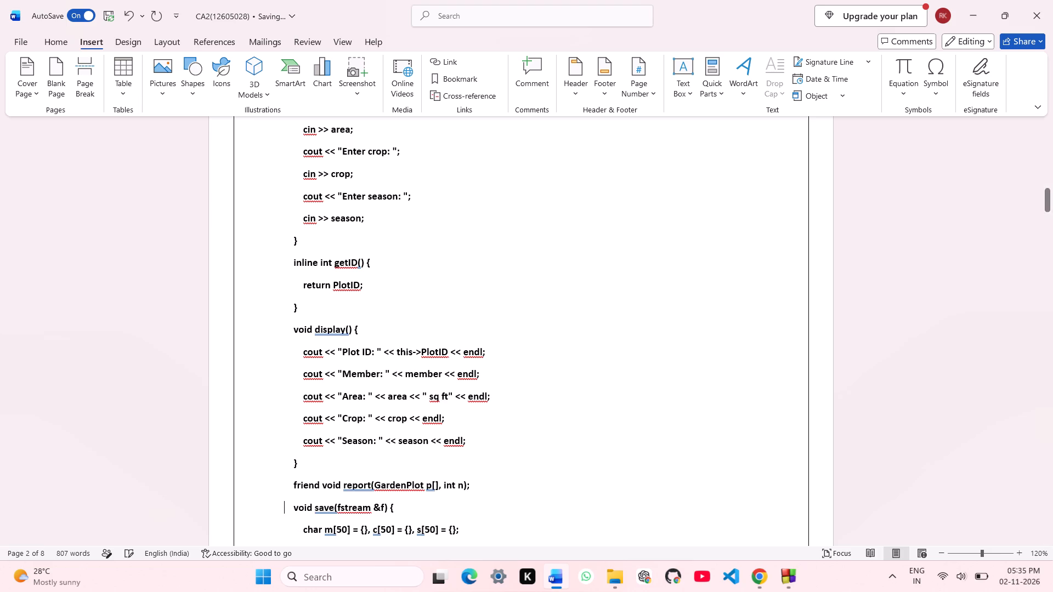
Delete the two blank lines inside save(), before "strcpy(m, member.c_str());" and before "f.write((char*)&PlotID, sizeof(PlotID));".
scroll(399, 476, "down", 1)
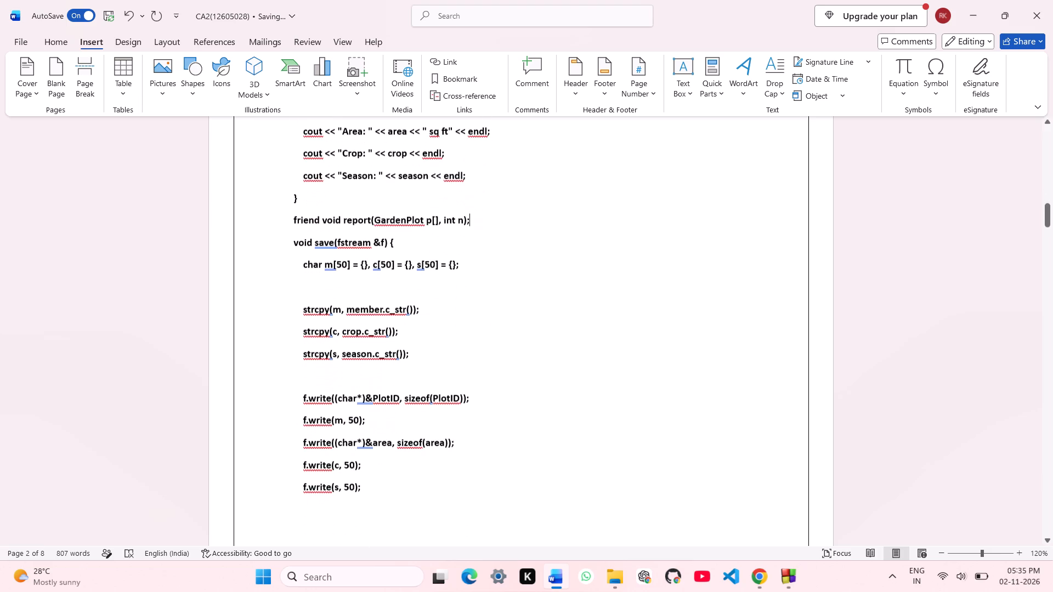
scroll(399, 476, "down", 1)
left_click(337, 284)
key("BackSpace")
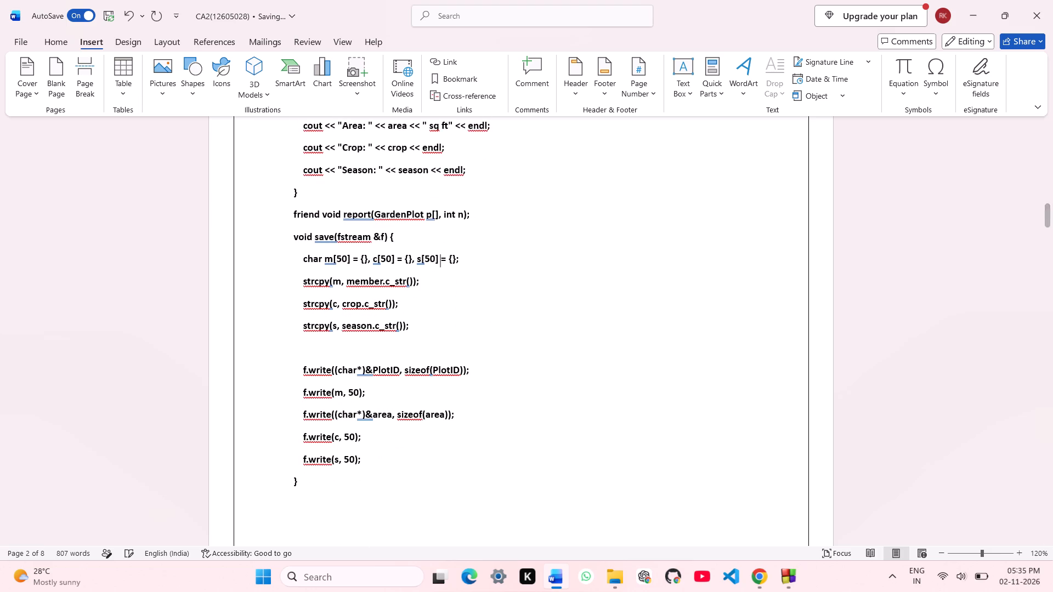
left_click(366, 345)
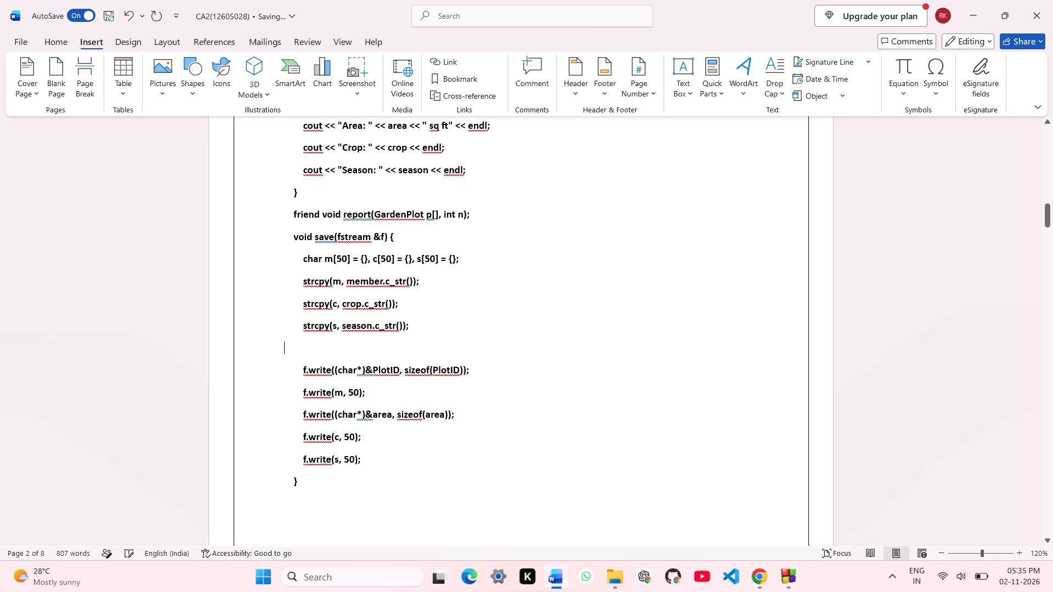
key("BackSpace")
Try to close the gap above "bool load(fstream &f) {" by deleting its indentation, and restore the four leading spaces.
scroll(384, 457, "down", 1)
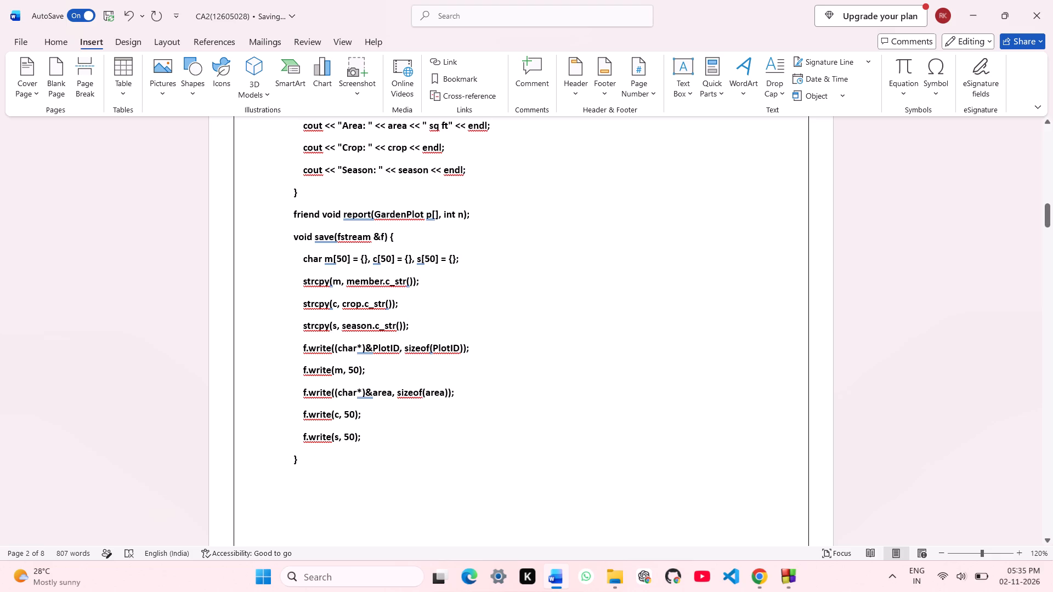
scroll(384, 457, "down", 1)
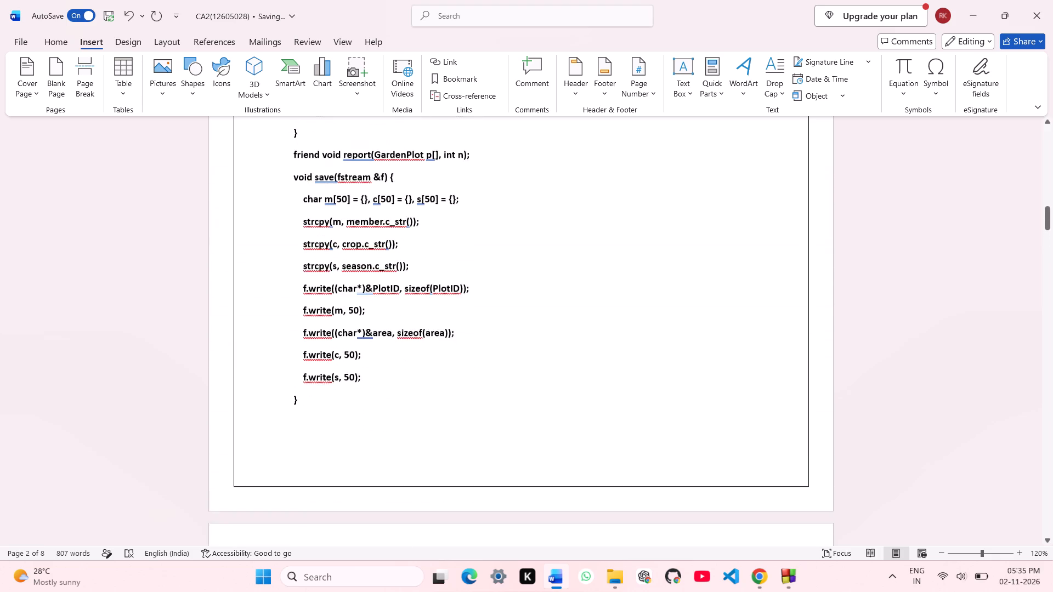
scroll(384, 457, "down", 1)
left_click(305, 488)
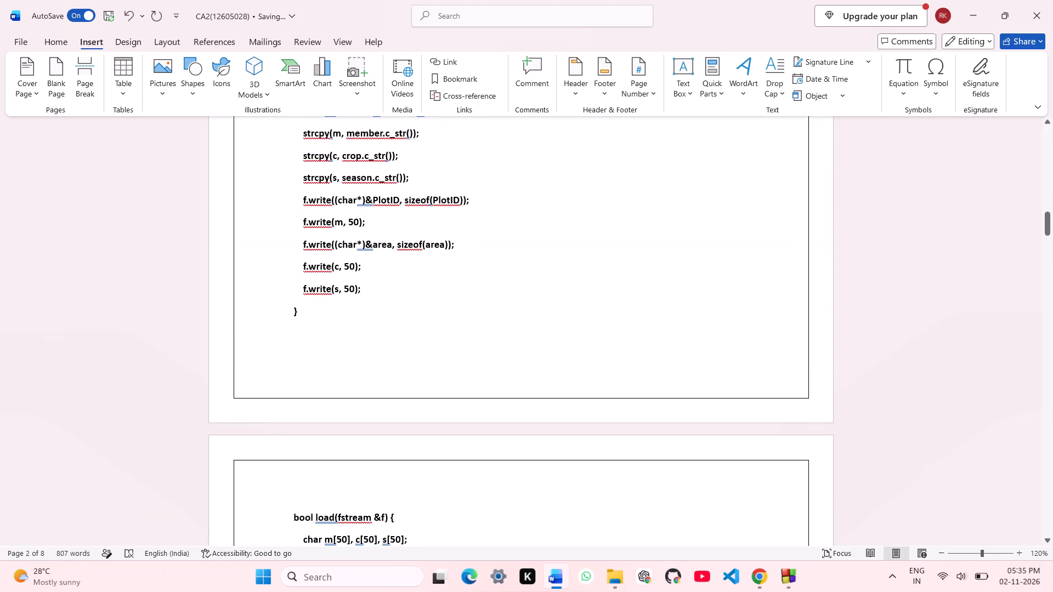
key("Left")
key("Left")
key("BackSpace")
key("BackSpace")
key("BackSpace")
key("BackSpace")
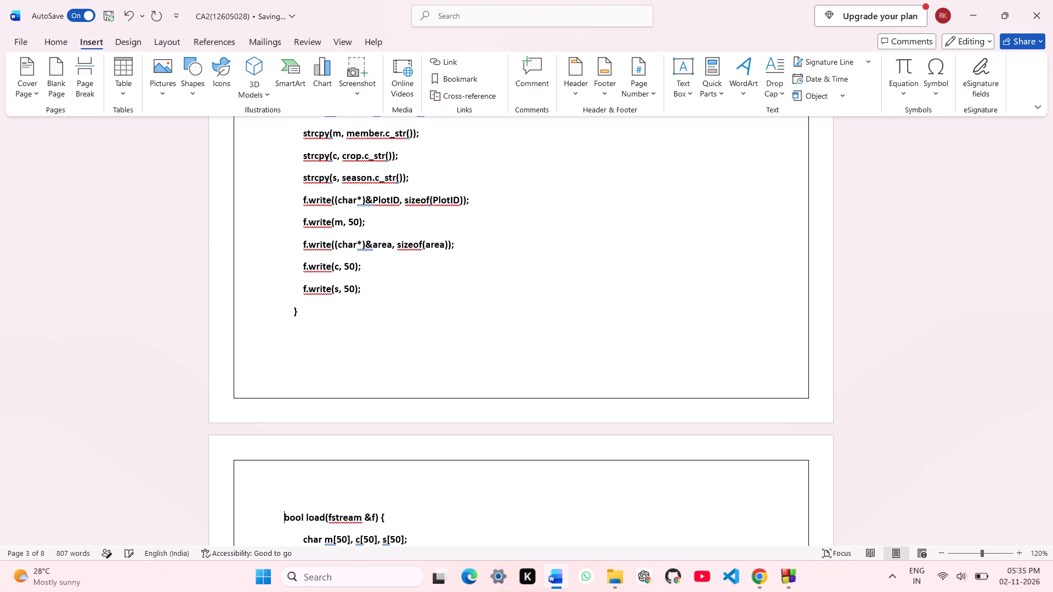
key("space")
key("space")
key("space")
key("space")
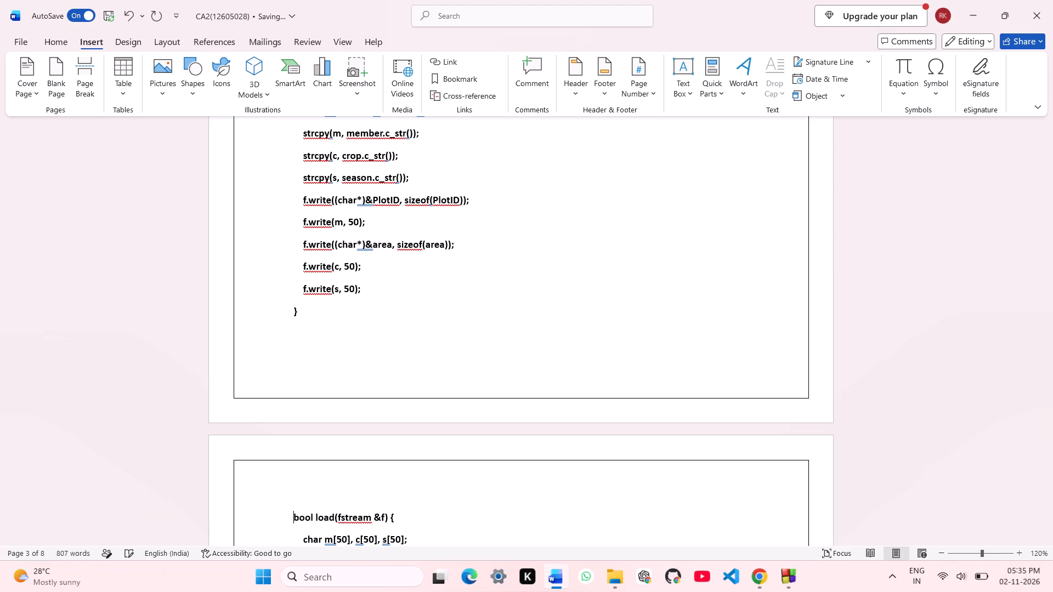
Delete the blank lines in load() before "if (!f.read((char*)&PlotID, sizeof(PlotID)))" and before "f.read(m, 50);".
scroll(305, 488, "down", 1)
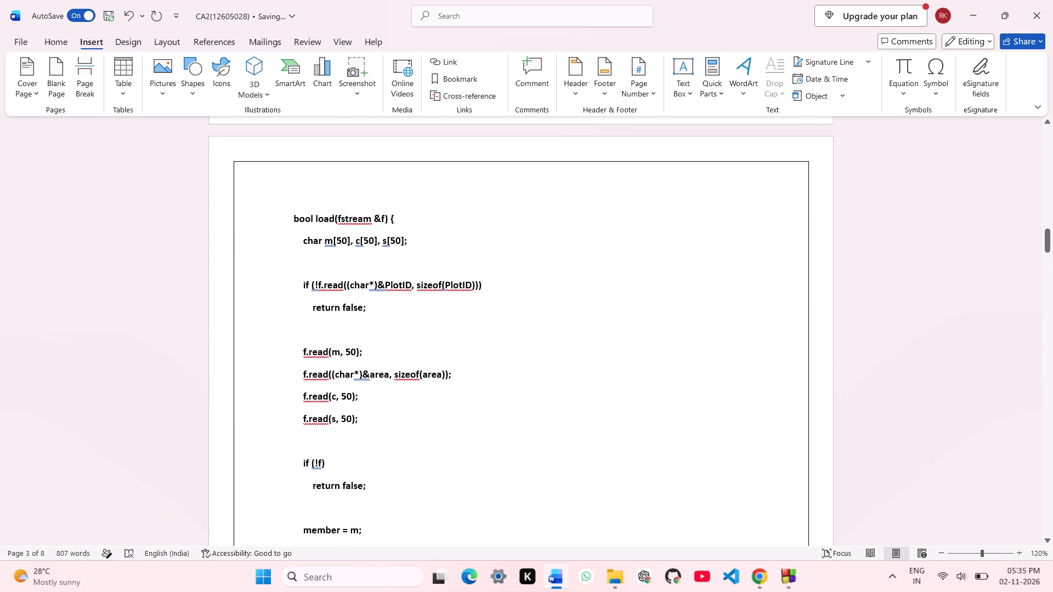
left_click(319, 266)
key("BackSpace")
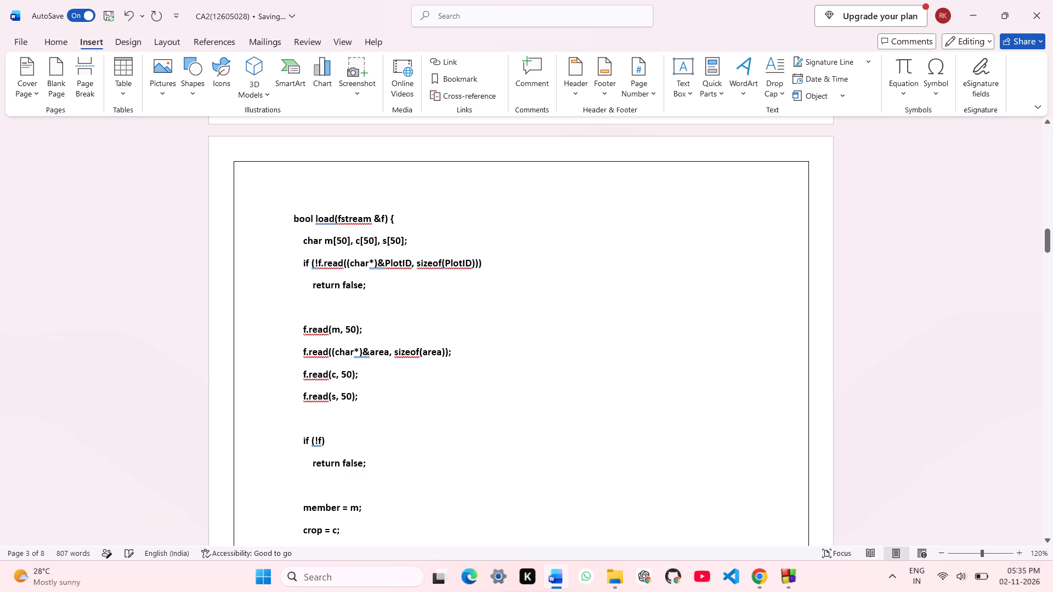
left_click(329, 304)
key("BackSpace")
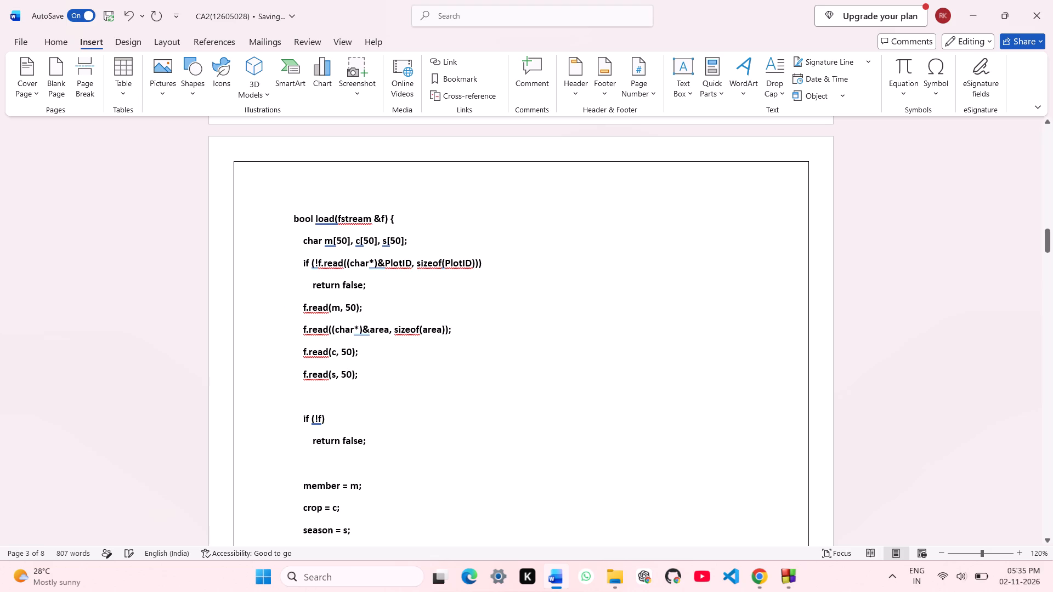
Delete the blank line between the closing brace of save() and "bool load(fstream &f) {".
scroll(349, 323, "up", 1)
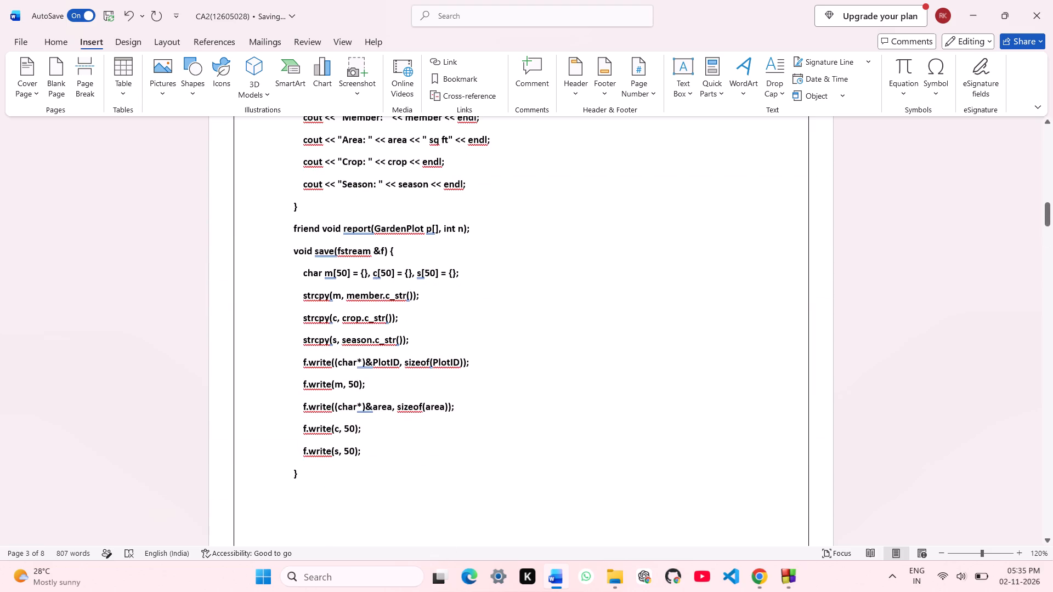
left_click(298, 520)
key("BackSpace")
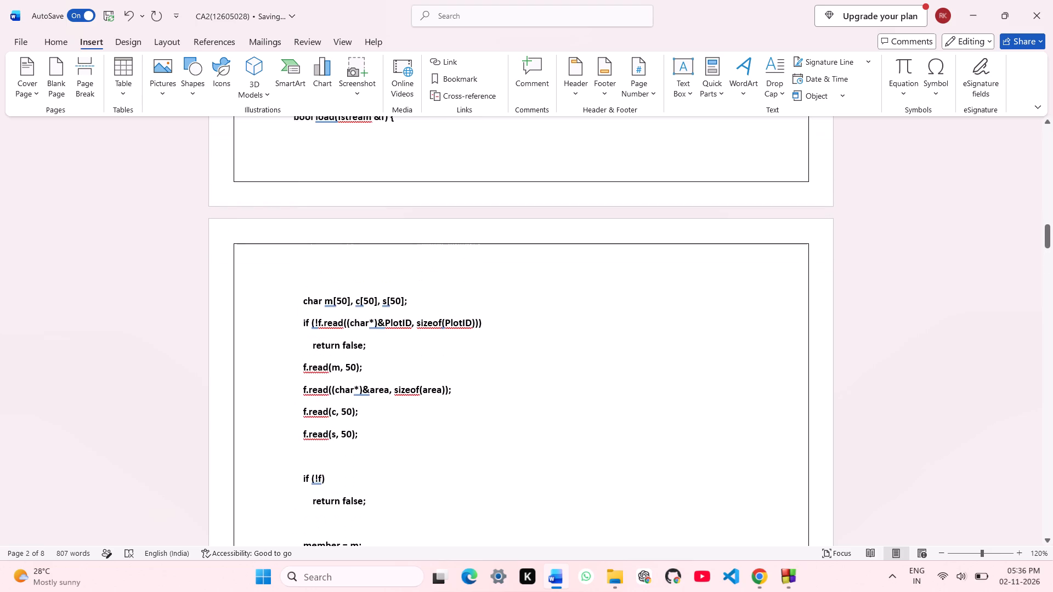
Delete the blank lines before "if (!f)", "member = m;", "return true;" and "void update() {".
left_click(325, 461)
key("BackSpace")
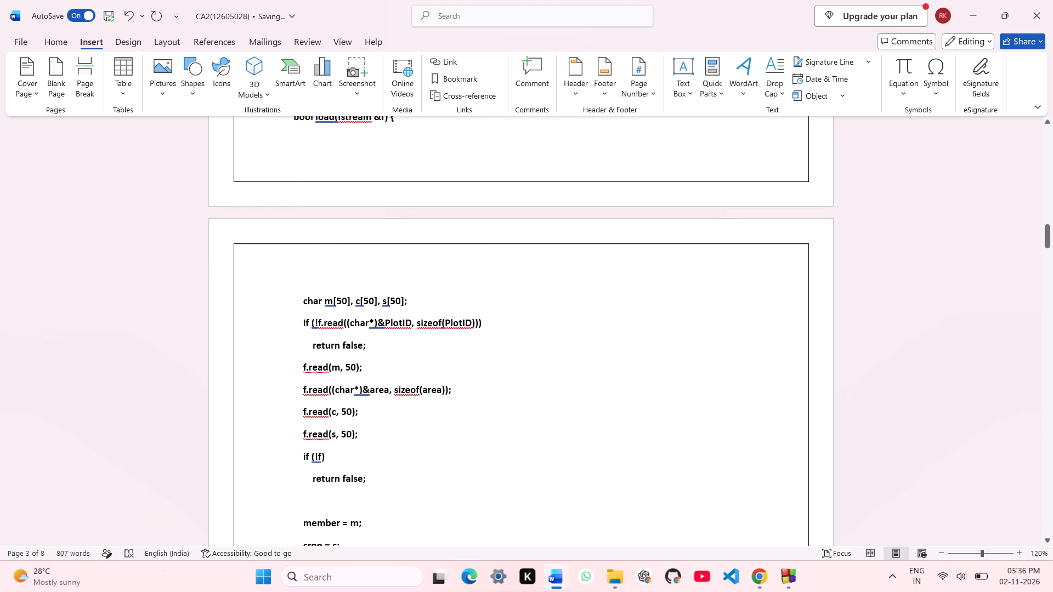
left_click(327, 503)
key("BackSpace")
scroll(358, 499, "down", 1)
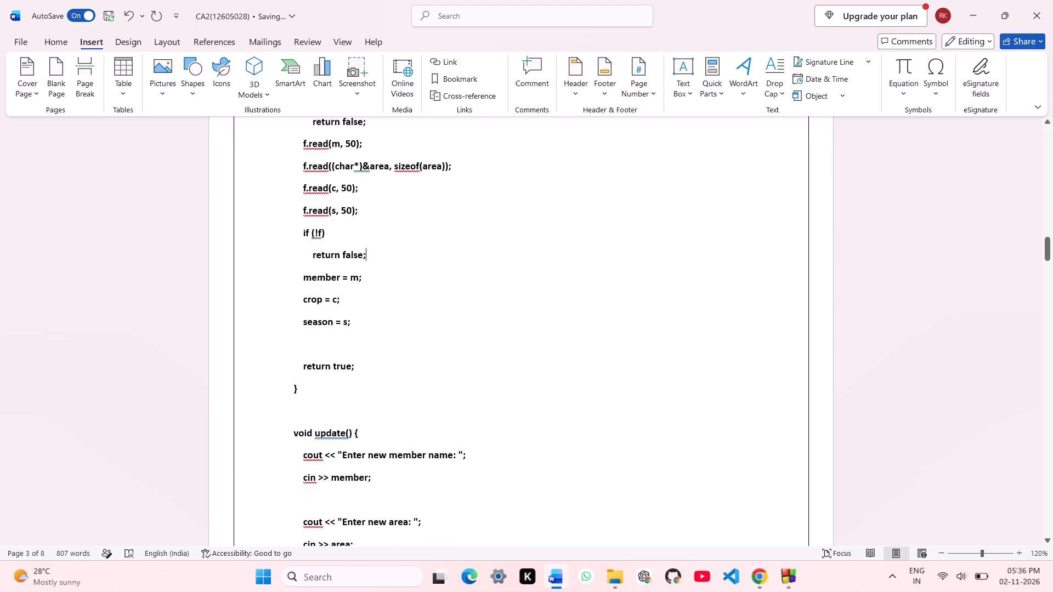
left_click(335, 345)
key("BackSpace")
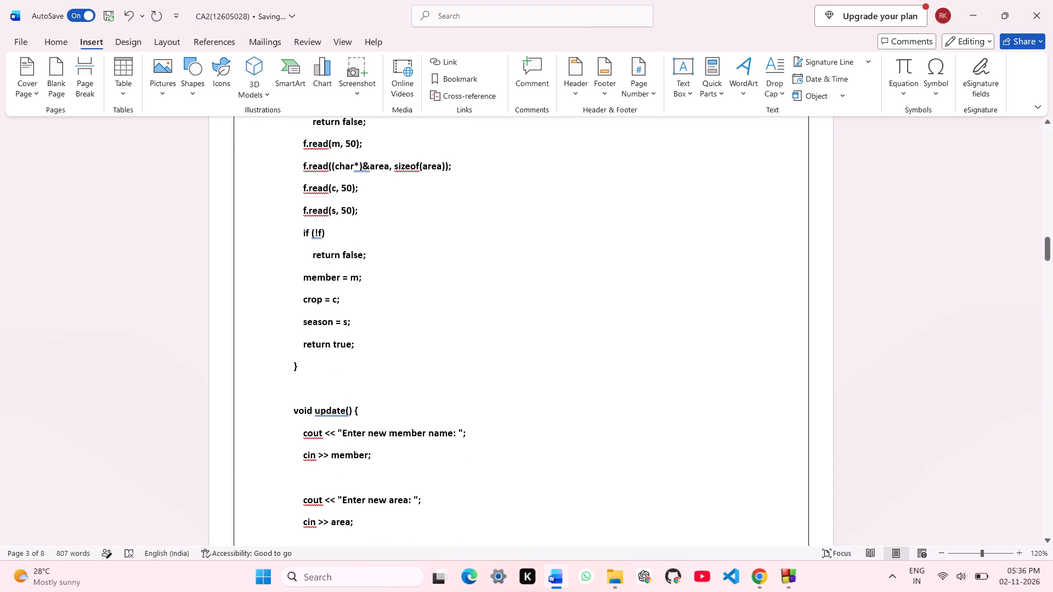
left_click(325, 388)
key("BackSpace")
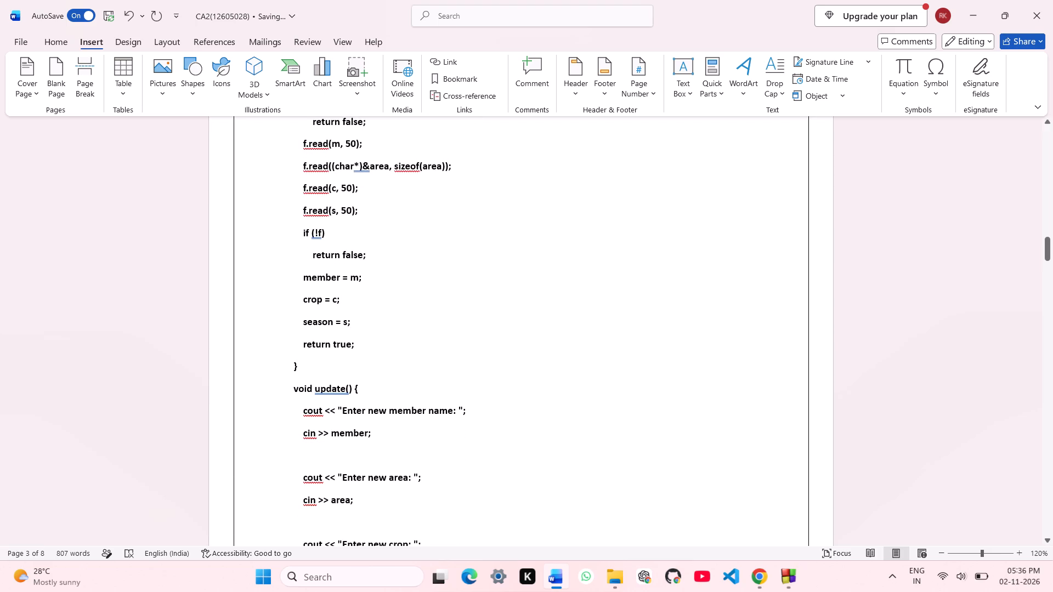
Delete the blank lines between the member, area, crop and season prompts in update(), and the one before "static void setID(int x) {".
left_click(345, 457)
key("BackSpace")
left_click(354, 491)
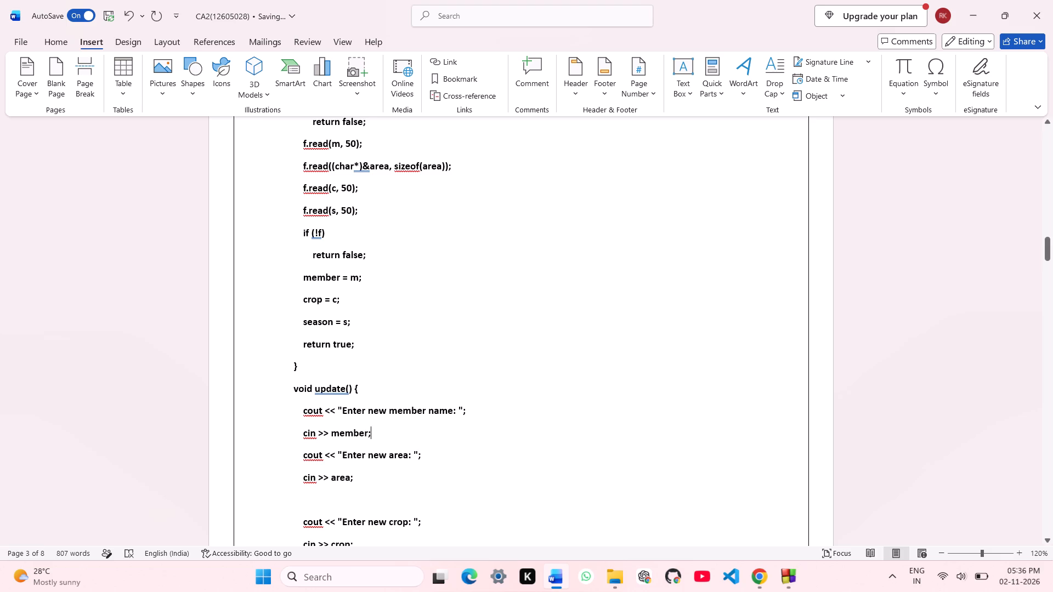
left_click(355, 505)
key("BackSpace")
scroll(355, 505, "down", 1)
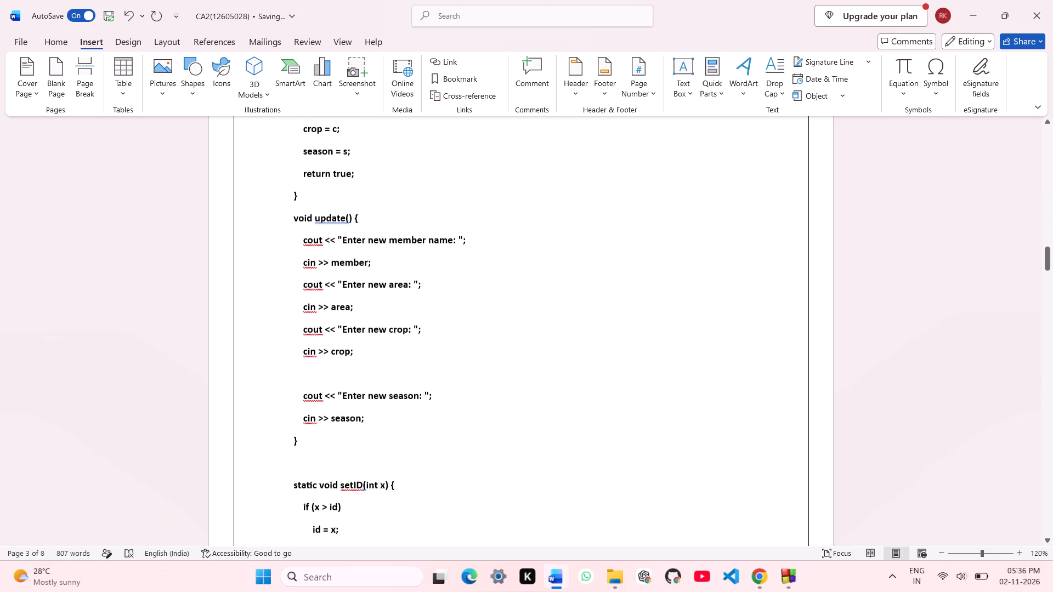
left_click(344, 368)
key("BackSpace")
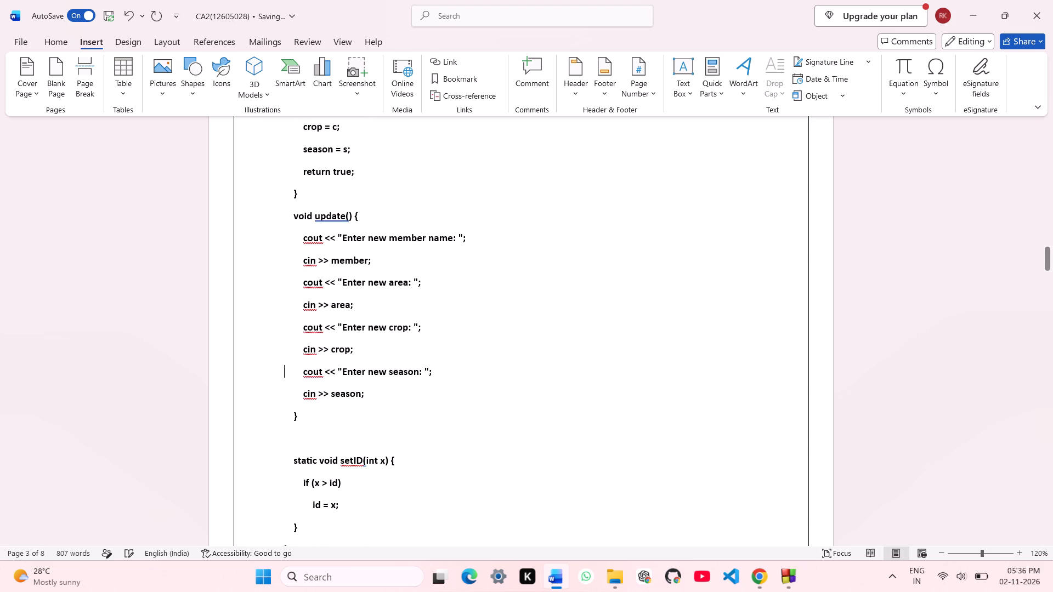
left_click(336, 437)
key("BackSpace")
key("Down")
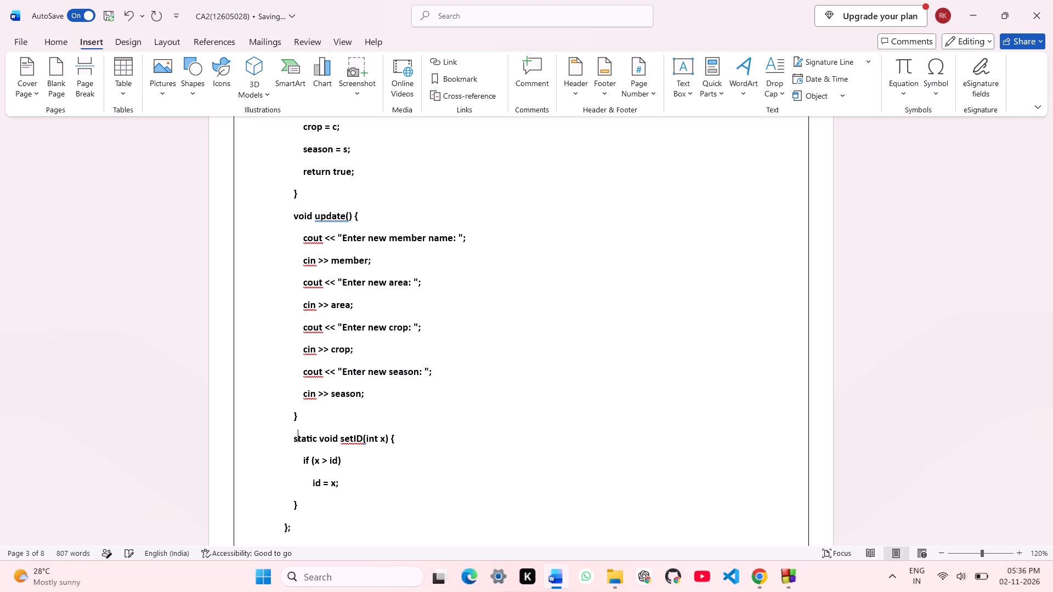
Delete the blank lines directly above and below "int GardenPlot::id = 0;".
scroll(398, 416, "down", 1)
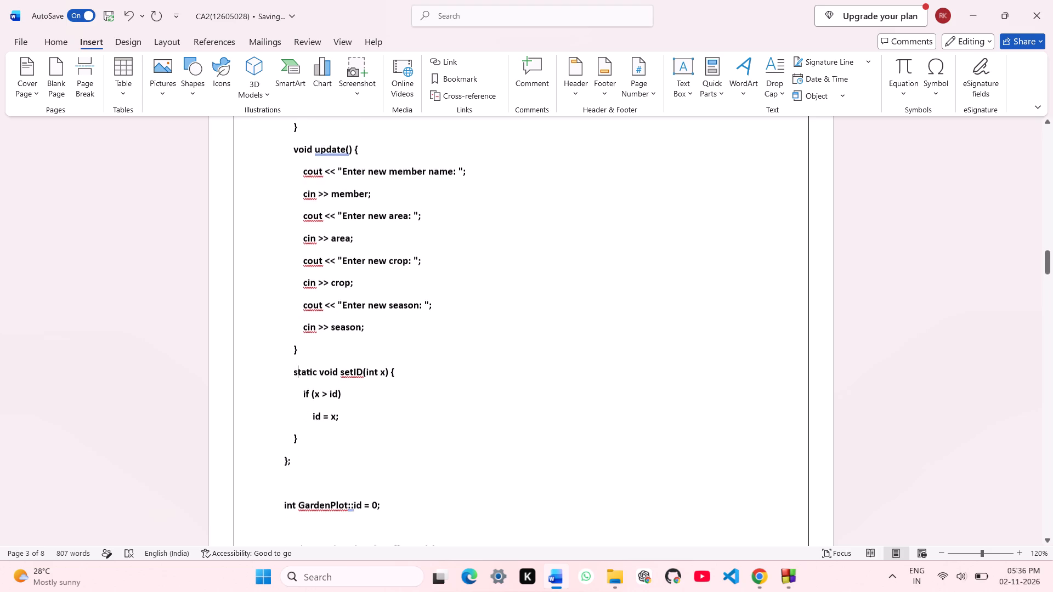
scroll(398, 416, "down", 1)
left_click(315, 367)
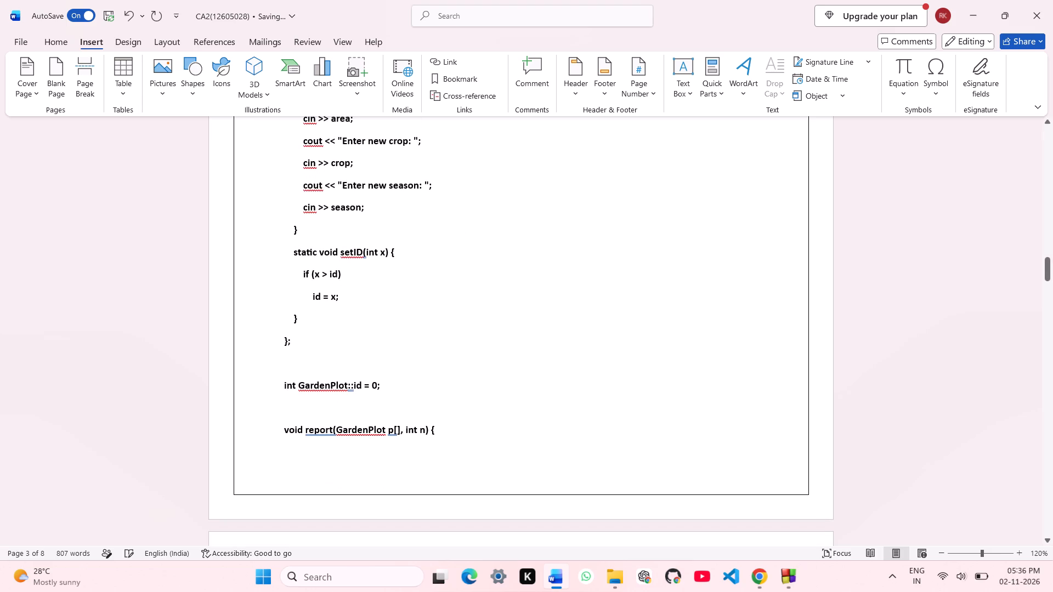
key("BackSpace")
left_click(332, 382)
key("BackSpace")
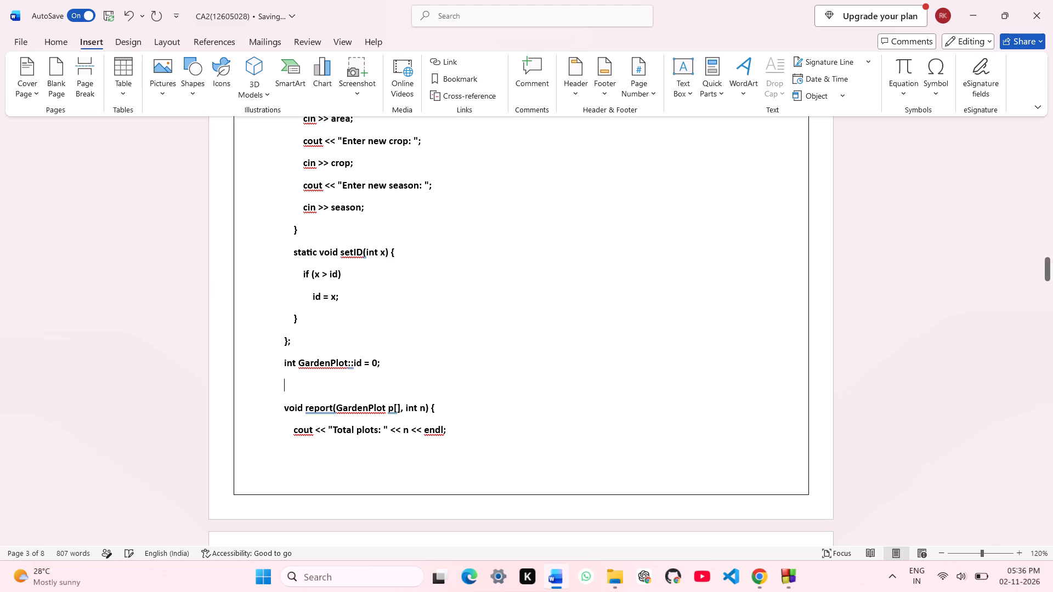
Delete the blank line between "cout<<endl;" and "for (int i = 0; i < n; i++) {" in report().
left_click(339, 471)
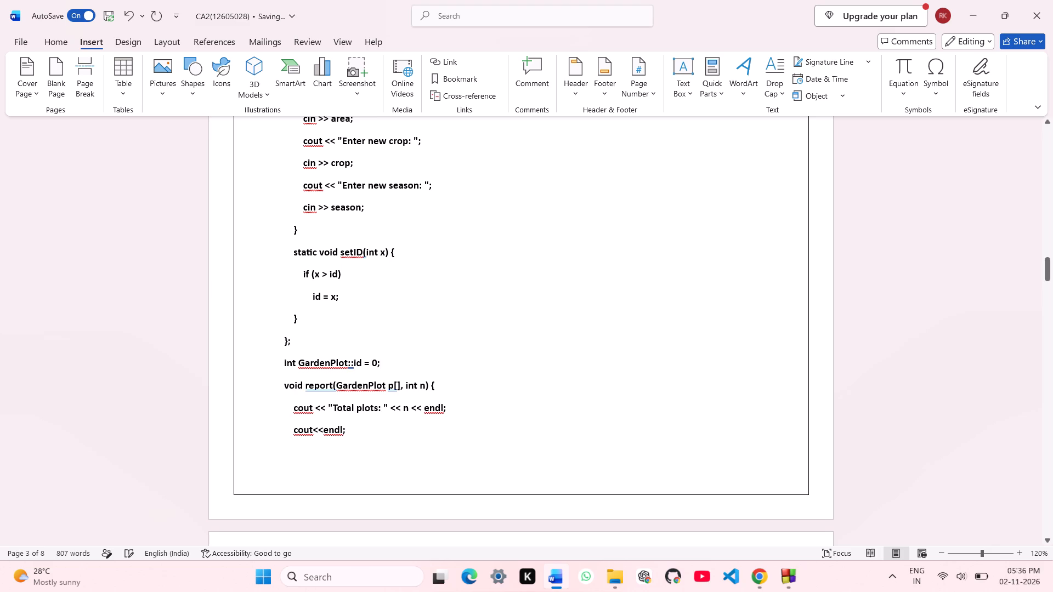
left_click(346, 477)
key("Down")
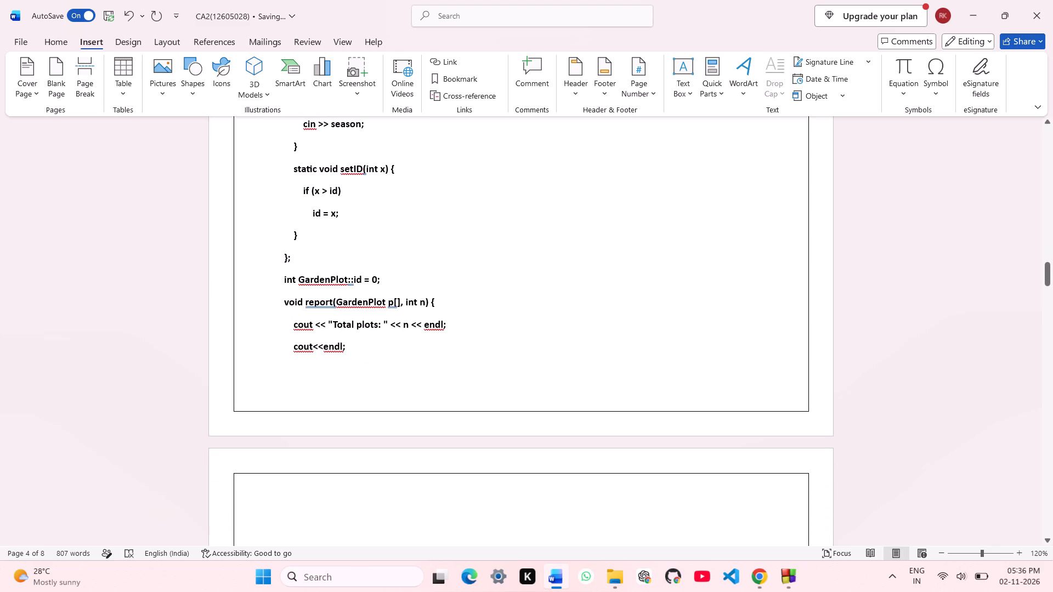
key("BackSpace")
Remove two spaces of indentation in front of "for (int i = 0; i < n; i++) {" in report().
key("Down")
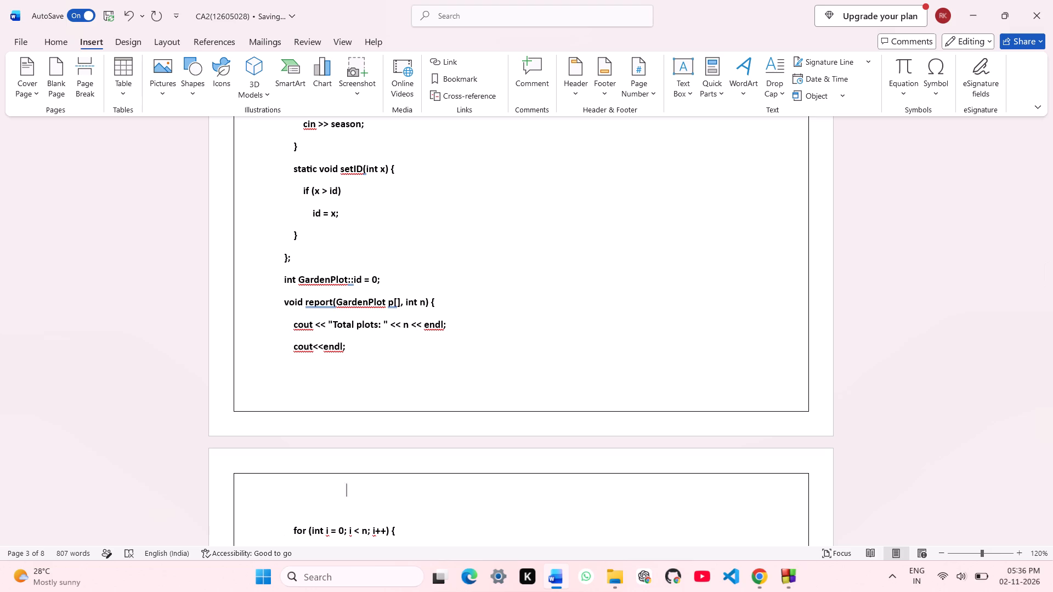
key("Left")
key("Left")
key("Left")
key("Left")
key("Left")
key("Left")
key("Left")
key("Left")
key("Left")
key("Left")
key("Left")
key("Left")
key("Left")
key("Left")
key("Left")
key("BackSpace")
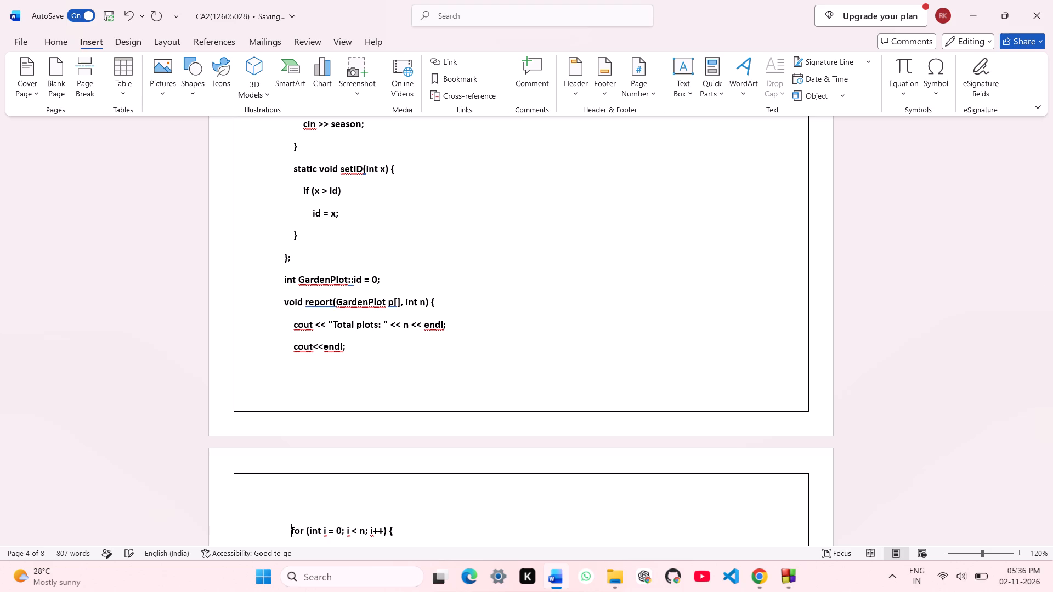
key("BackSpace")
Delete the blank lines before "int main() {", "int n = 0, choice, searchID;", "const int SIZE" and "fstream file;".
scroll(346, 477, "down", 1)
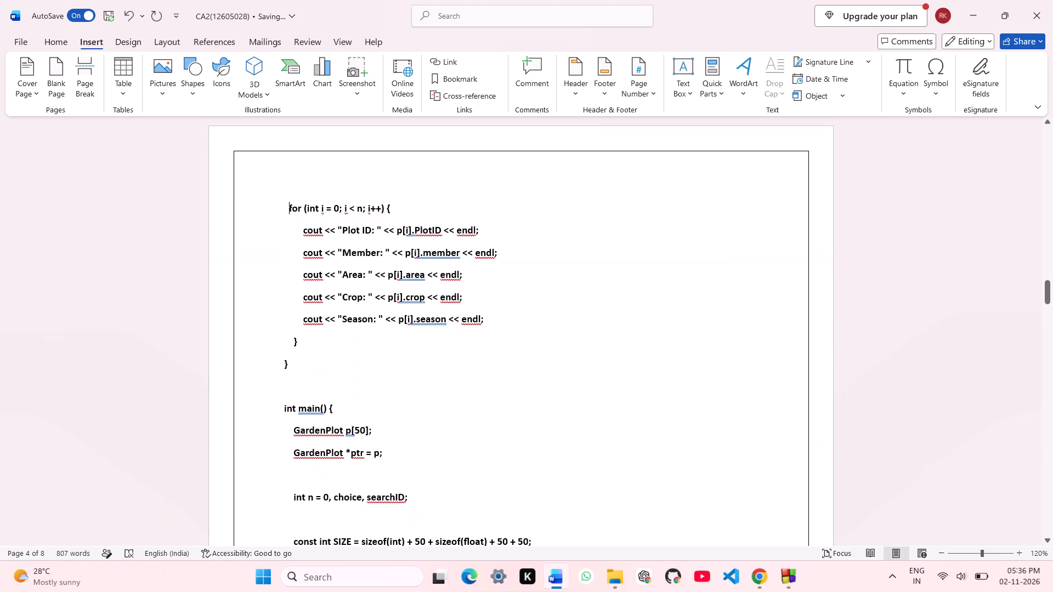
left_click(323, 390)
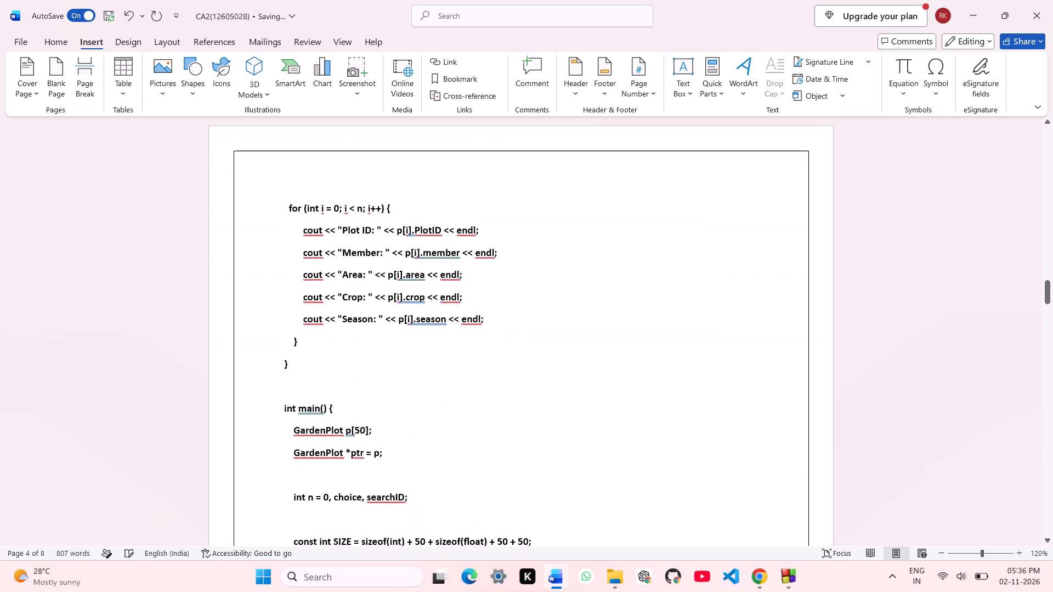
key("BackSpace")
left_click(346, 457)
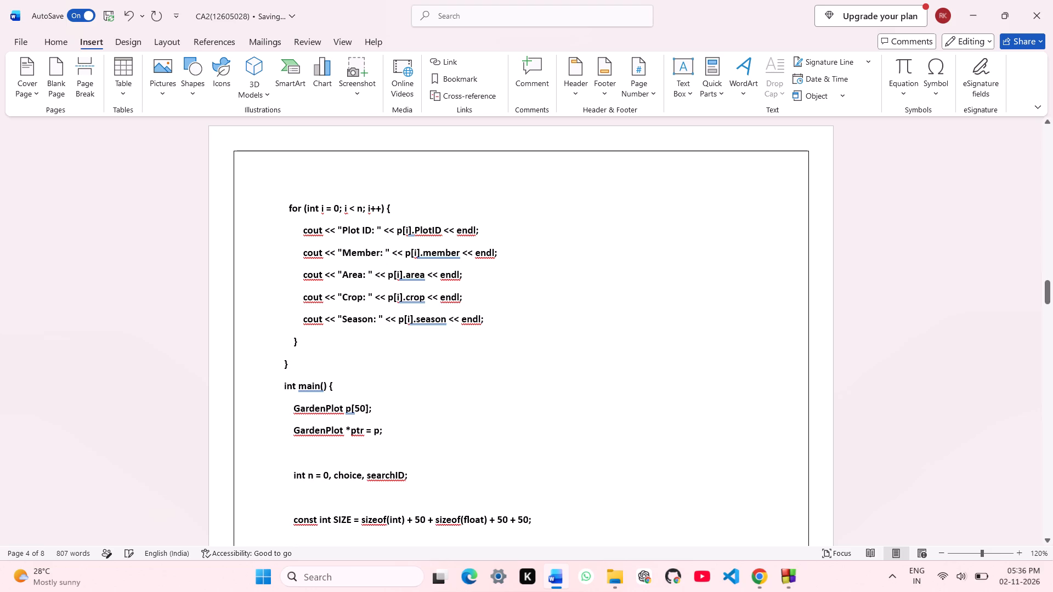
key("BackSpace")
left_click(339, 486)
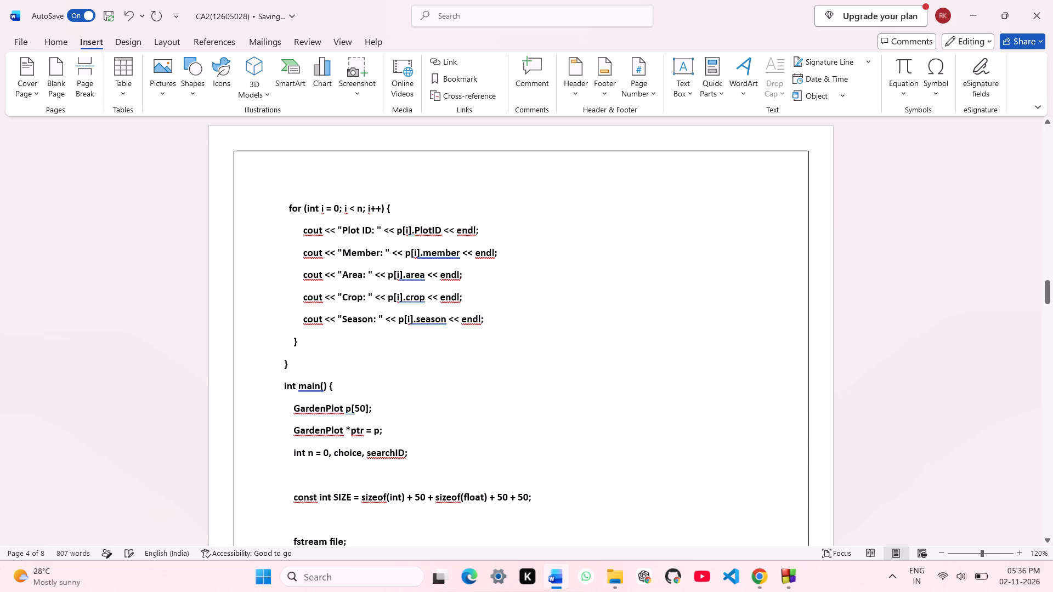
key("BackSpace")
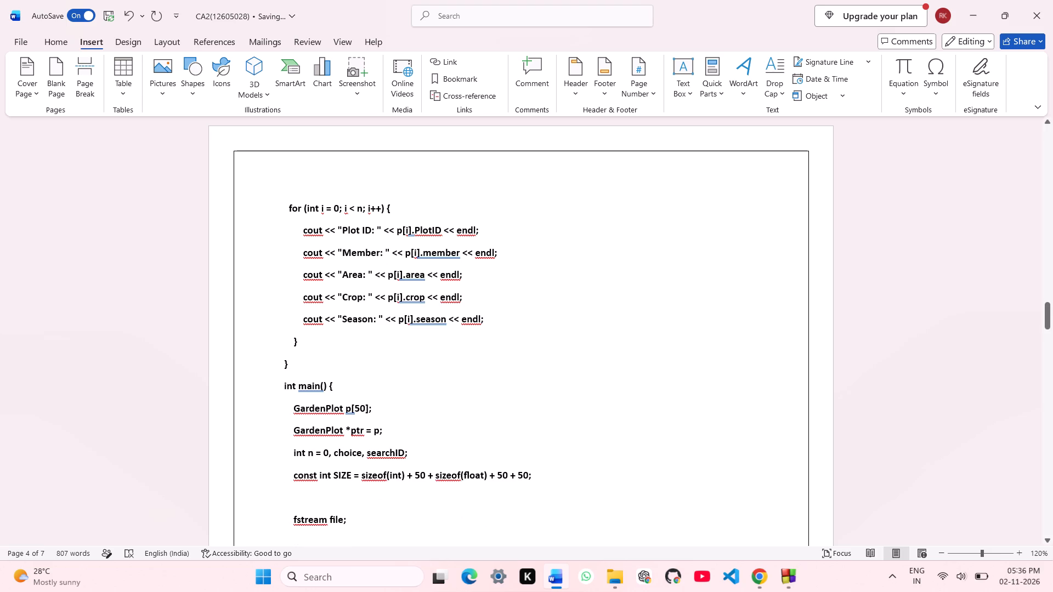
left_click(351, 497)
key("BackSpace")
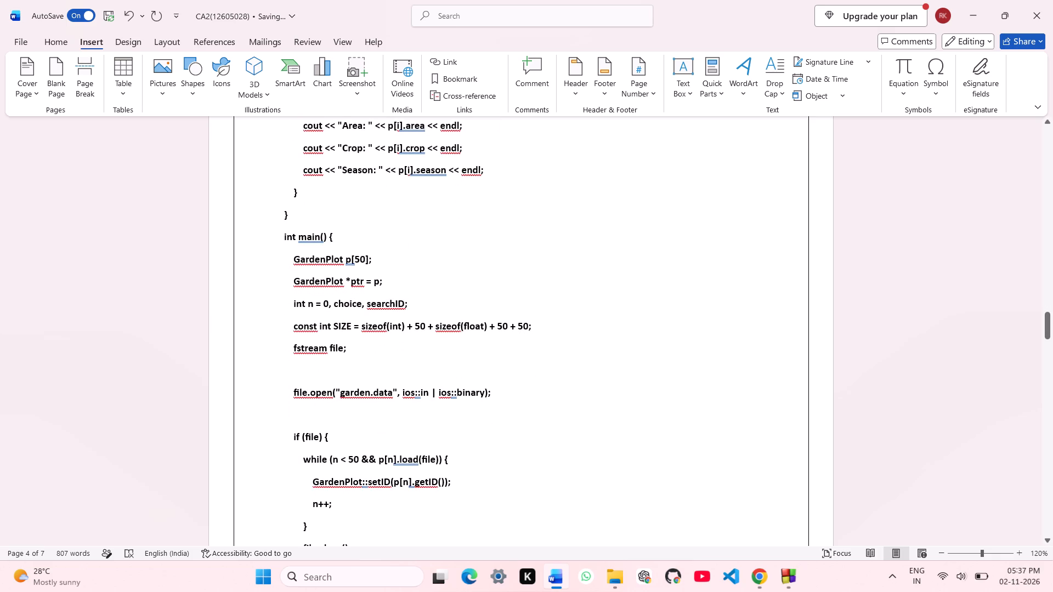
Delete the blank lines in main() before "file.open("garden.data", ios::in | ios::binary);", "if (file) {" and "do {".
left_click(365, 373)
key("BackSpace")
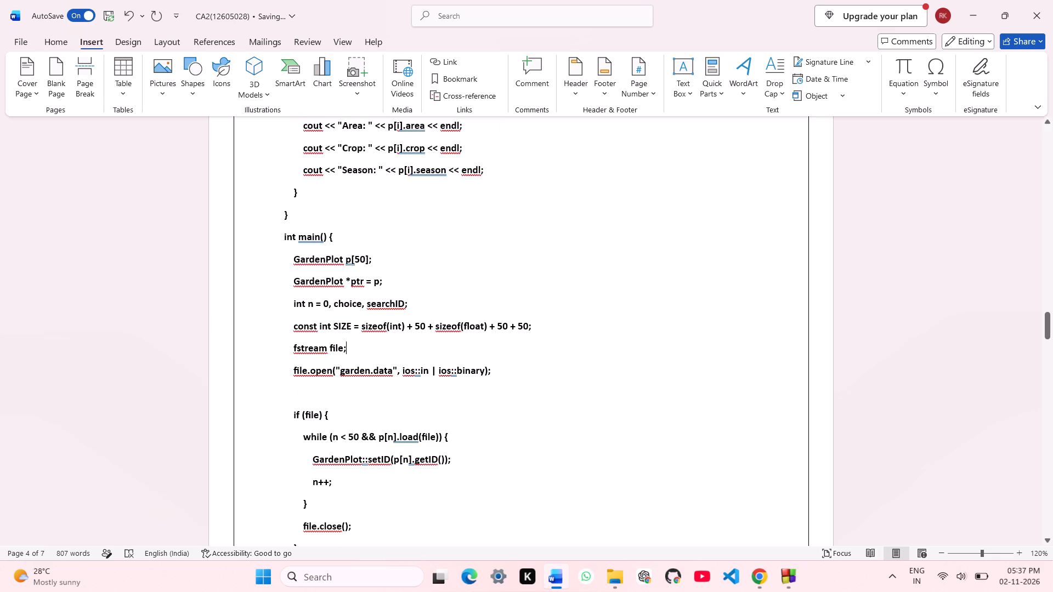
left_click(359, 398)
key("BackSpace")
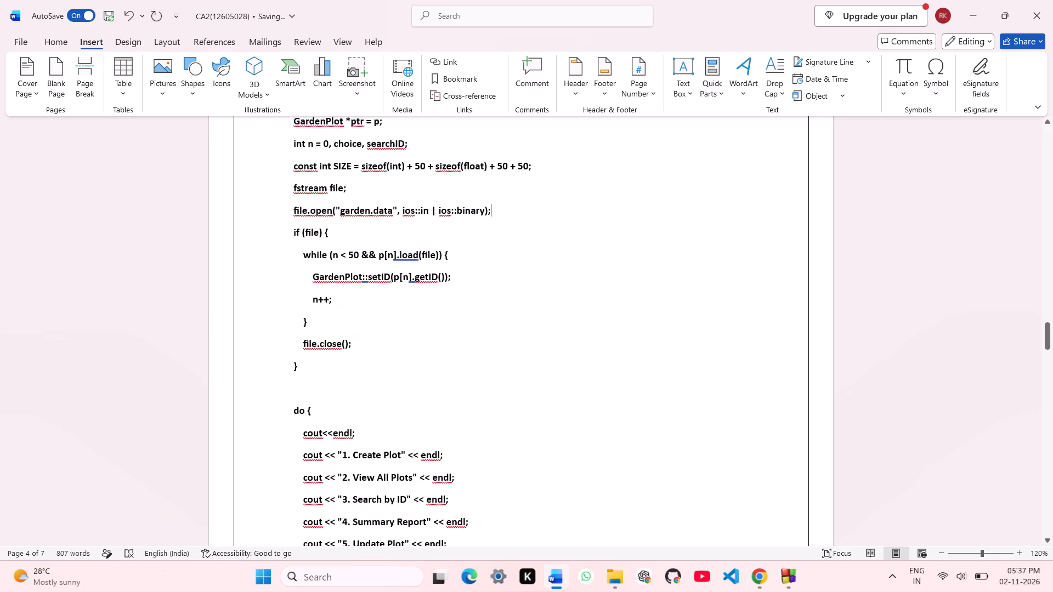
left_click(315, 377)
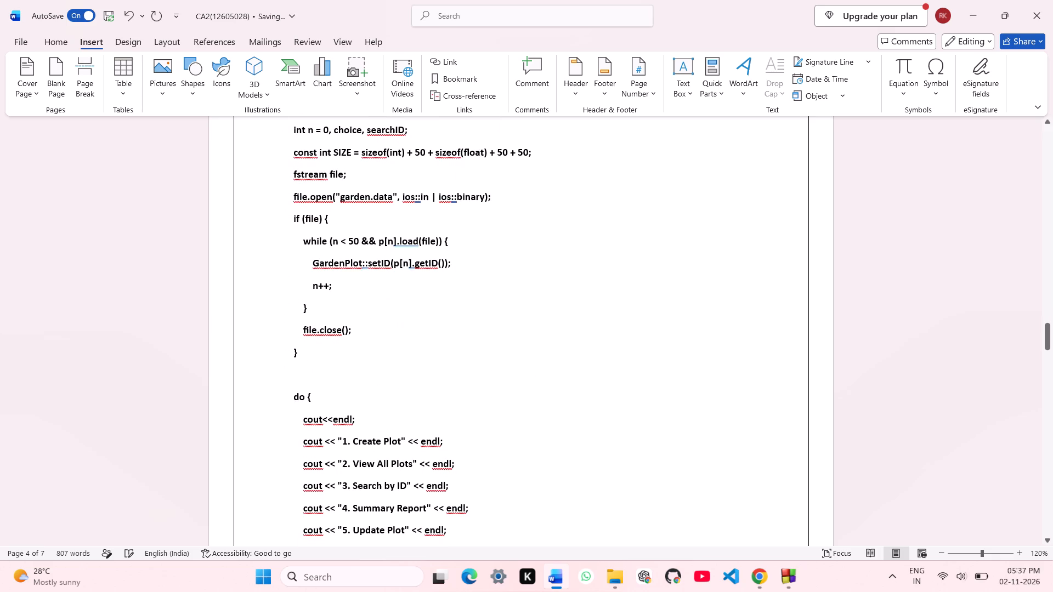
key("BackSpace")
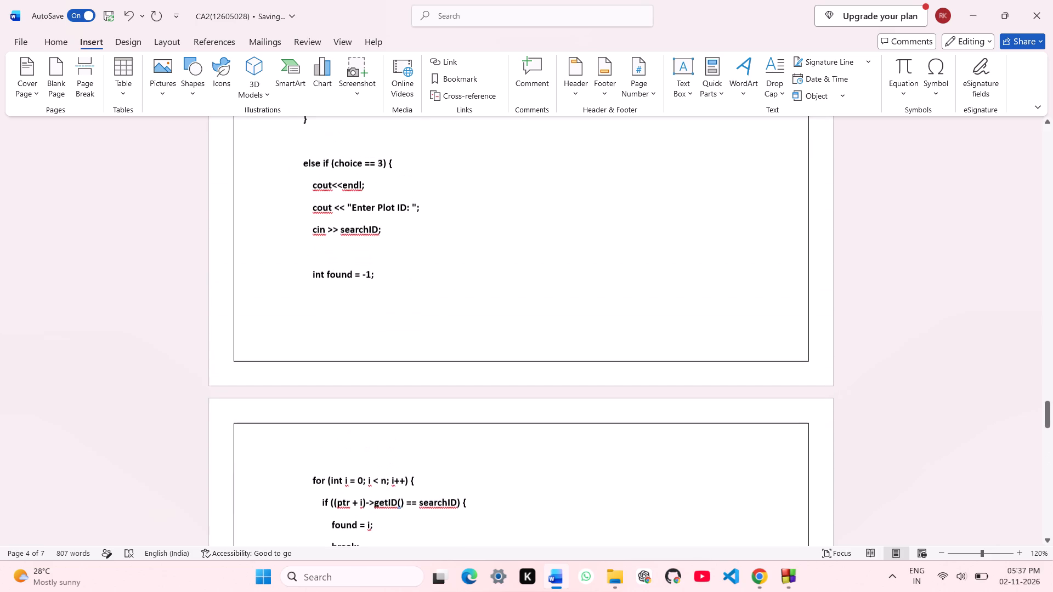
Delete the blank line before "if (choice == 1) {" and remove one space of that line's indentation.
scroll(365, 290, "up", 1)
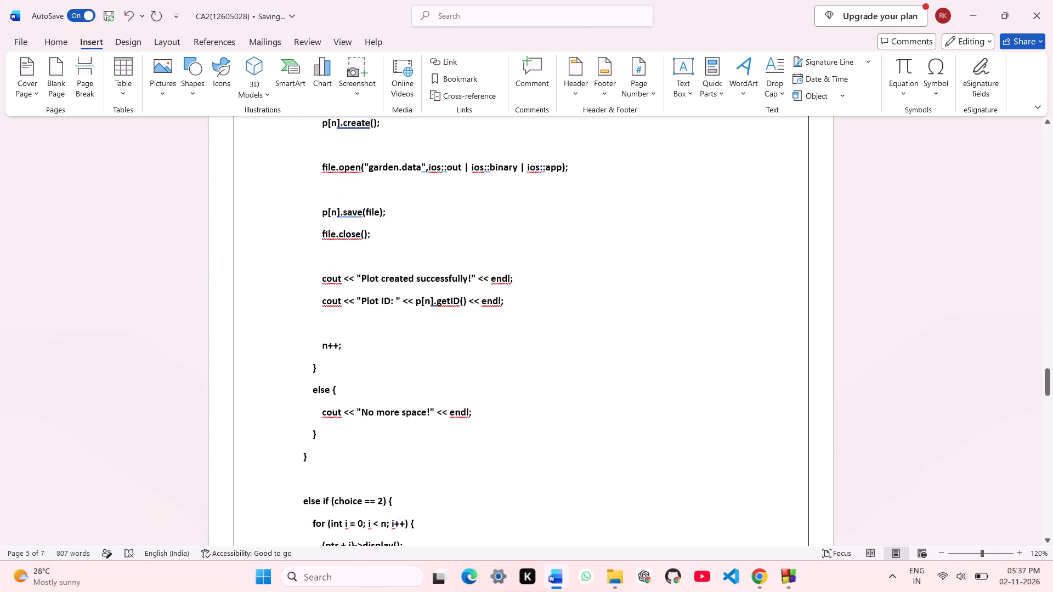
scroll(365, 290, "up", 1)
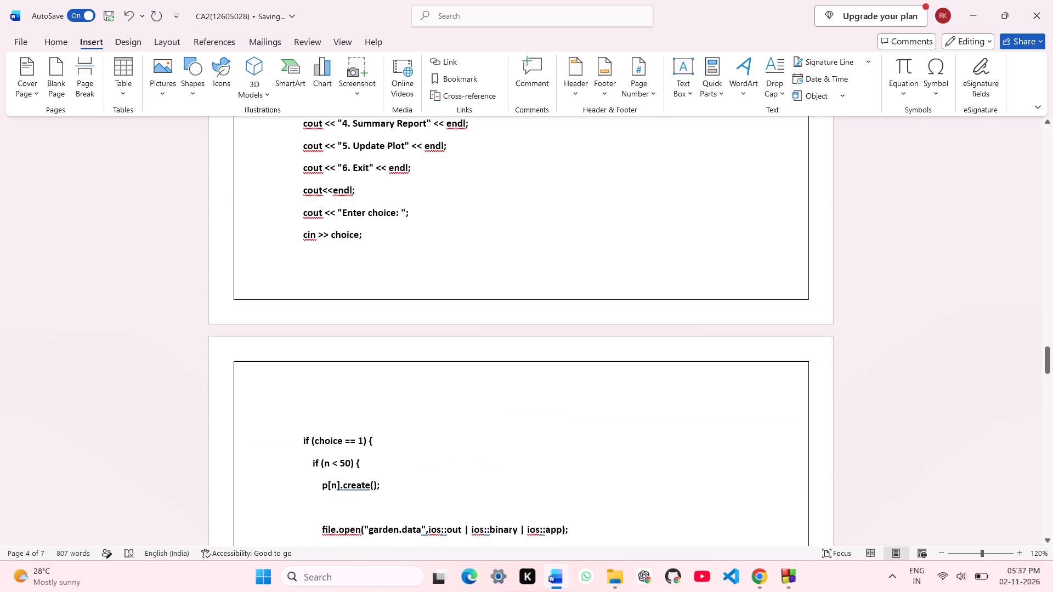
left_click(312, 398)
key("BackSpace")
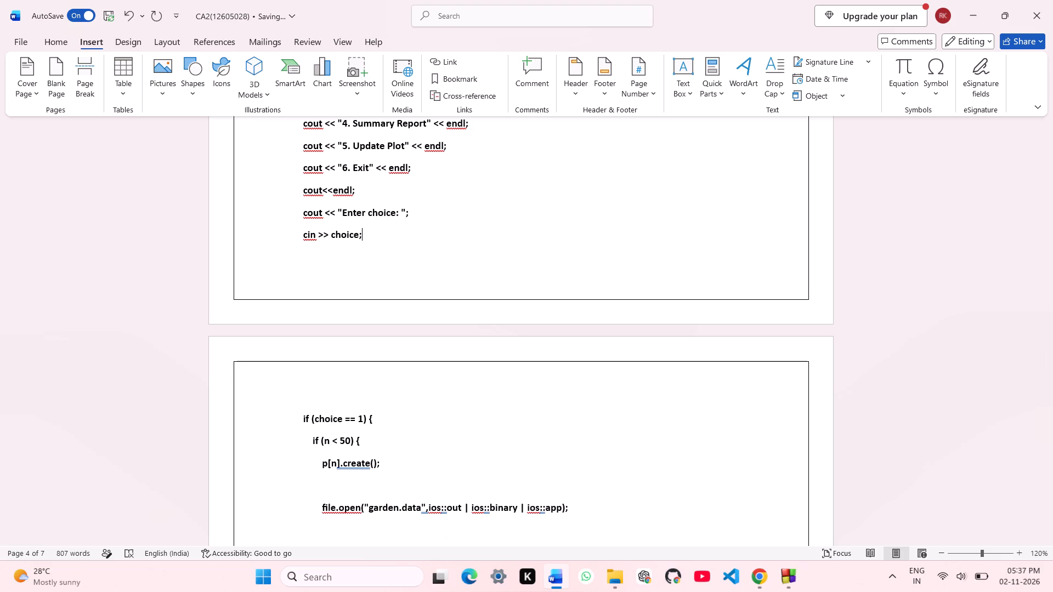
left_click(318, 394)
left_click(302, 417)
key("BackSpace")
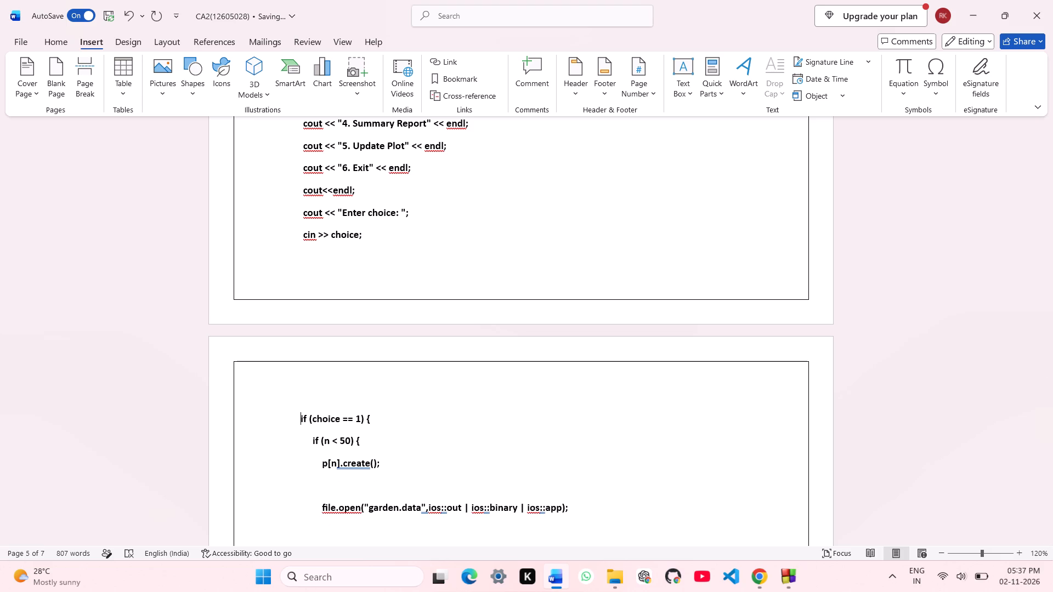
In the choice 1 branch, delete the blank lines before "file.open", "p[n].save(file);", the "Plot created successfully!" output and "n++;".
left_click(351, 484)
key("BackSpace")
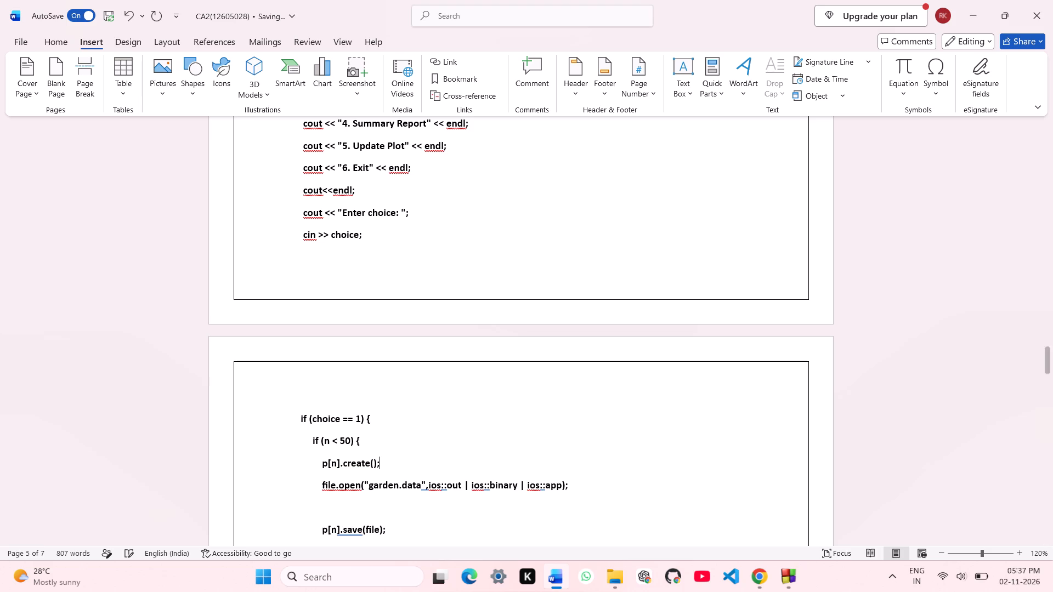
scroll(351, 484, "down", 1)
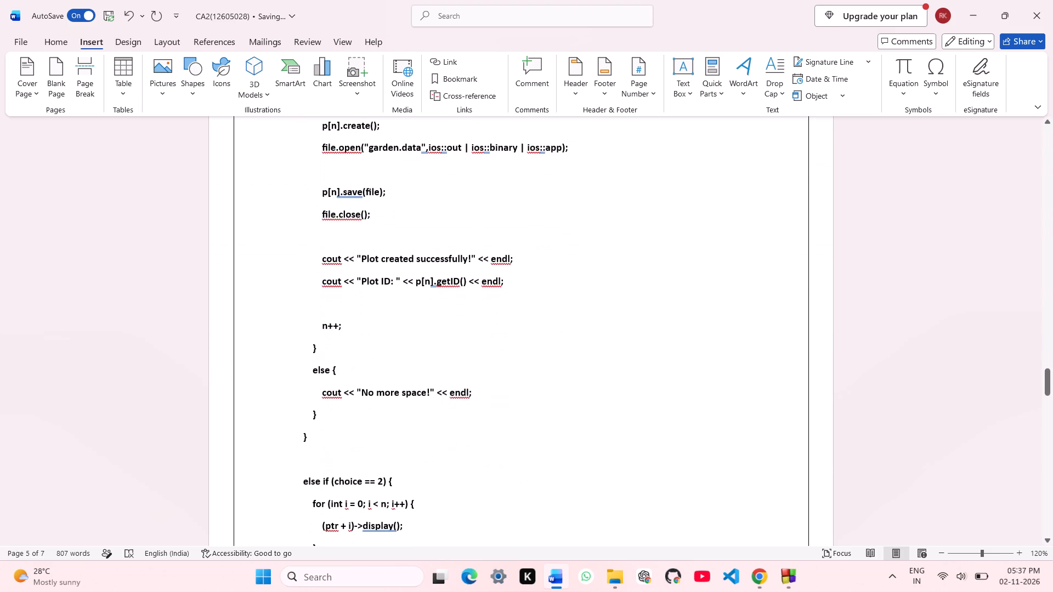
left_click(354, 170)
key("BackSpace")
left_click(369, 211)
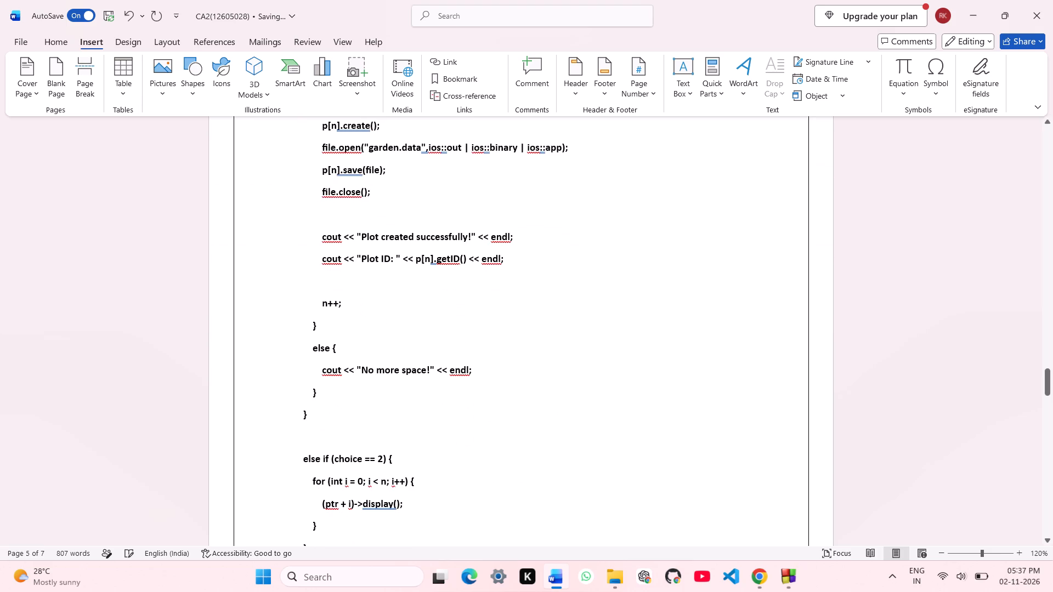
key("BackSpace")
left_click(367, 261)
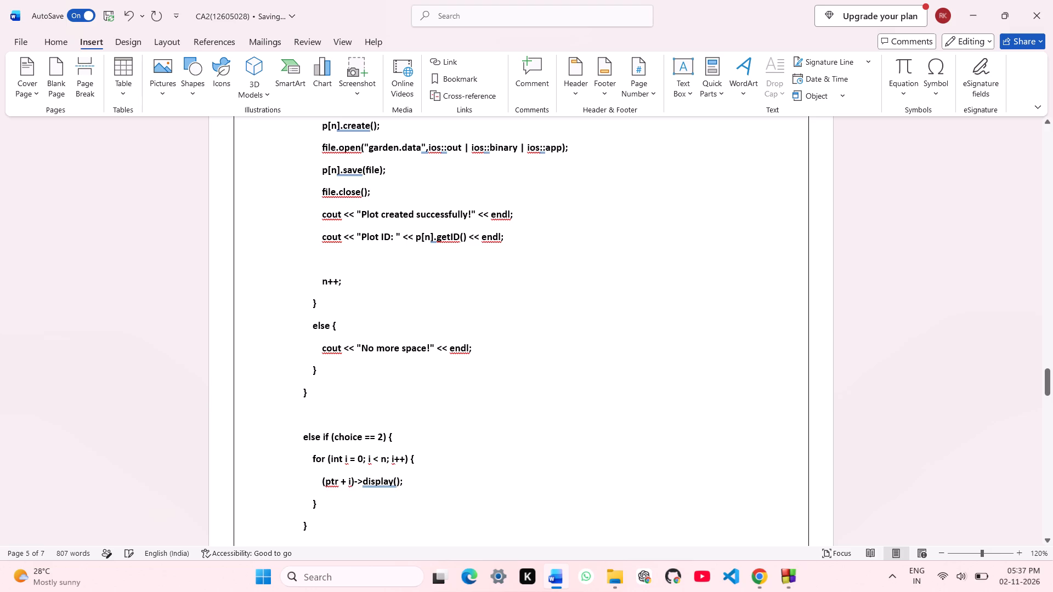
key("BackSpace")
Delete the blank lines before "else if (choice == 2) {" and "else if (choice == 3) {".
left_click(332, 397)
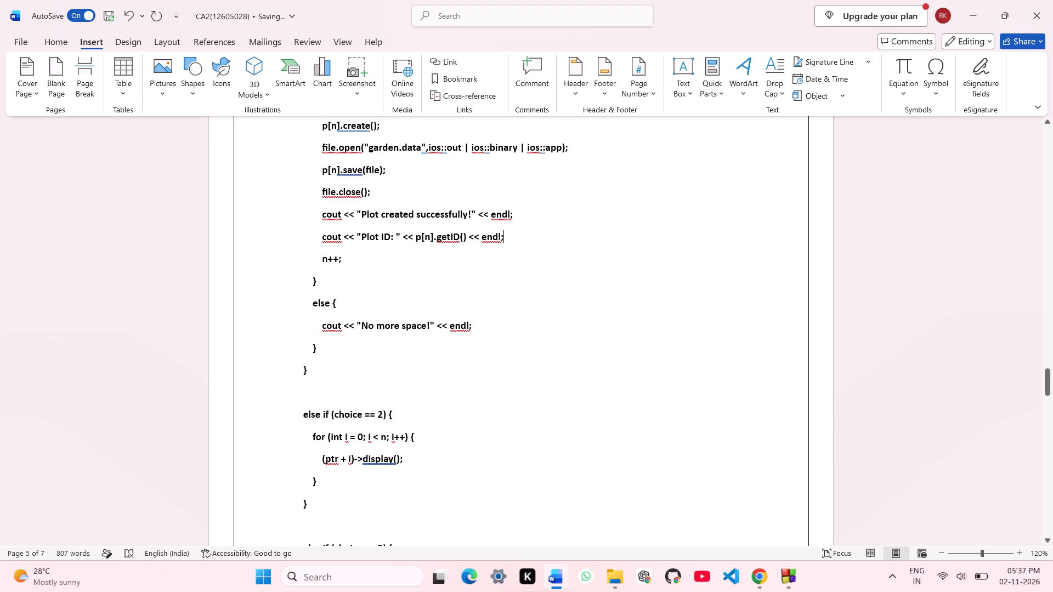
key("BackSpace")
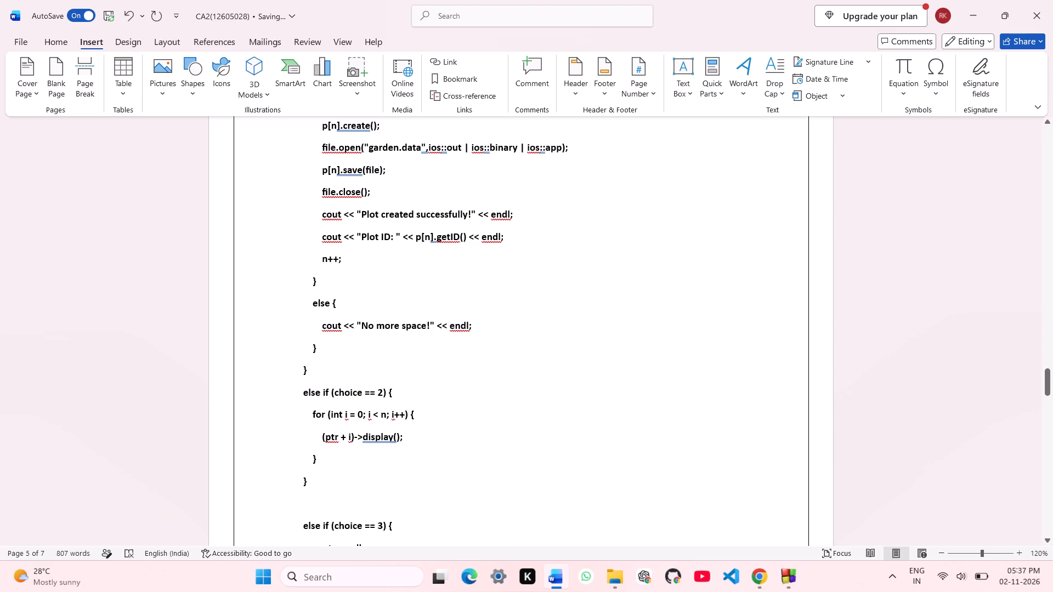
left_click(332, 506)
key("BackSpace")
In the choice 3 branch, delete the blank lines before "int found = -1;", the for loop and "if (found != -1) {".
scroll(332, 506, "down", 1)
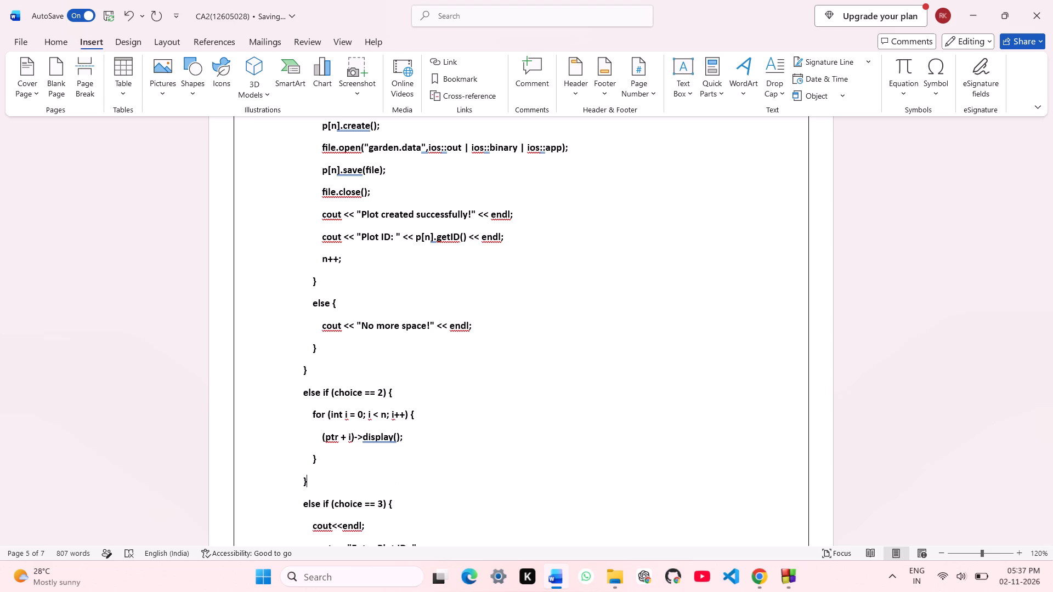
scroll(332, 506, "down", 1)
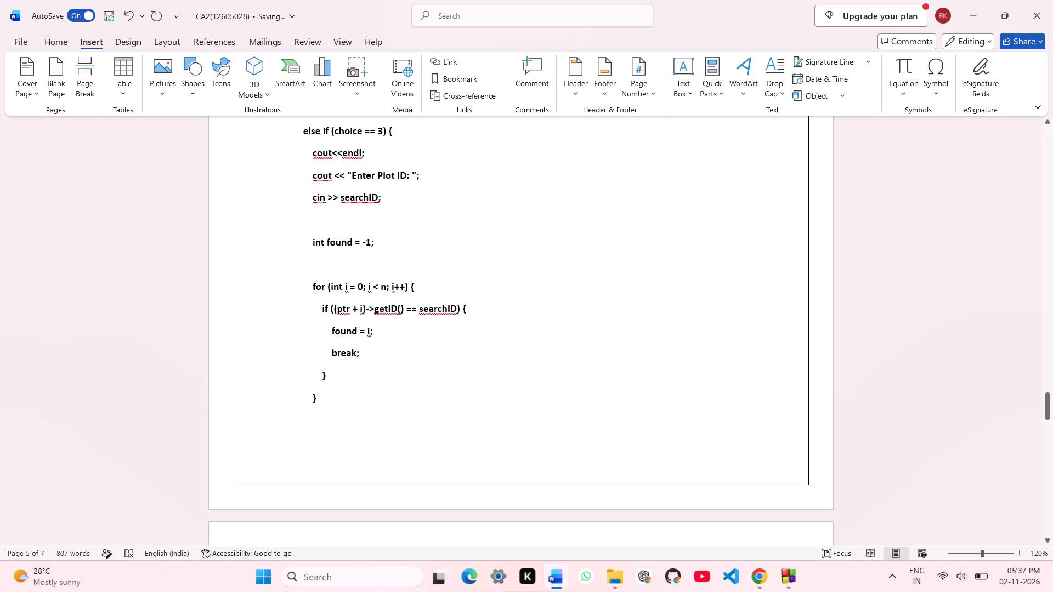
left_click(348, 224)
key("BackSpace")
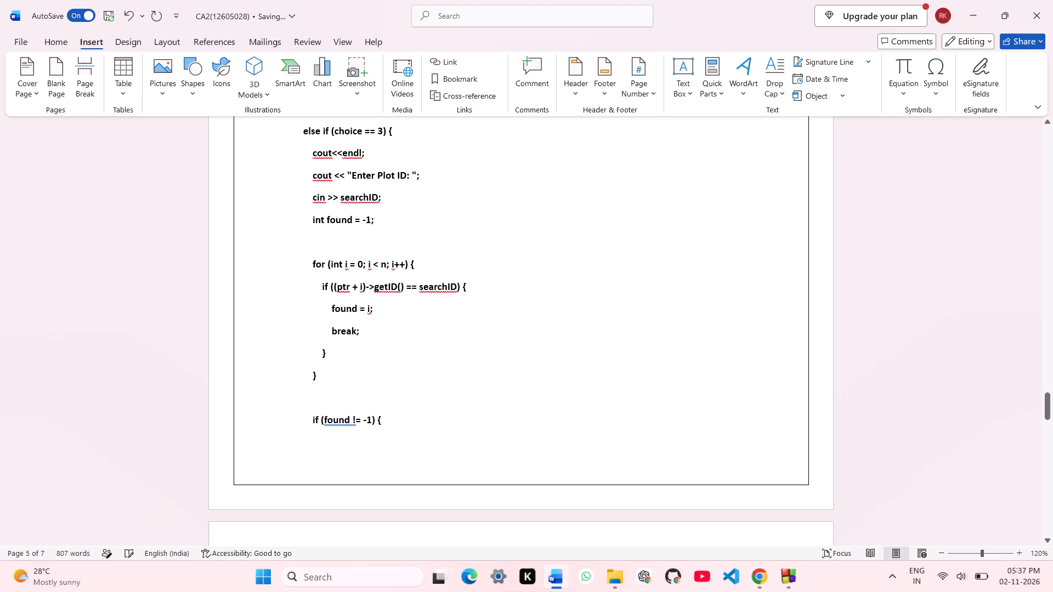
left_click(359, 238)
key("BackSpace")
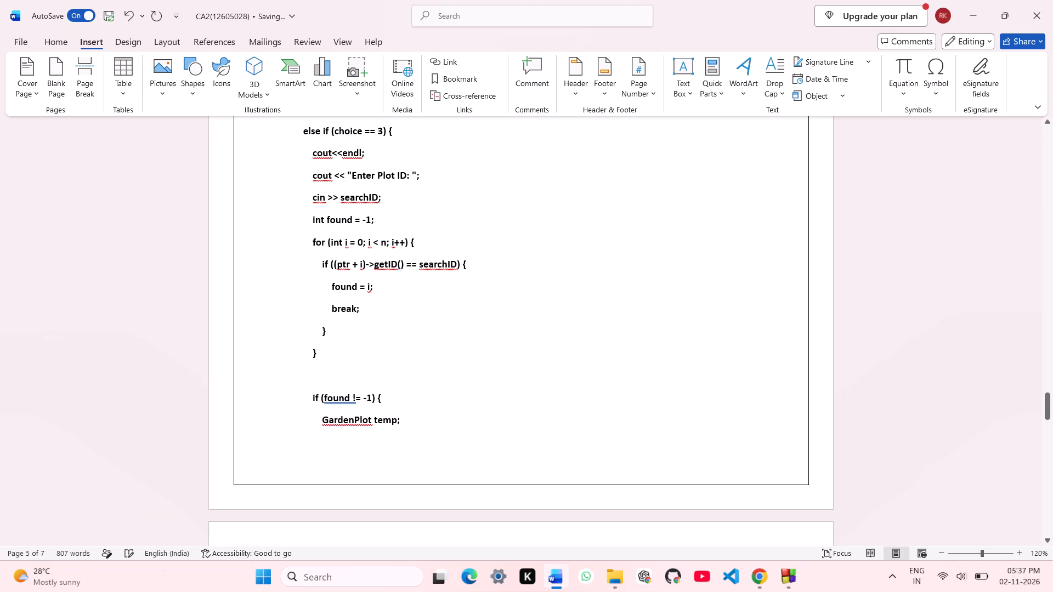
left_click(342, 368)
key("BackSpace")
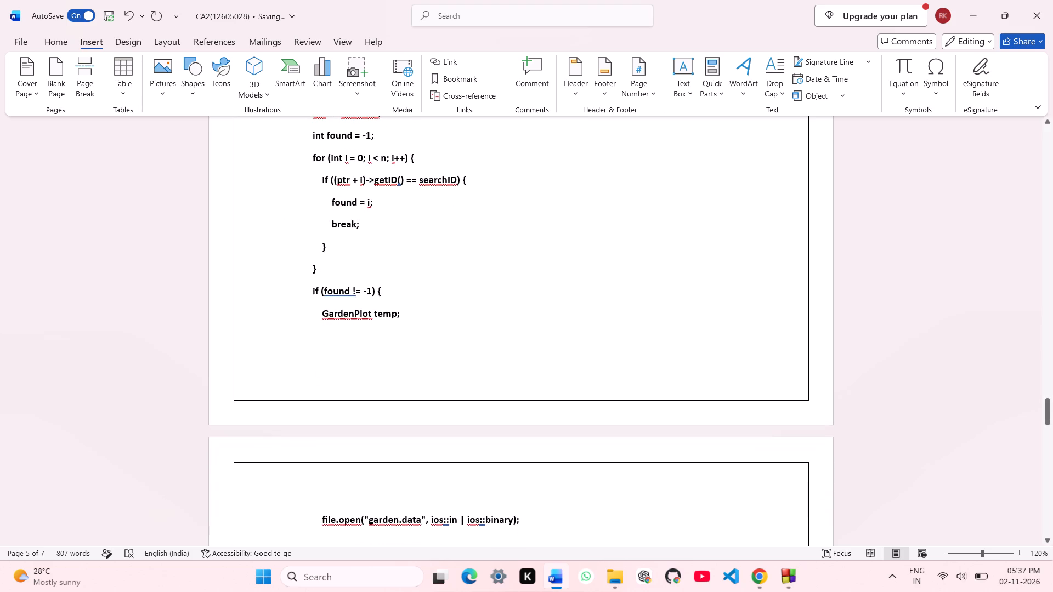
Remove one space of indentation before "file.open" below "GardenPlot temp;" and delete the blank line between those two lines.
left_click(332, 488)
key("Left")
key("Left")
key("Left")
key("BackSpace")
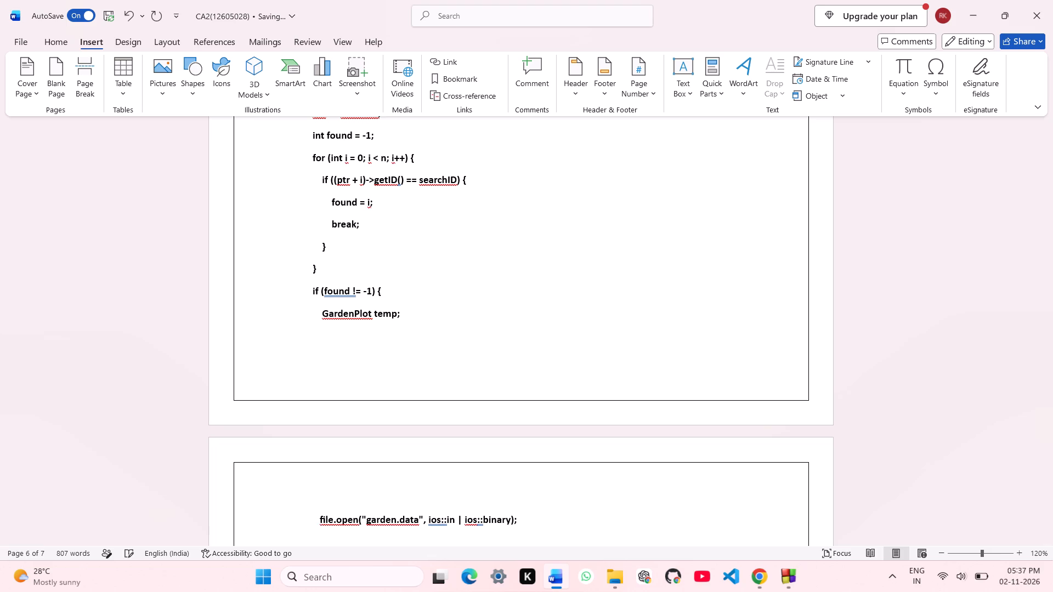
left_click(420, 352)
key("BackSpace")
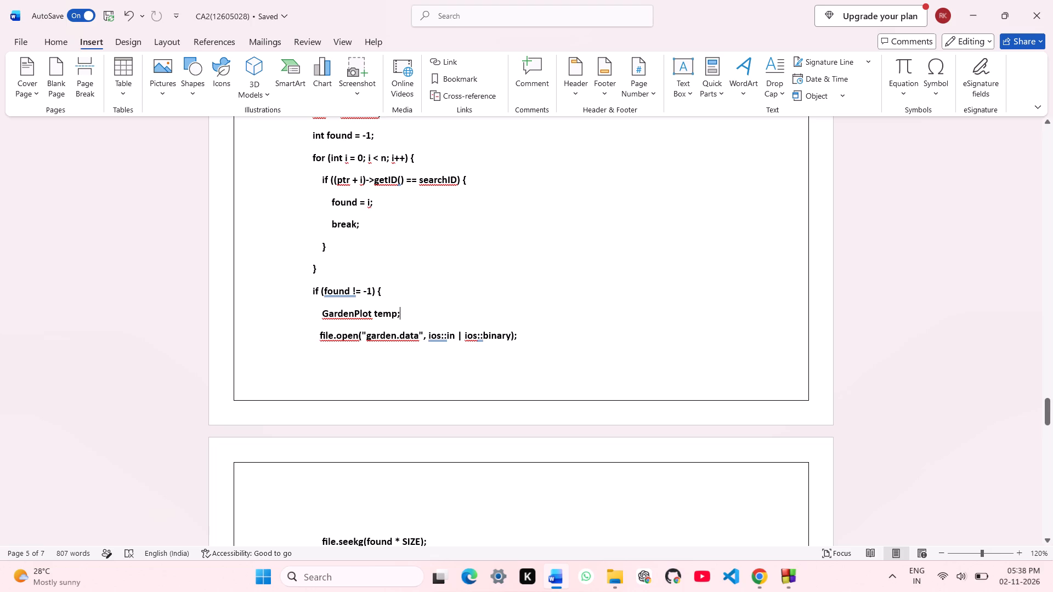
In the choice 3 branch, delete the blank lines before "file.seekg(found * SIZE);", "if (temp.load(file))" and "file.close();".
left_click(342, 414)
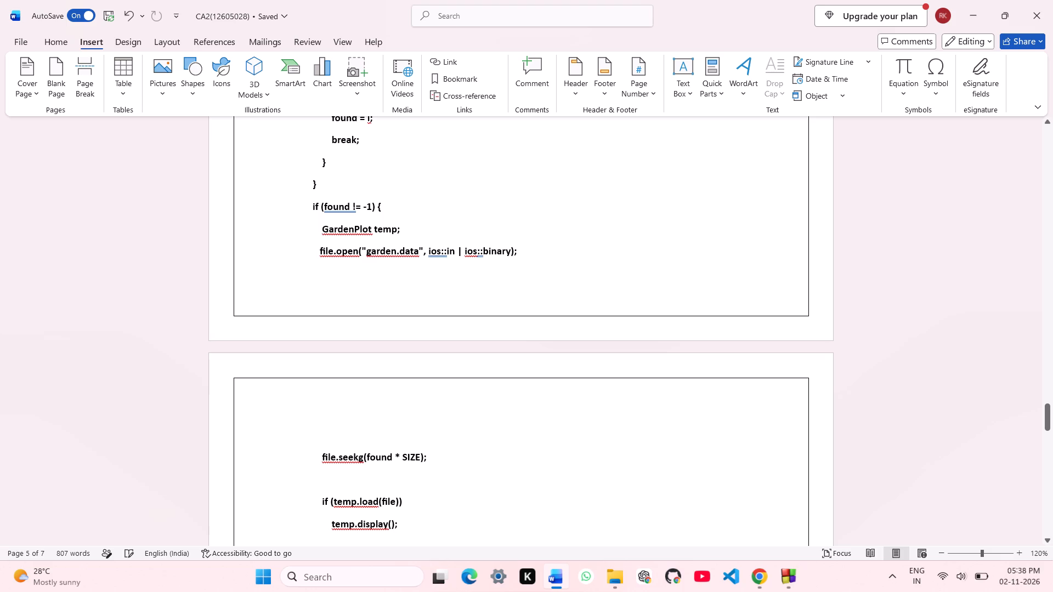
key("BackSpace")
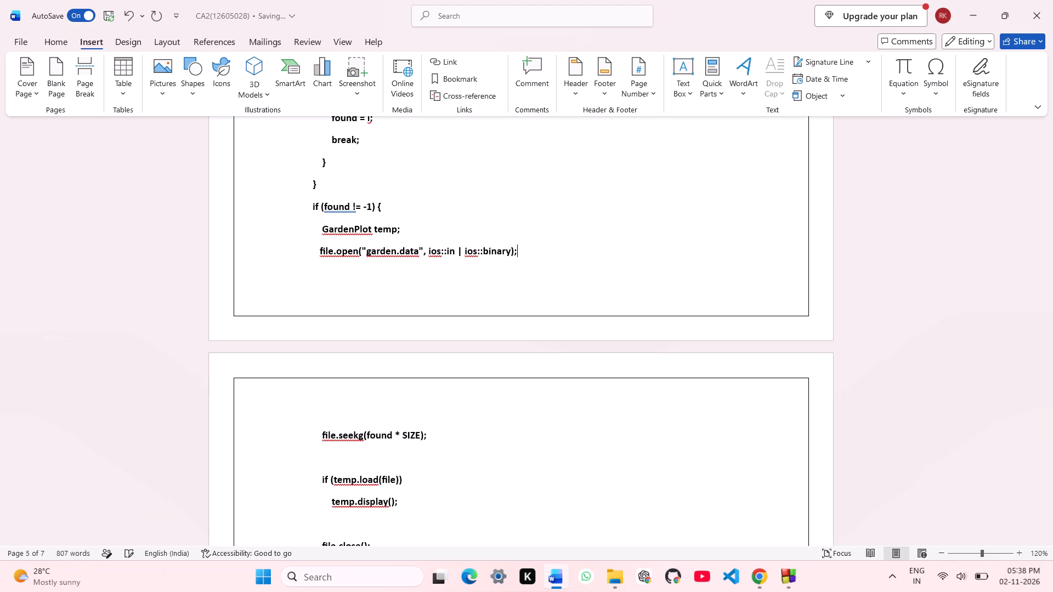
left_click(344, 470)
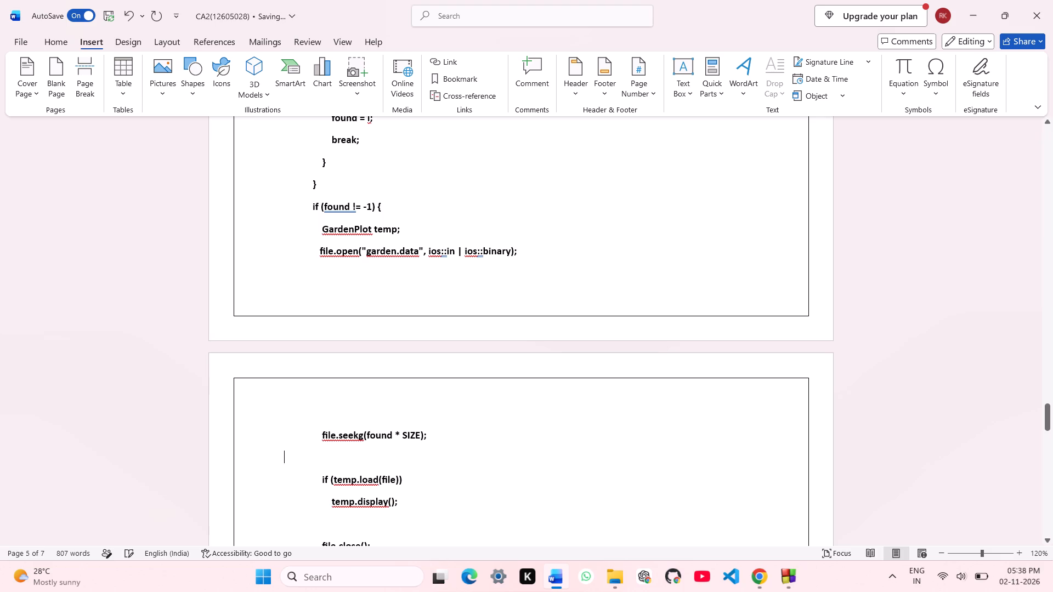
key("BackSpace")
left_click(363, 516)
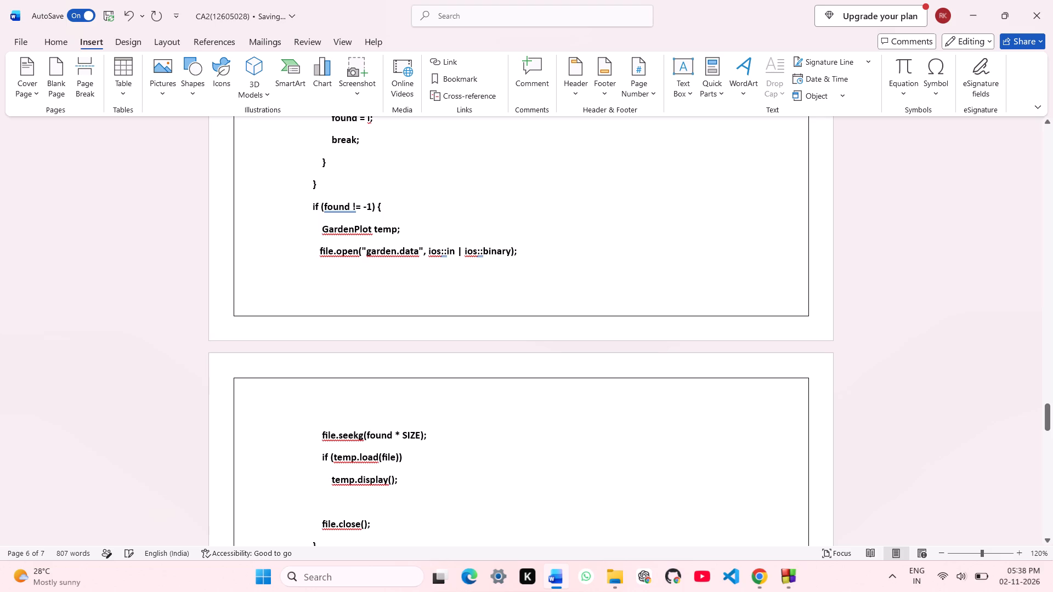
key("BackSpace")
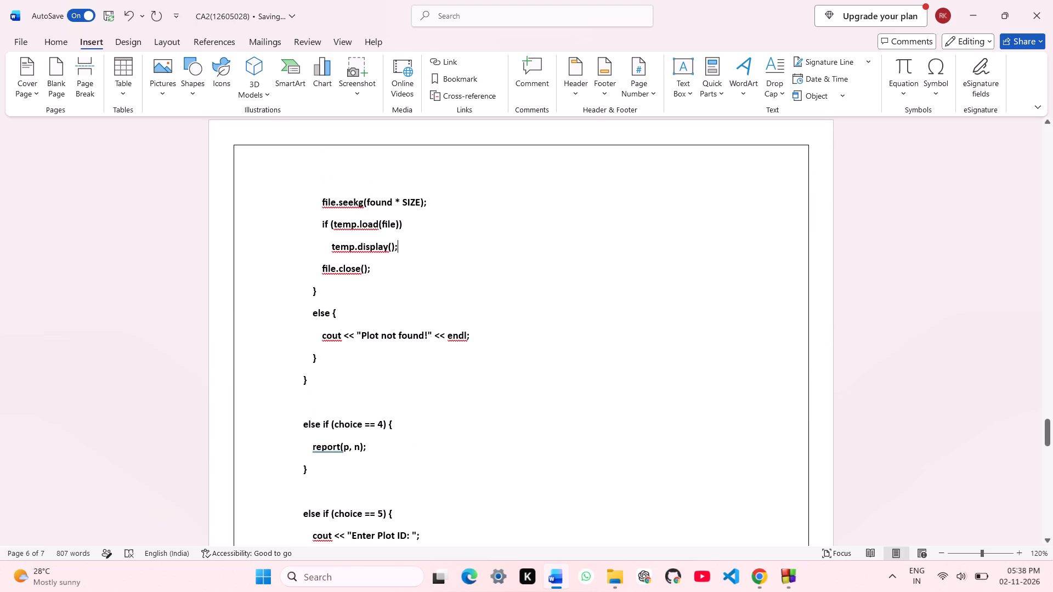
Delete the blank lines before "else if (choice == 4) {" and "else if (choice == 5) {".
left_click(351, 406)
key("BackSpace")
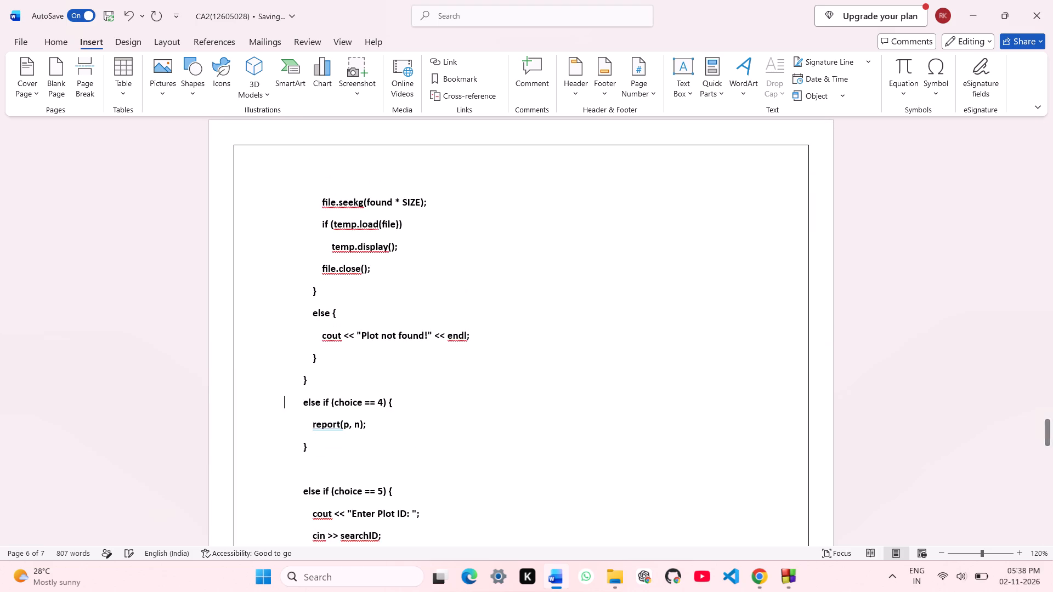
left_click(346, 468)
key("BackSpace")
In the choice 5 branch, delete the blank lines before "int found = -1;", the for loop and "if (found != -1) {".
scroll(346, 468, "down", 1)
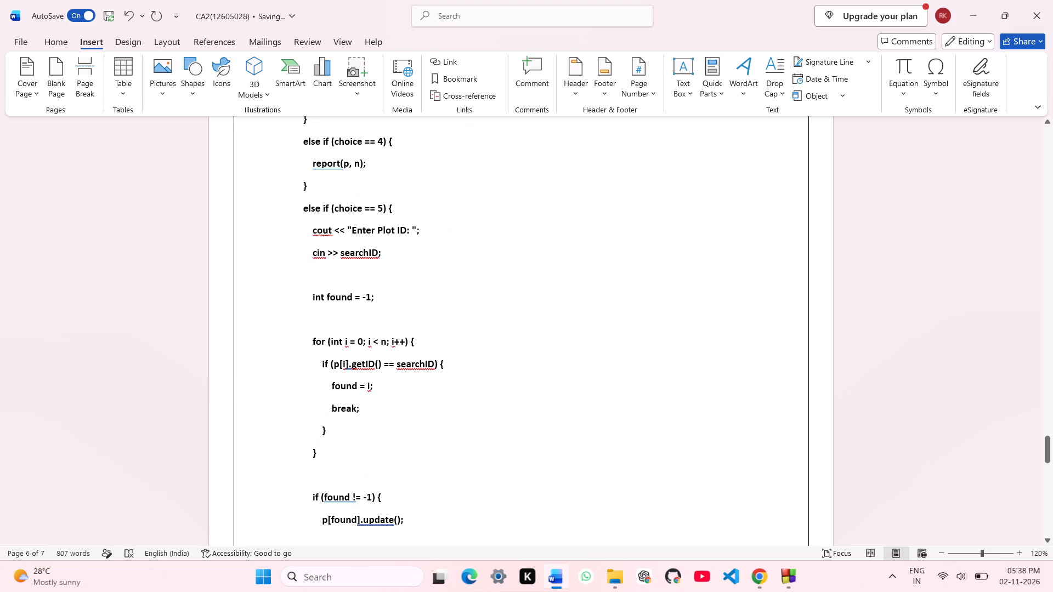
left_click(353, 270)
key("BackSpace")
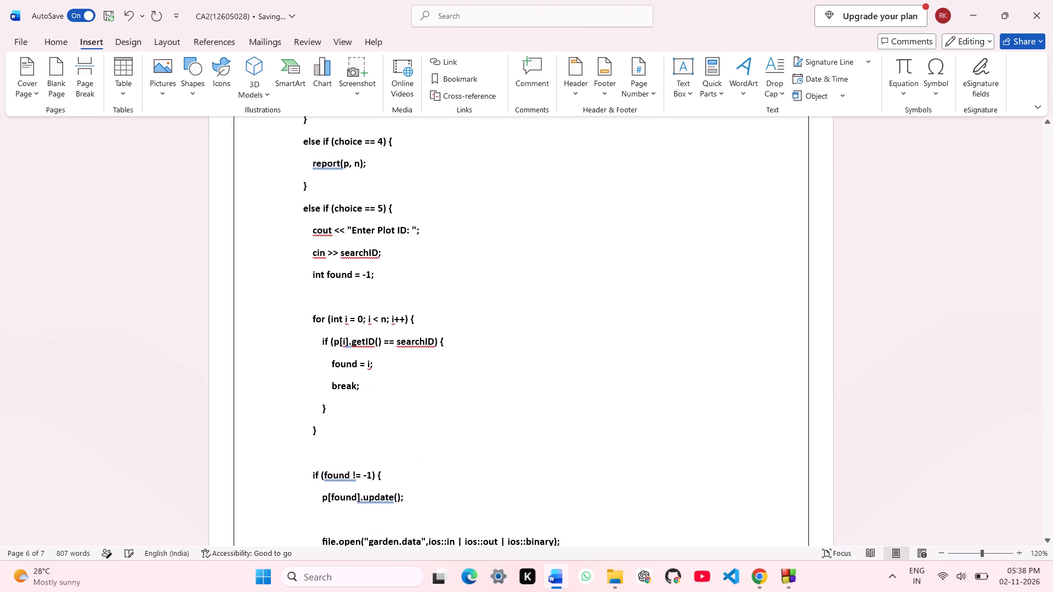
left_click(370, 287)
key("Right")
key("Return")
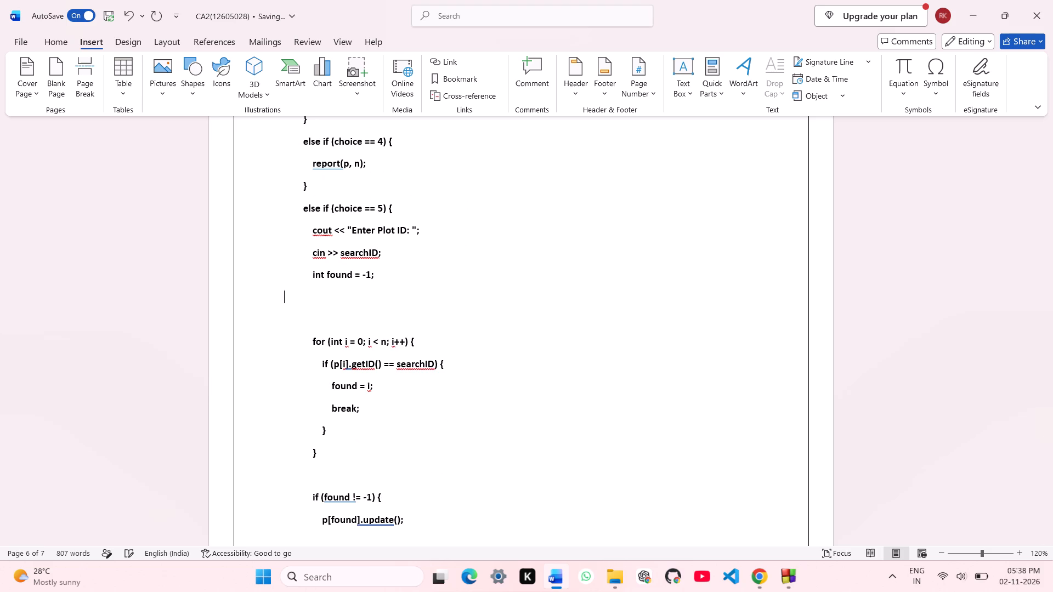
key("BackSpace")
key("Down")
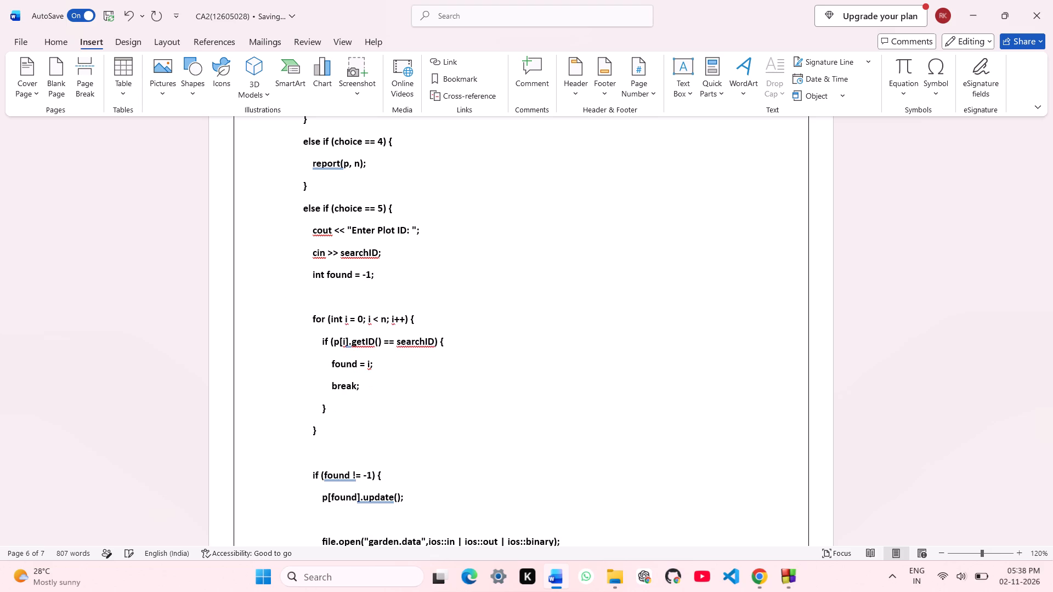
key("BackSpace")
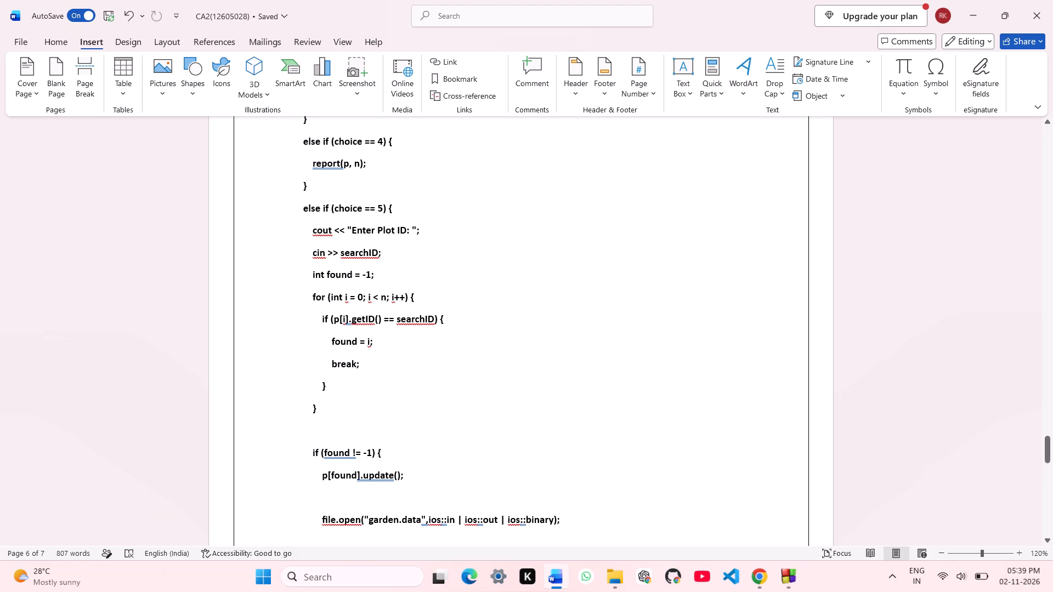
left_click(334, 428)
key("BackSpace")
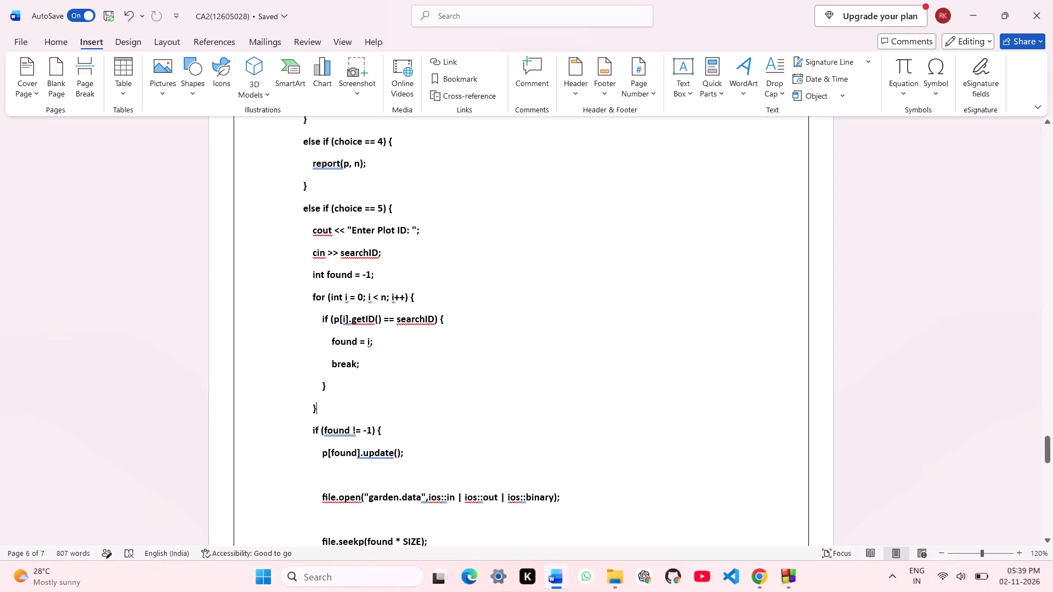
Below "p[found].update();", delete the blank lines before "file.open", "file.seekp(found * SIZE);", "p[found].save(file);" and "file.close();".
left_click(364, 377)
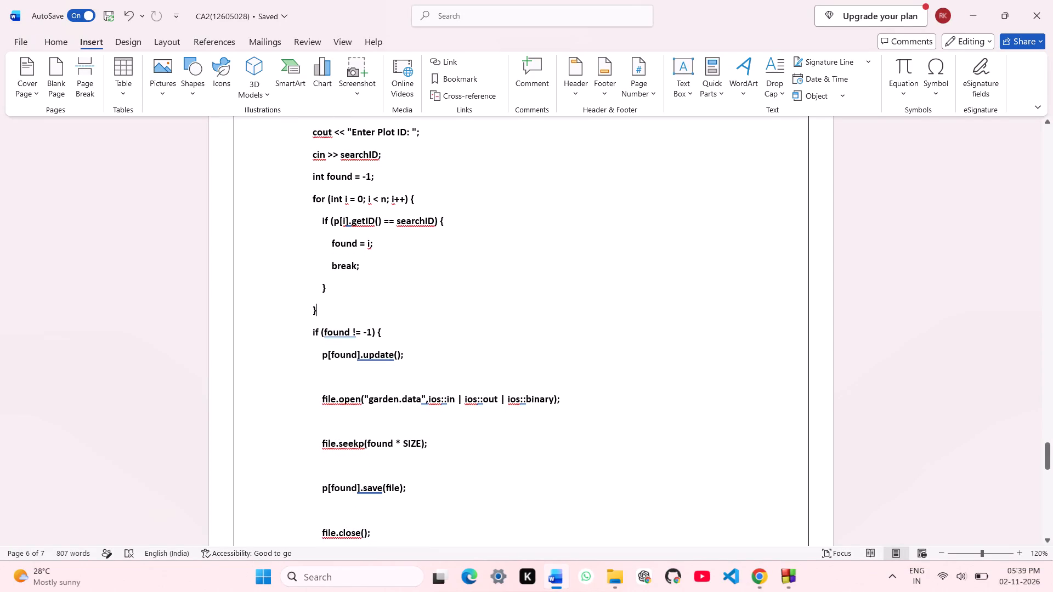
key("BackSpace")
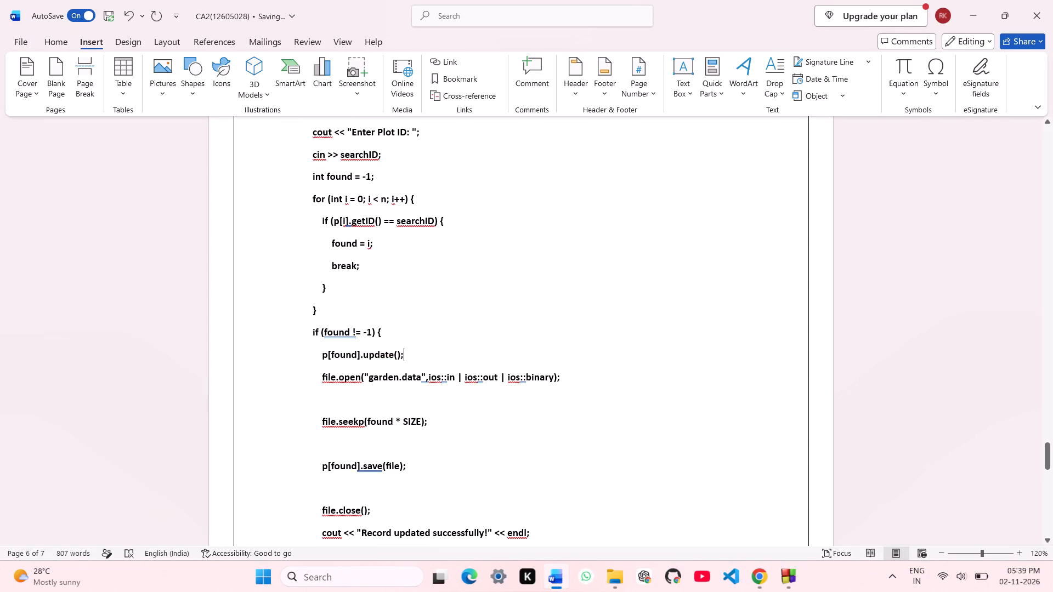
left_click(351, 405)
key("BackSpace")
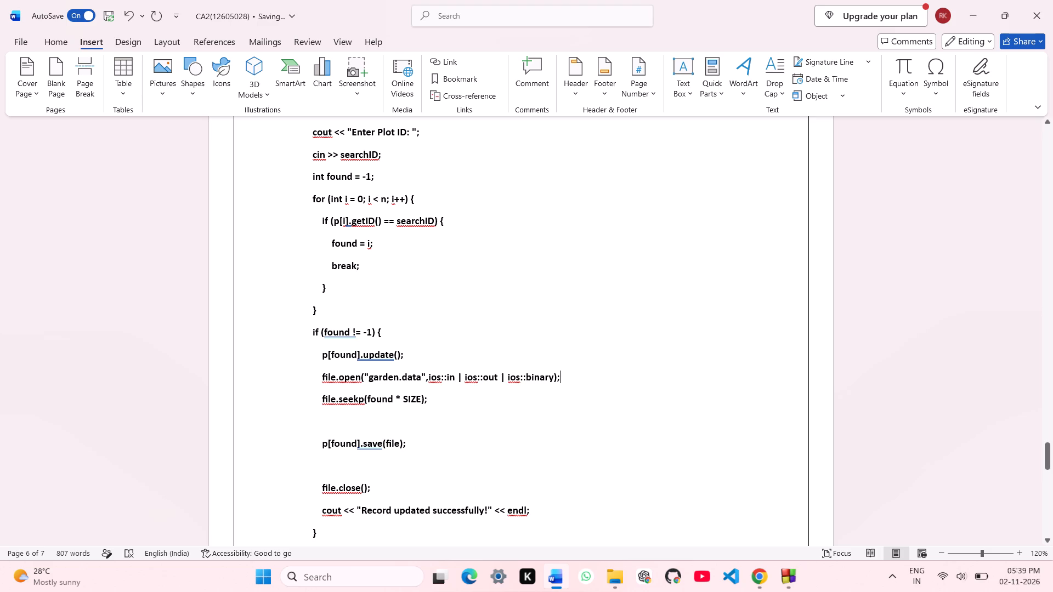
left_click(348, 426)
key("BackSpace")
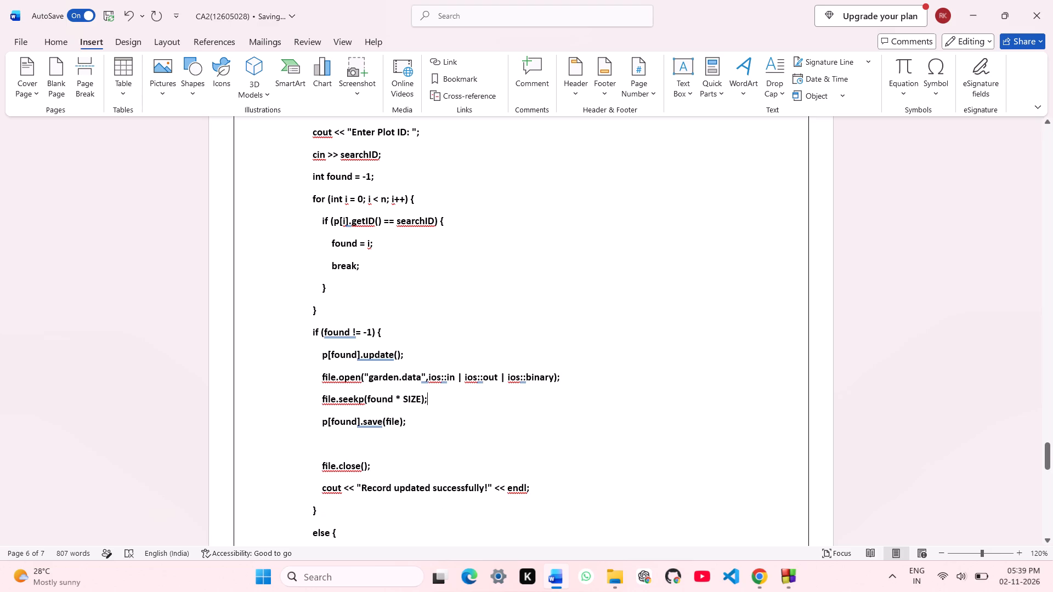
left_click(371, 443)
key("BackSpace")
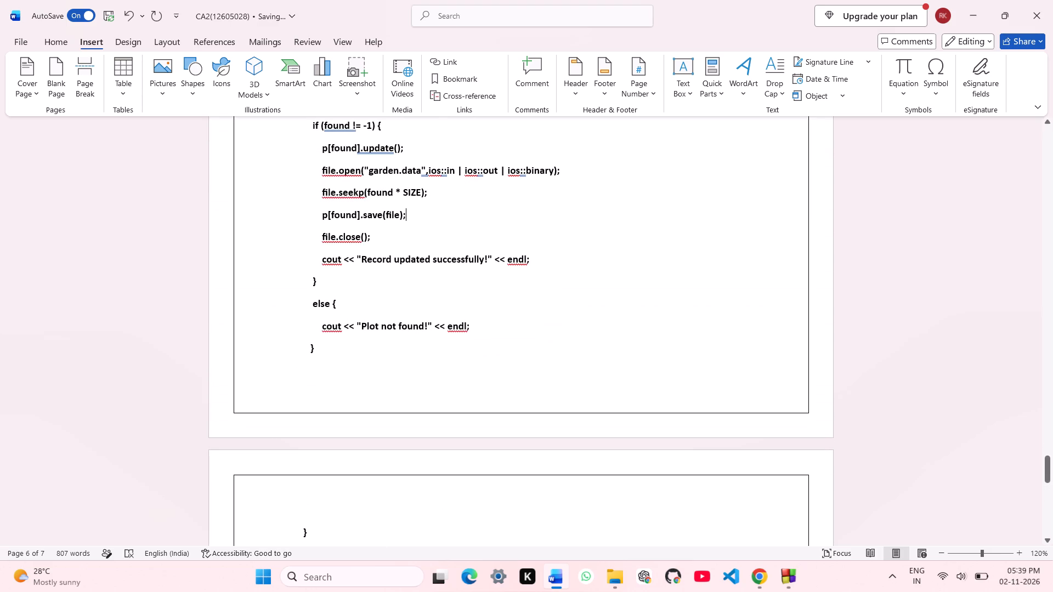
Delete the indentation before the closing brace above "} while (choice != 6);", together with the preceding closing brace of the "Plot not found!" else block.
left_click(319, 380)
key("Down")
key("Left")
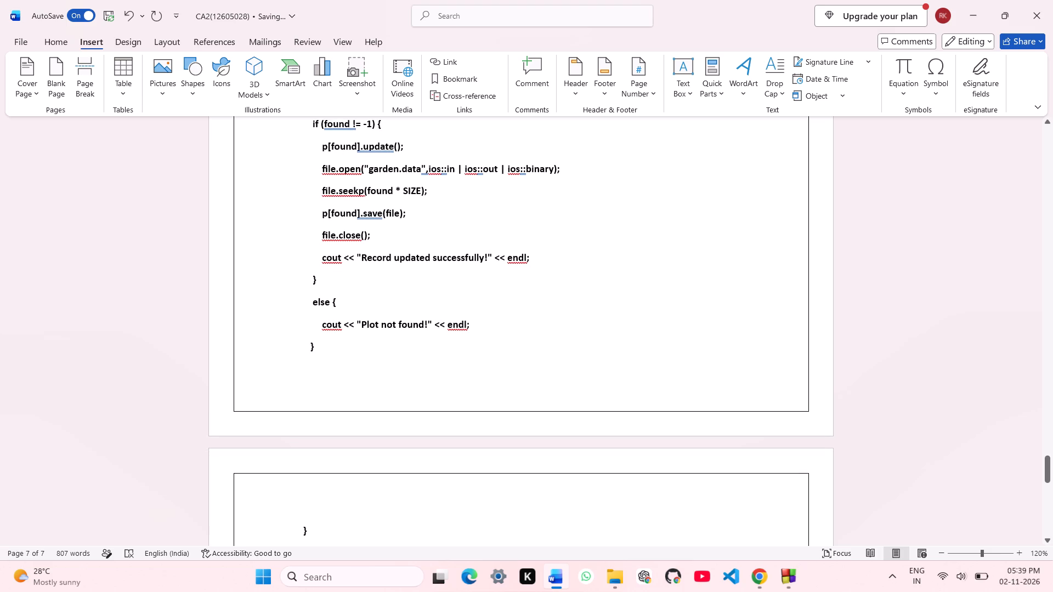
key("BackSpace")
key("BackSpace")
key("BackSpace")
key("BackSpace")
key("BackSpace")
key("BackSpace")
key("BackSpace")
key("BackSpace")
key("BackSpace")
key("BackSpace")
key("BackSpace")
key("BackSpace")
key("BackSpace")
key("BackSpace")
key("BackSpace")
key("BackSpace")
key("BackSpace")
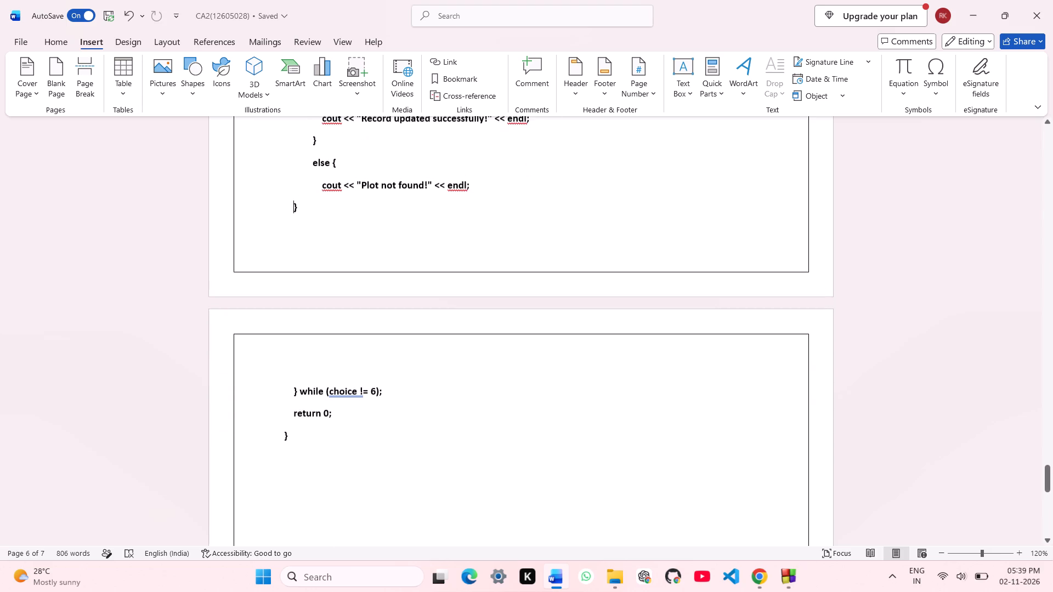
Check the closing braces in CA2.cpp in Code::Blocks, and add a closing brace on a new line before "} while (choice != 6);" in the Word report.
left_click(301, 242)
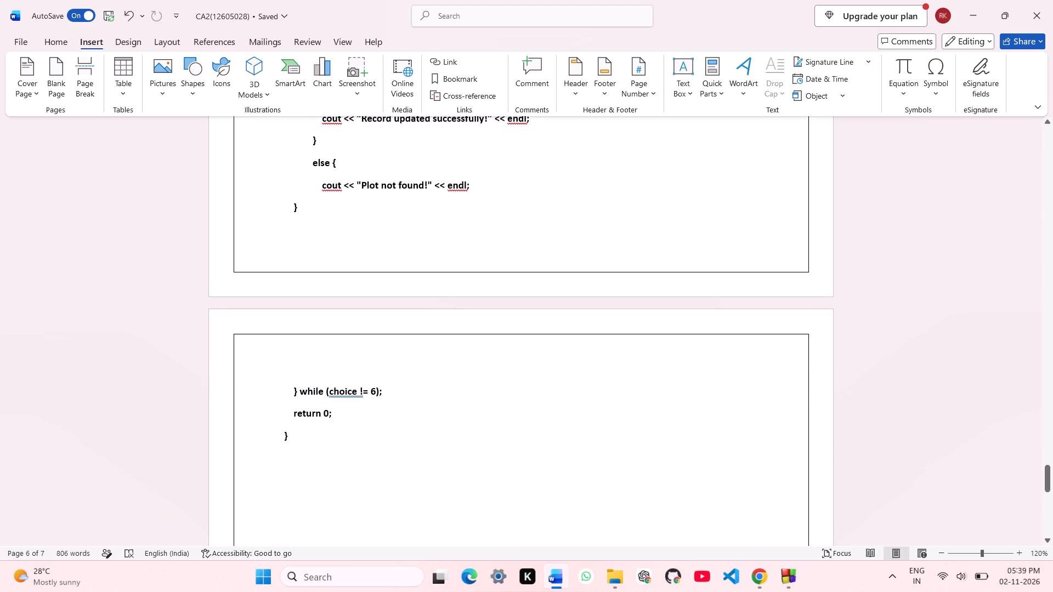
left_click(785, 578)
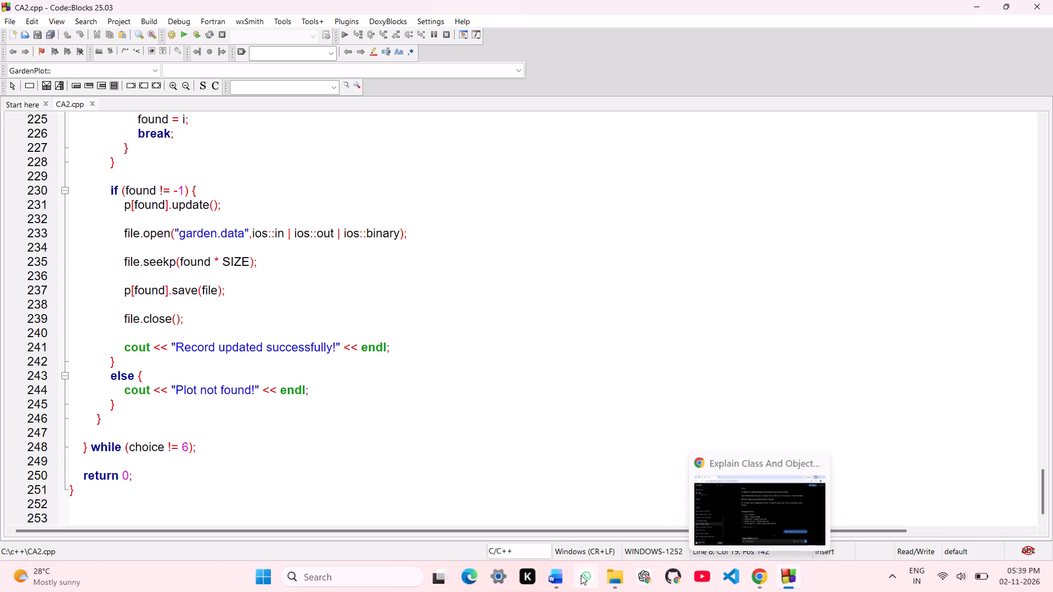
left_click(560, 575)
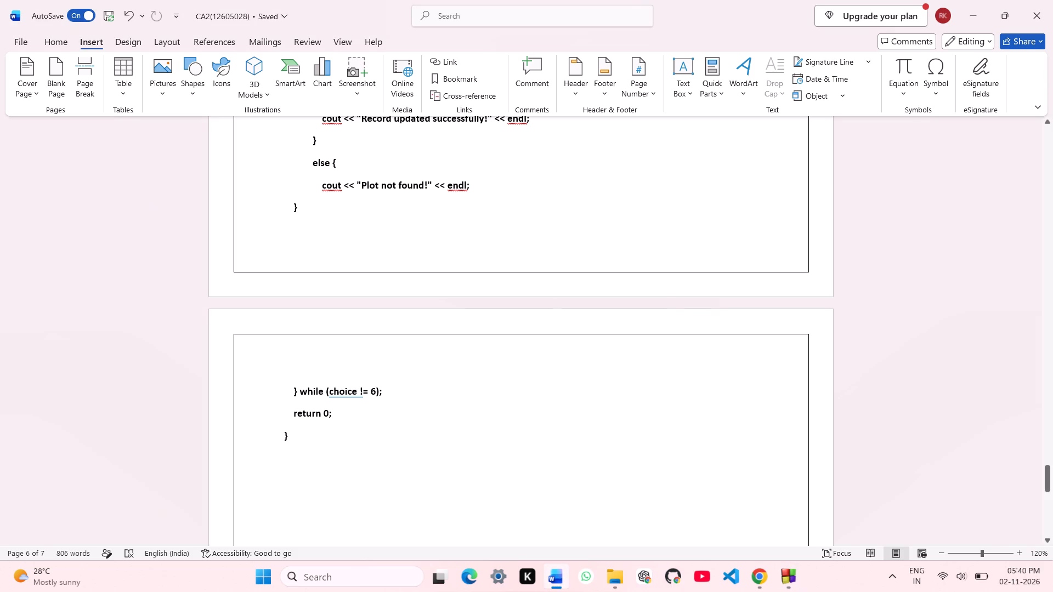
key("Return")
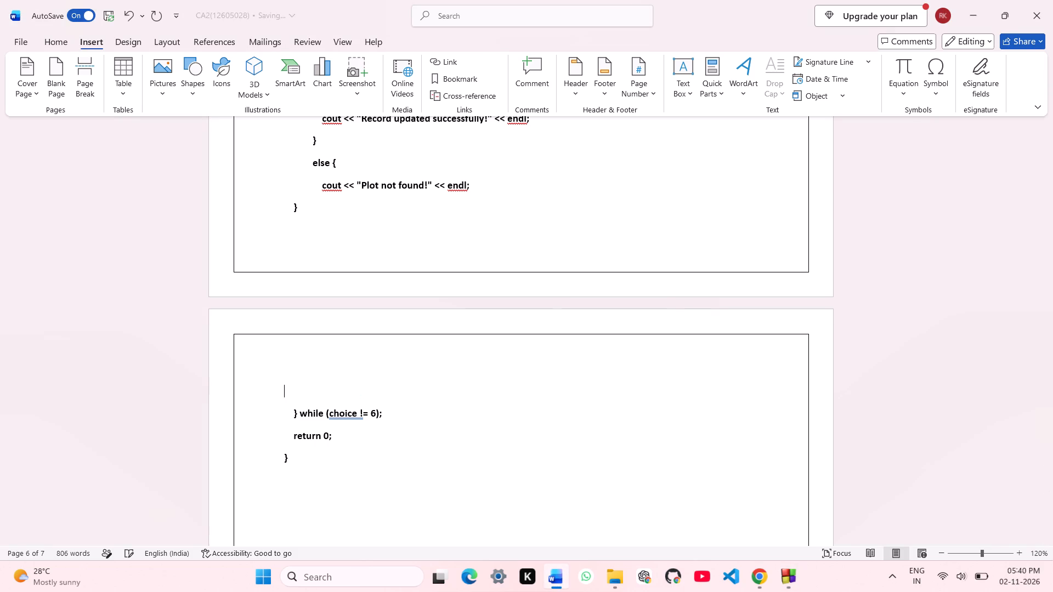
key("shift+braceright")
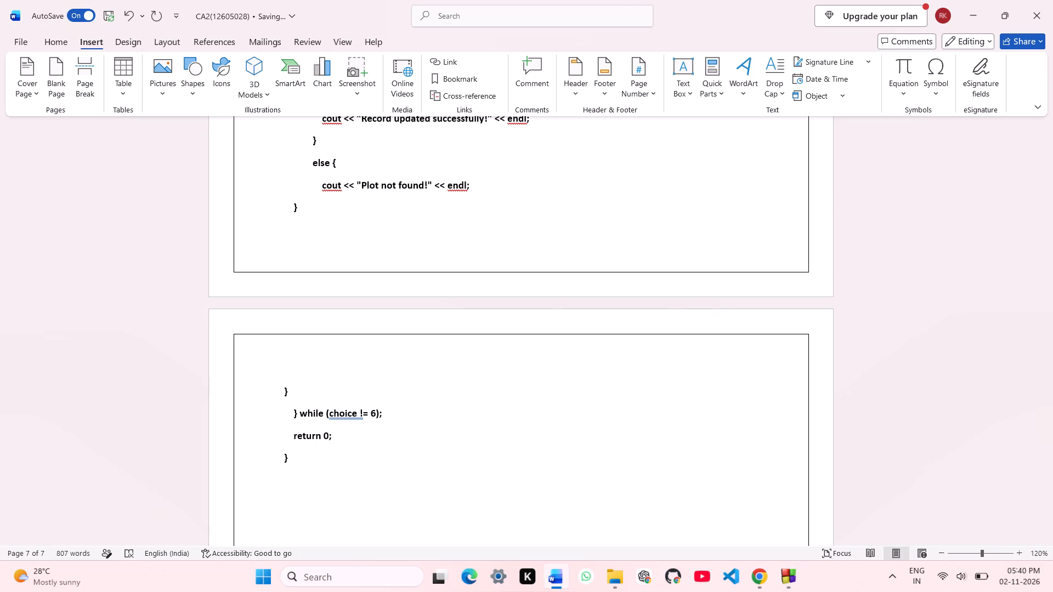
Review the compacted code and its layout across the pages of the report.
scroll(342, 394, "down", 1)
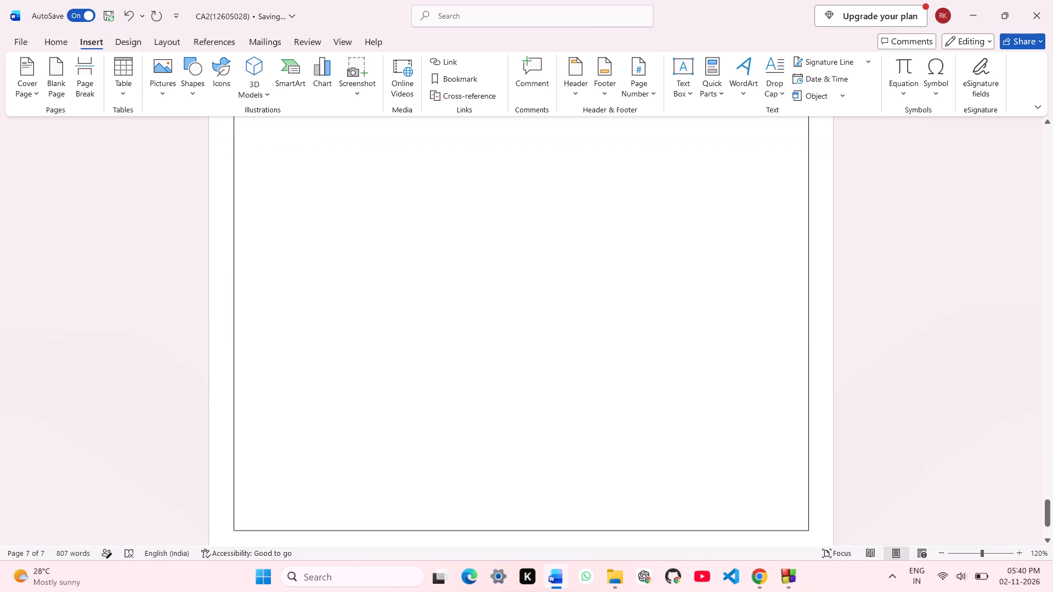
scroll(342, 394, "down", 3)
scroll(342, 394, "down", 2, "ctrl")
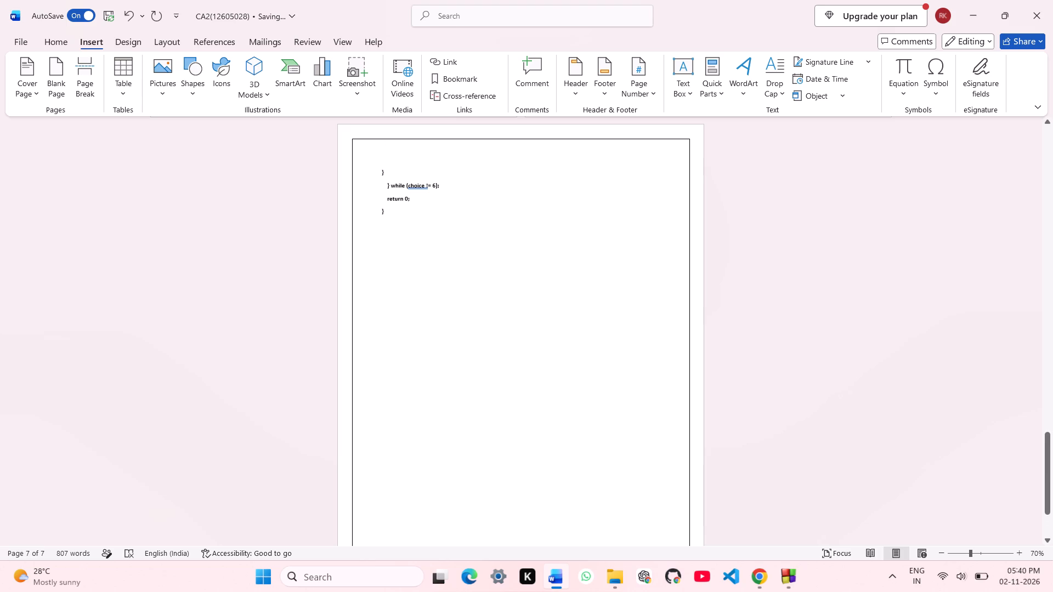
scroll(342, 394, "down", 5, "ctrl")
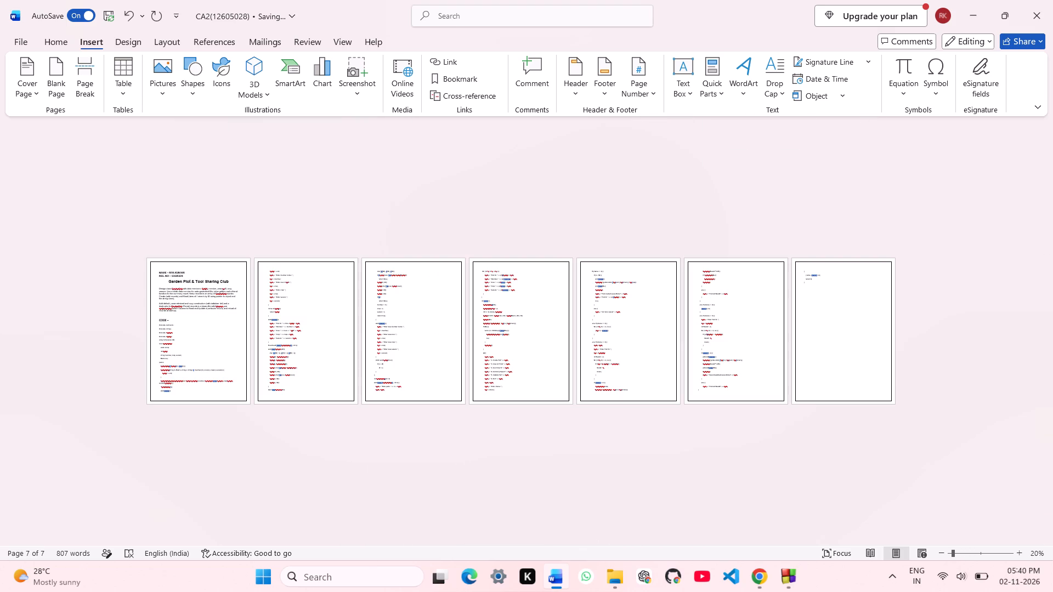
scroll(439, 289, "up", 5, "ctrl")
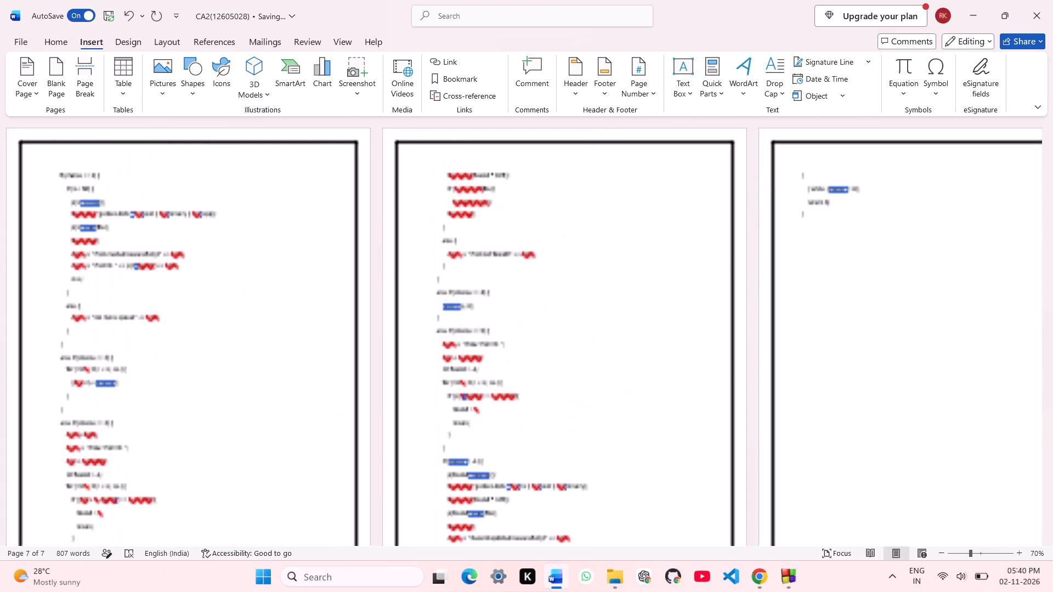
scroll(485, 297, "up", 1)
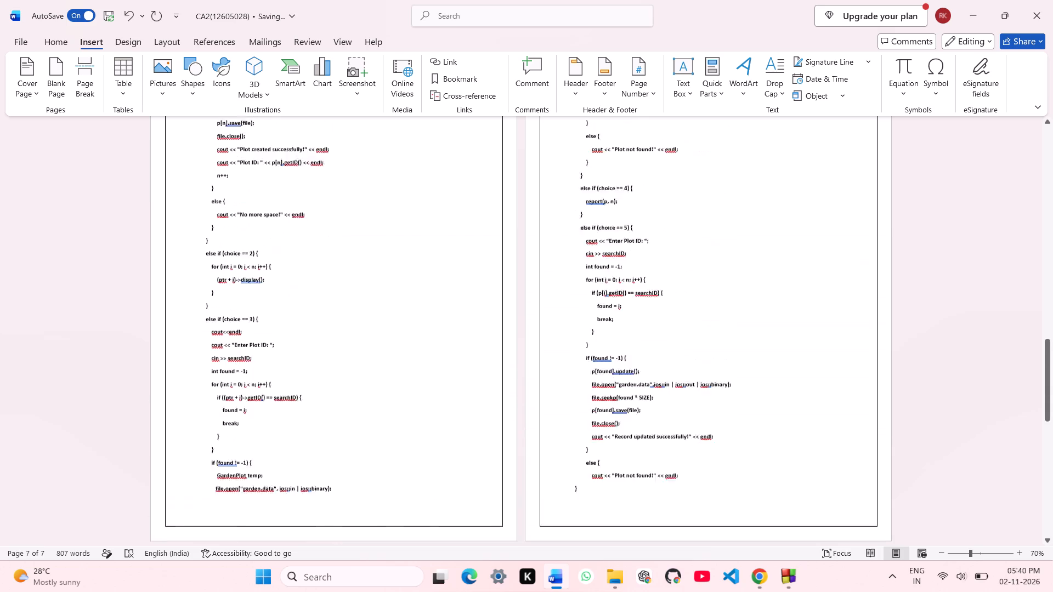
scroll(485, 297, "up", 1)
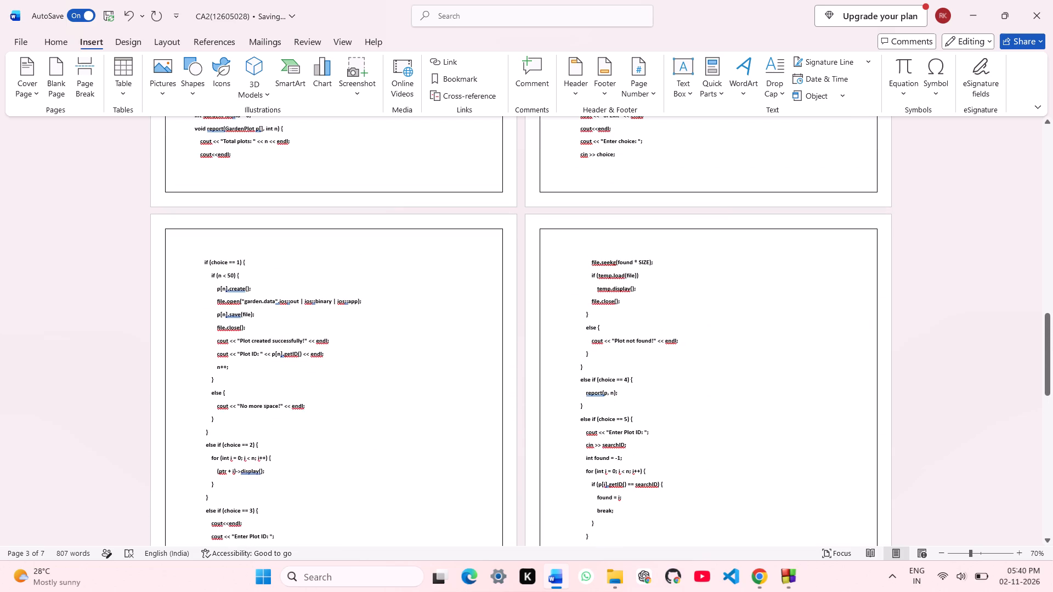
Review the compacted code's layout across the Word report's pages, back to the problem description on the first page.
scroll(327, 394, "up", 2)
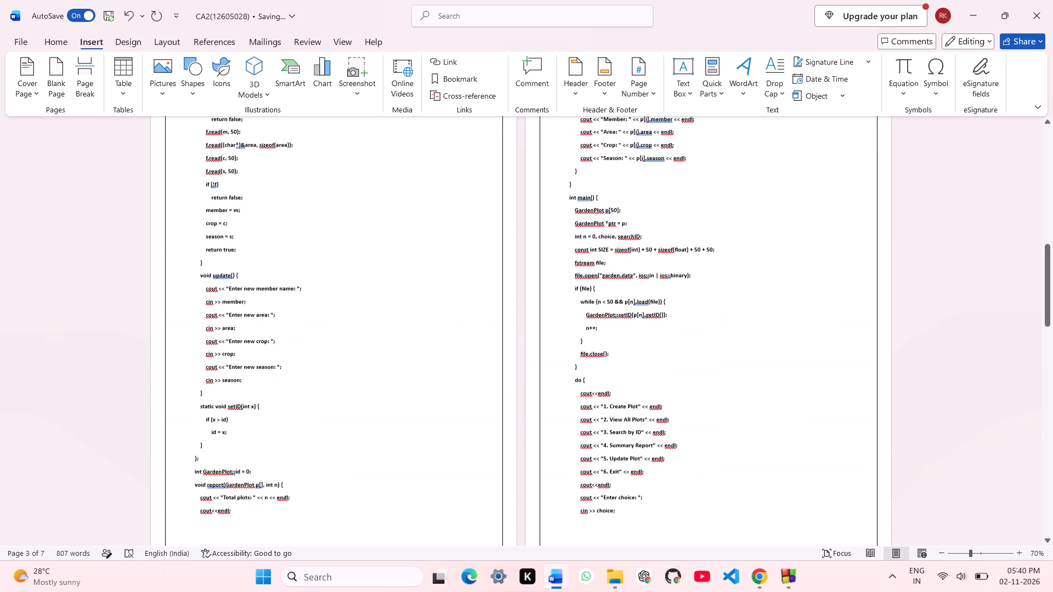
scroll(327, 394, "up", 1)
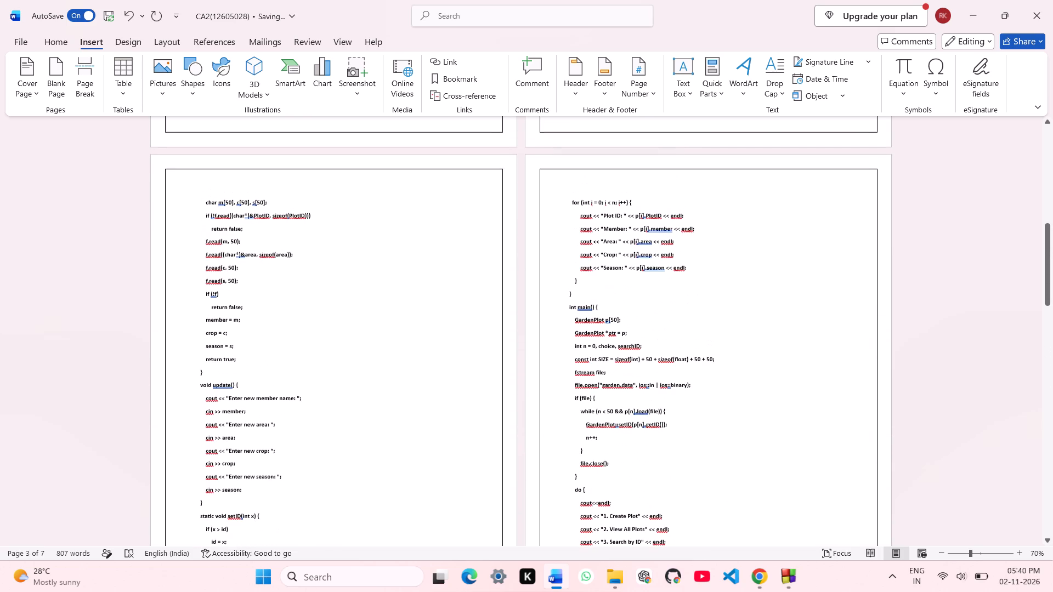
scroll(327, 394, "up", 1)
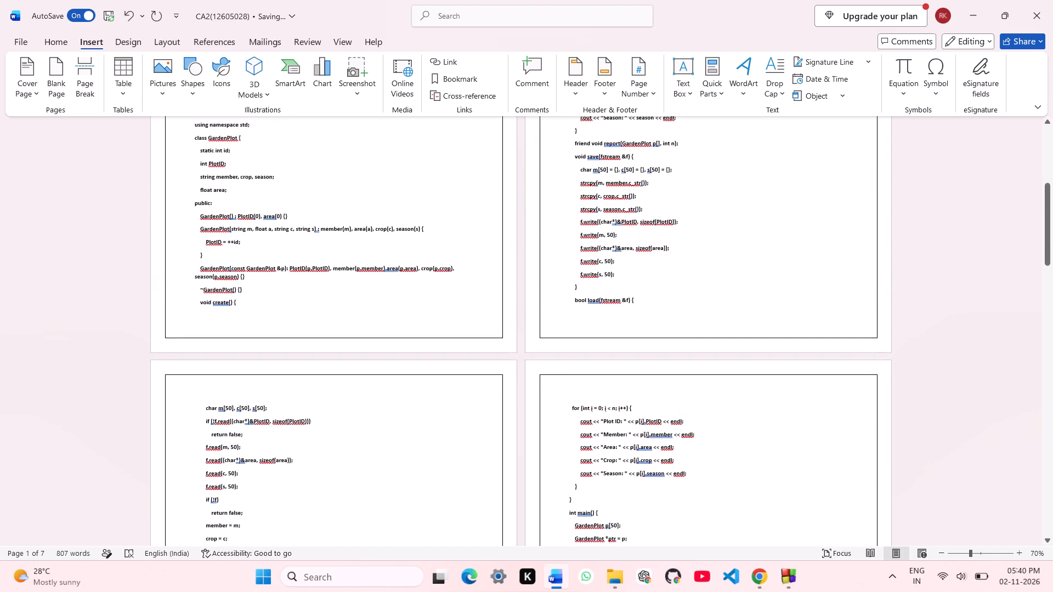
scroll(327, 394, "up", 2)
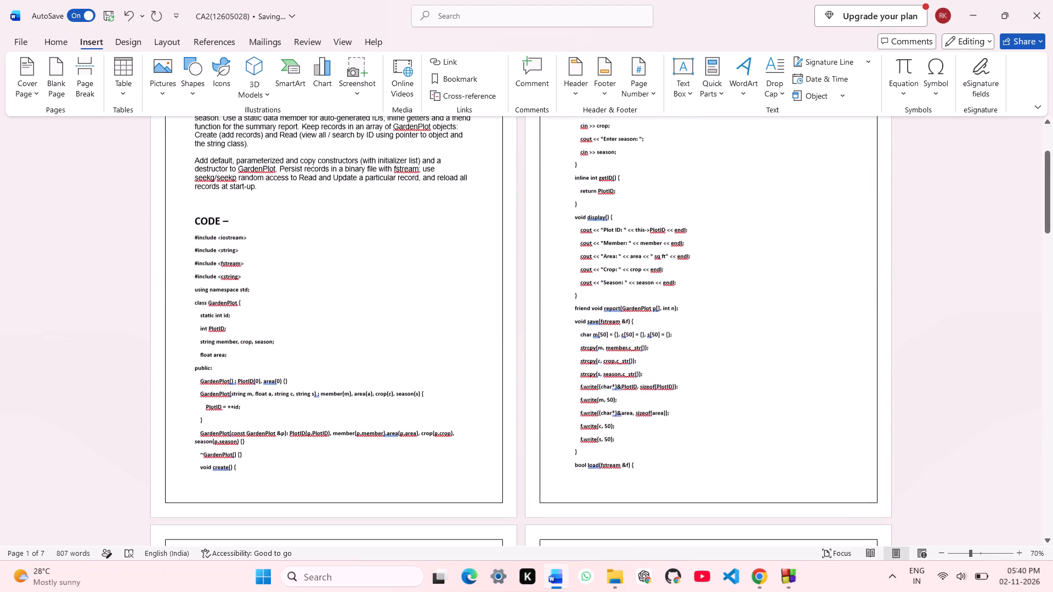
scroll(327, 394, "up", 3)
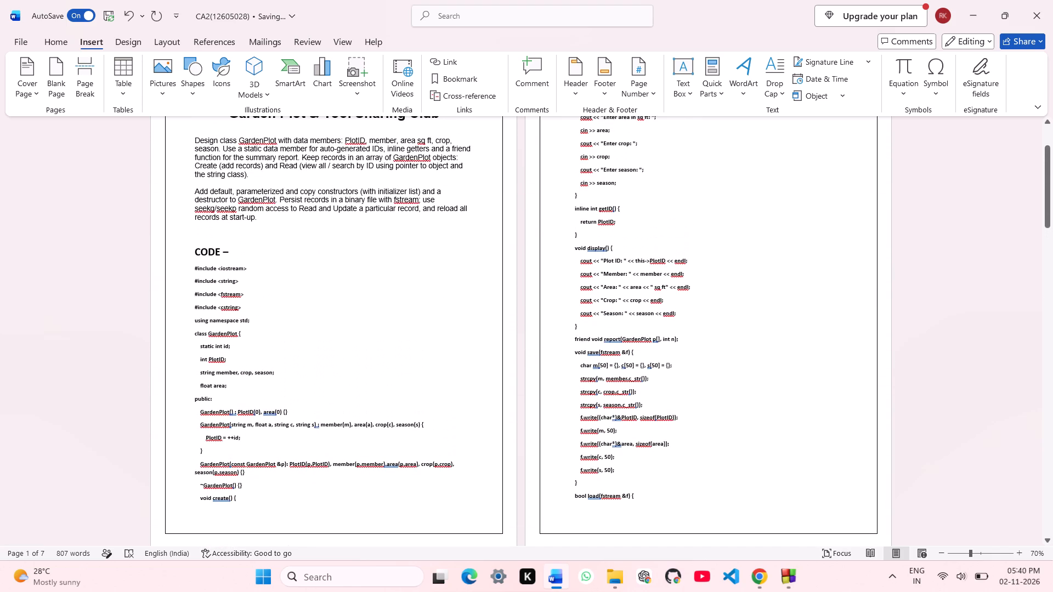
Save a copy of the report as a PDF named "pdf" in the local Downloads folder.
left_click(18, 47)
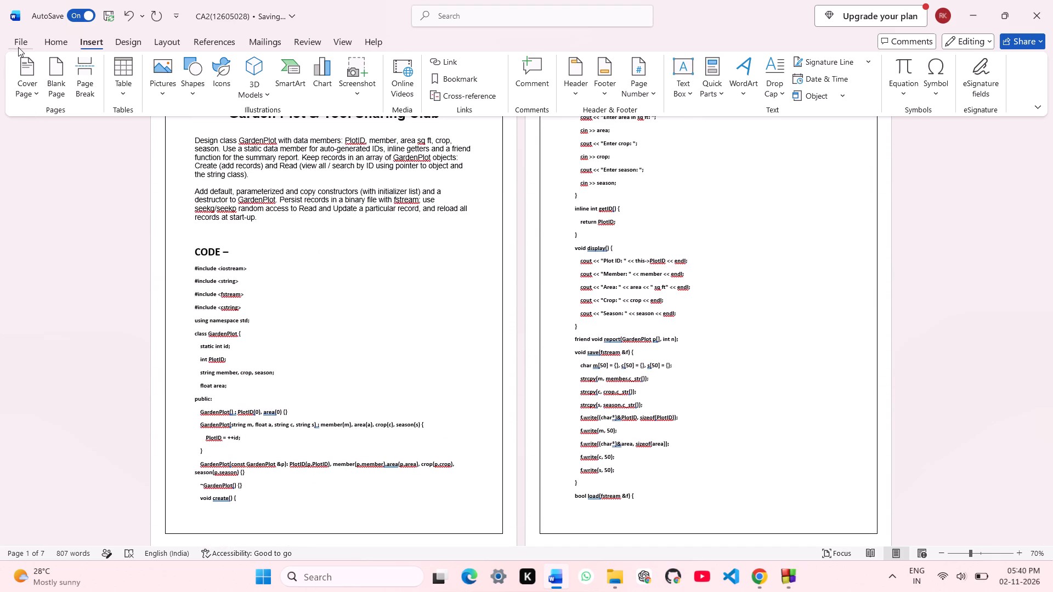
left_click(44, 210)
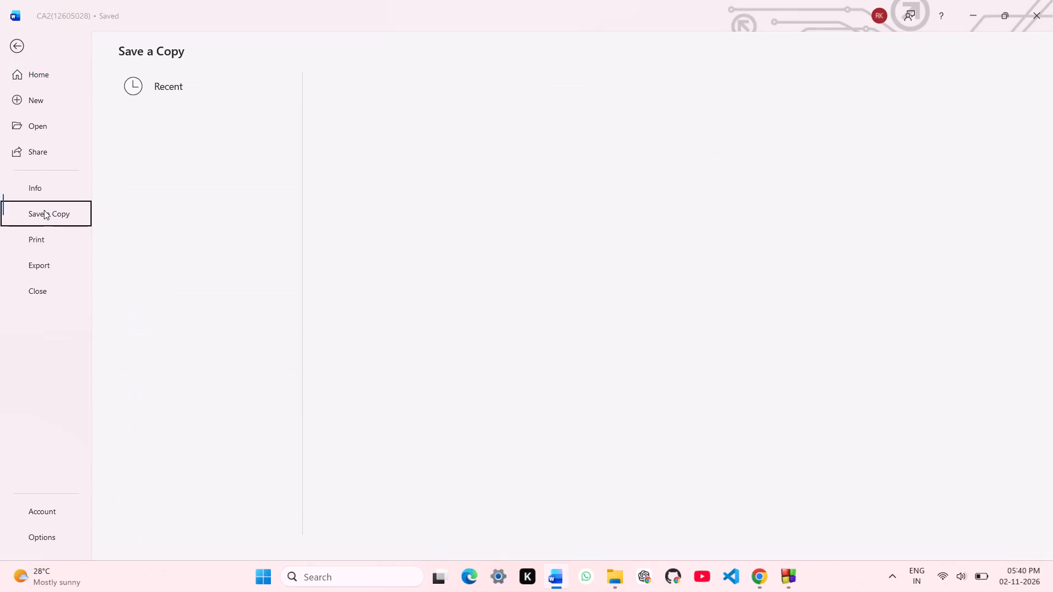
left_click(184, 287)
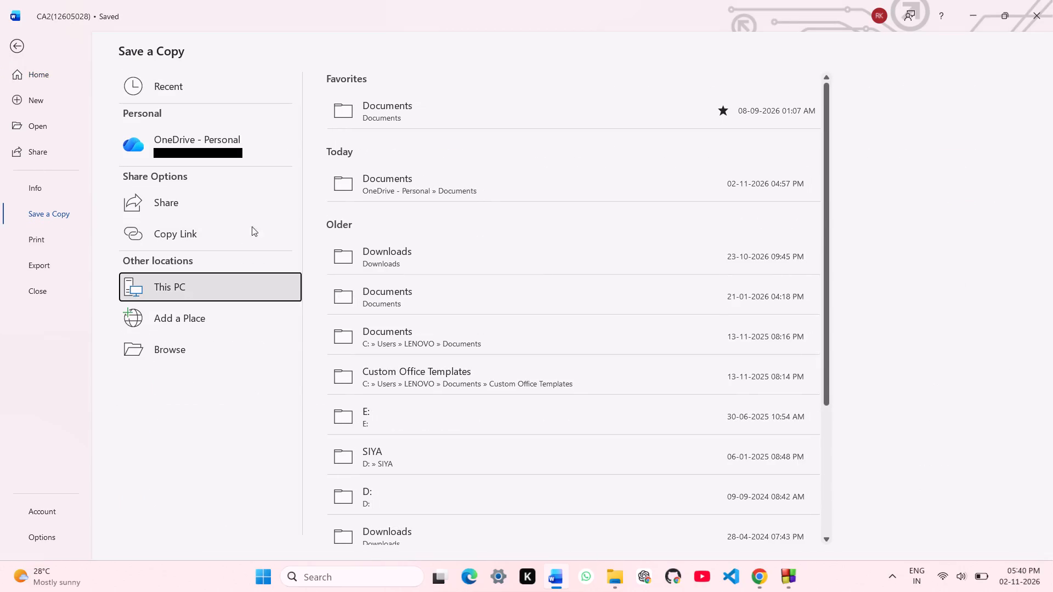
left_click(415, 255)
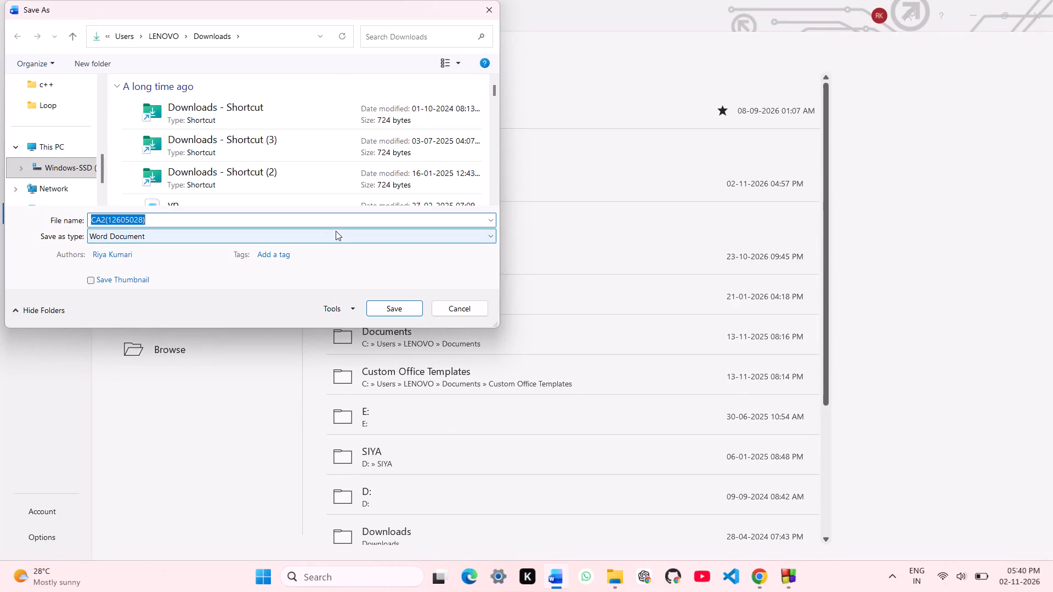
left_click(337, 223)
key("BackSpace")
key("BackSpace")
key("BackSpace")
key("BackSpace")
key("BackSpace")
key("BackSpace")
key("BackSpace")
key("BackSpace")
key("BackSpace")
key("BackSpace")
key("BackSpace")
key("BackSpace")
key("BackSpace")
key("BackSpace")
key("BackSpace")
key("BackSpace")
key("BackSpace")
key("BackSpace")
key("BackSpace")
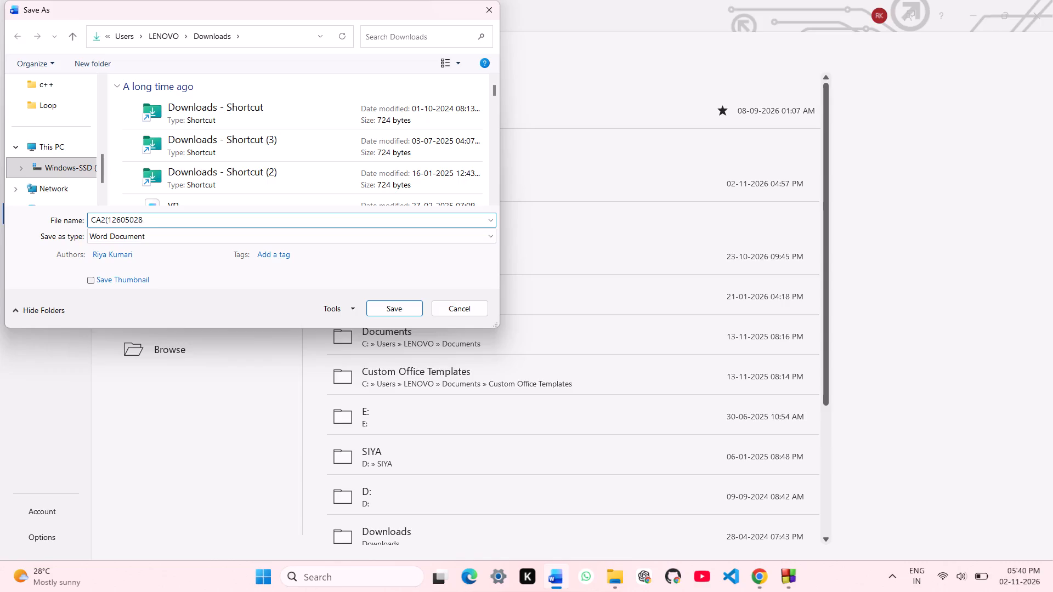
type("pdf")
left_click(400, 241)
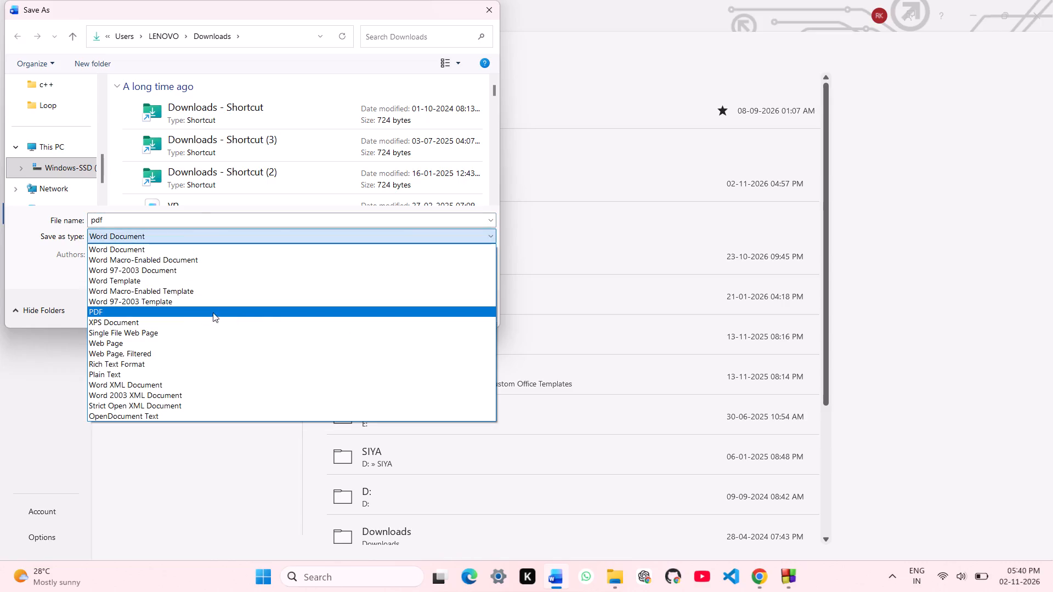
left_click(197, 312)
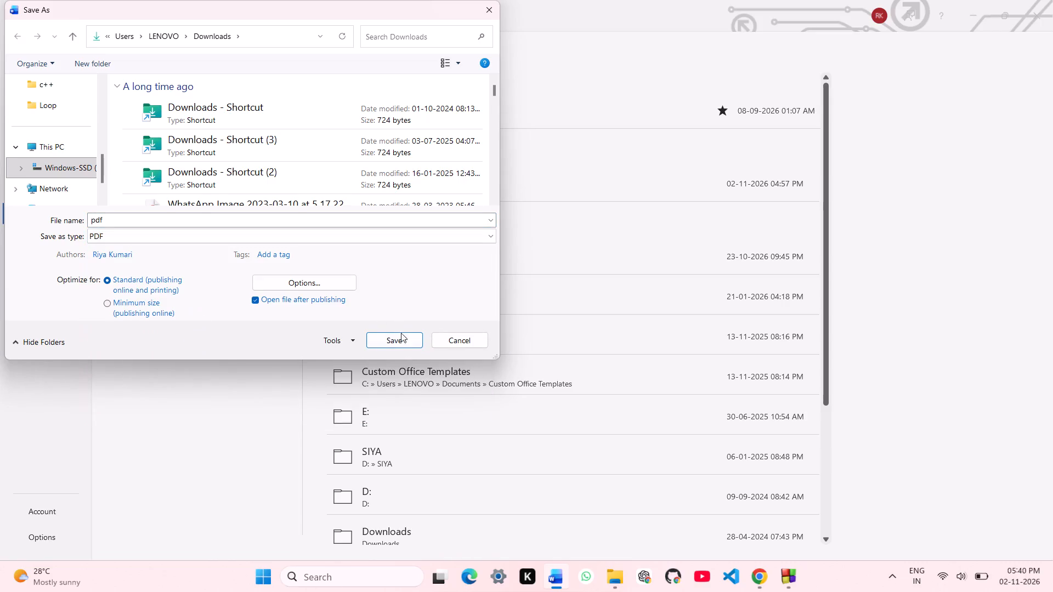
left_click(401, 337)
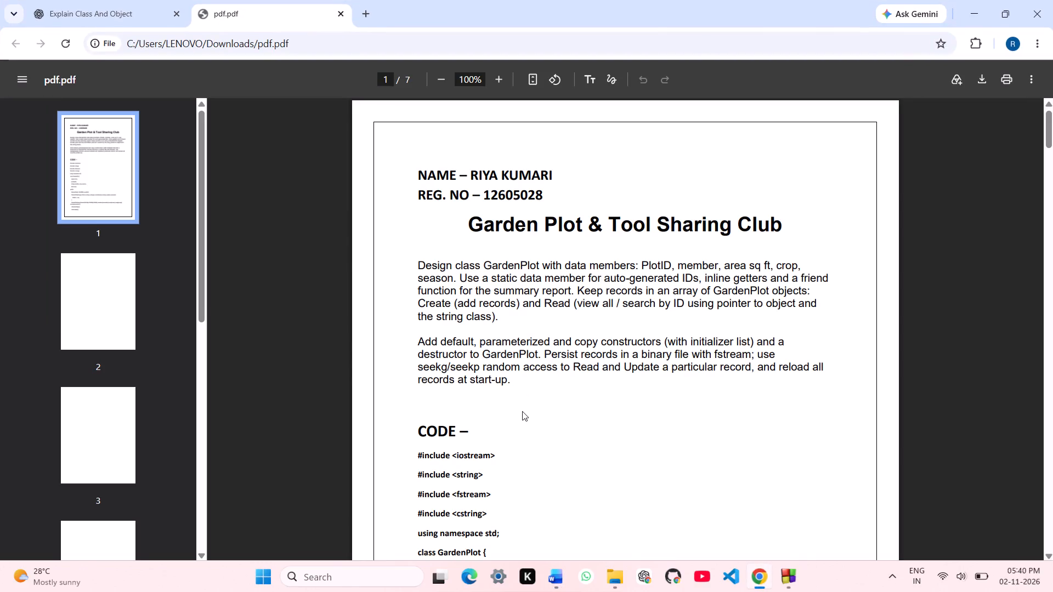
Examine the heading, description and code layout on the first two pages of the exported pdf.pdf.
scroll(522, 411, "down", 5)
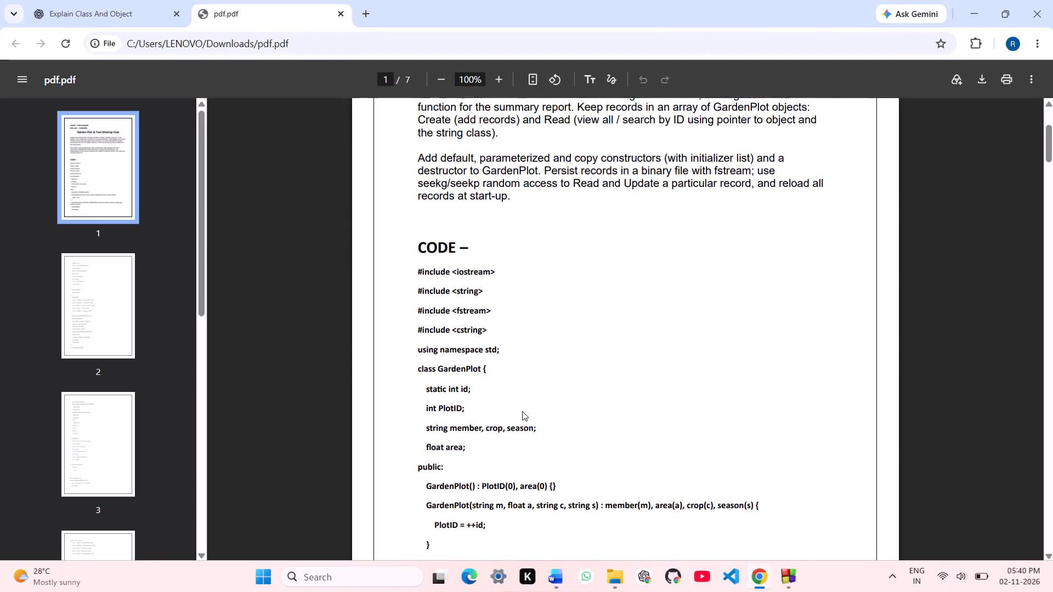
scroll(522, 411, "down", 5)
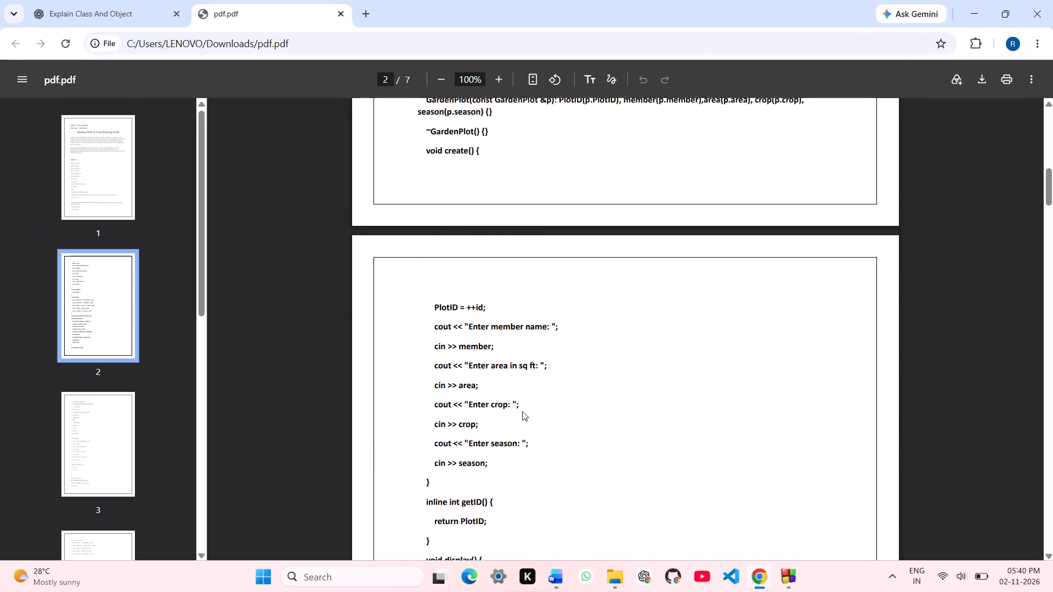
scroll(522, 411, "down", 3)
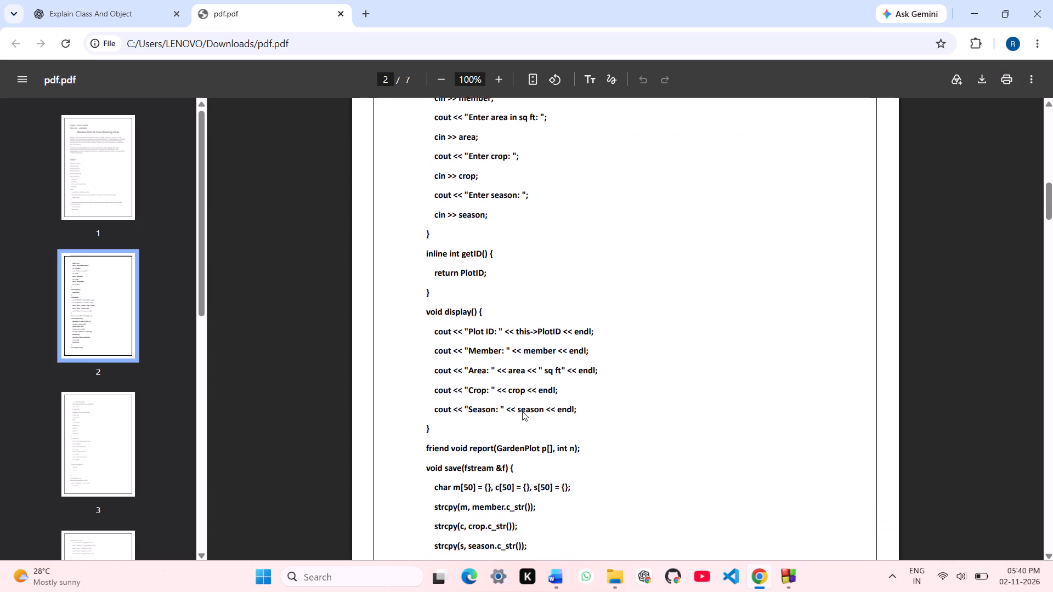
scroll(522, 411, "down", 3)
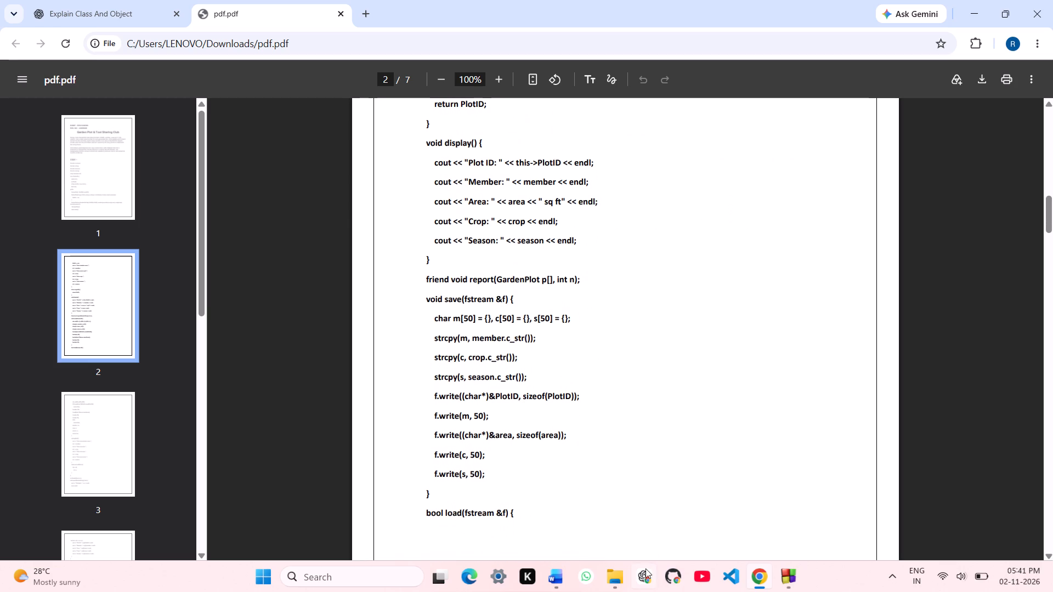
Open last week's Garden Plot PDF from the Downloads folder and examine how its description and code are laid out.
left_click(615, 571)
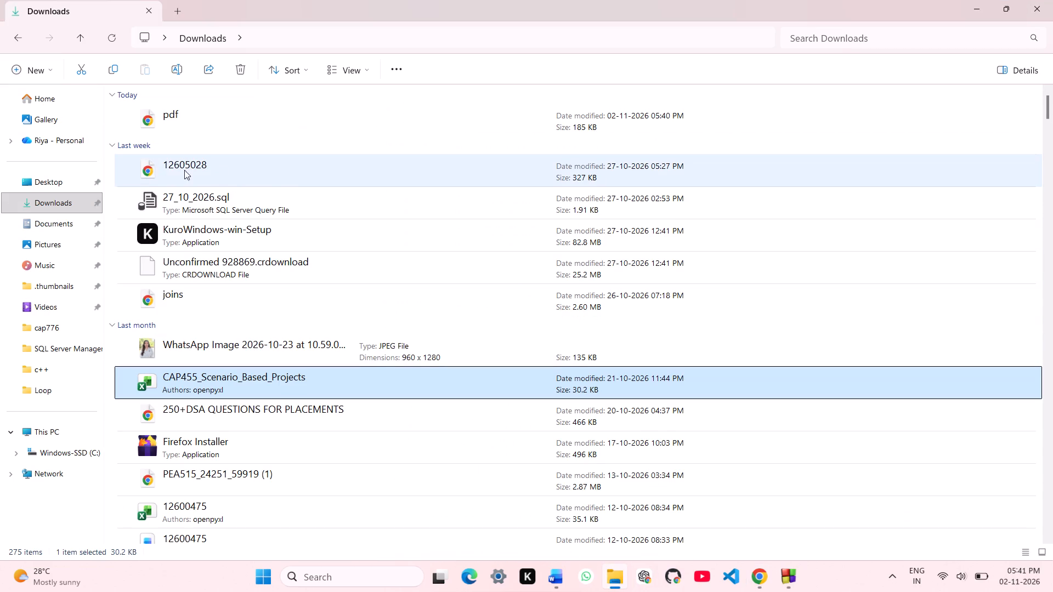
double_click(233, 174)
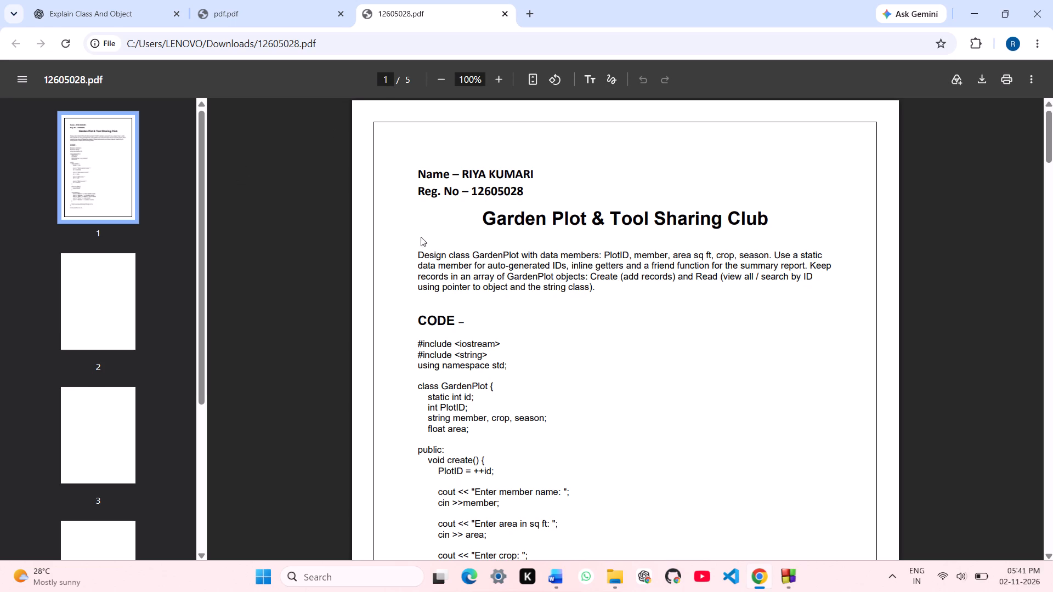
scroll(488, 377, "down", 1)
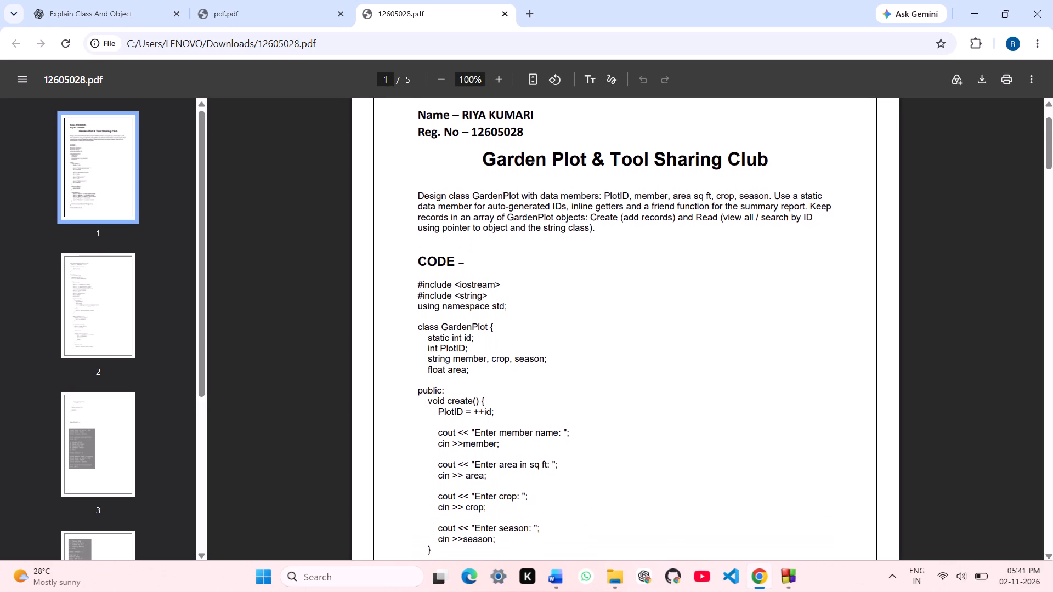
scroll(488, 377, "down", 4)
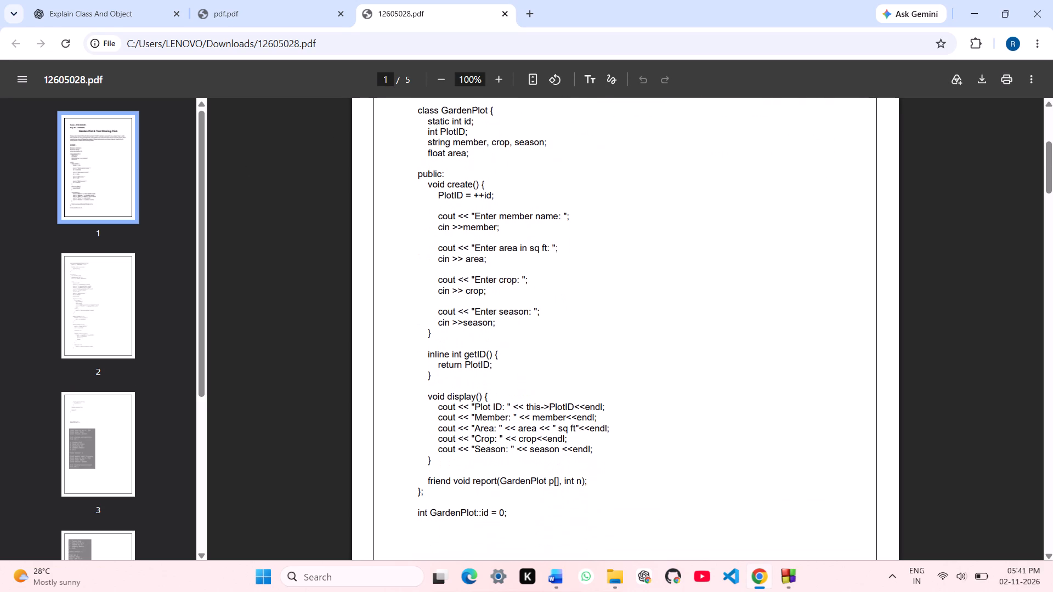
scroll(488, 377, "down", 1)
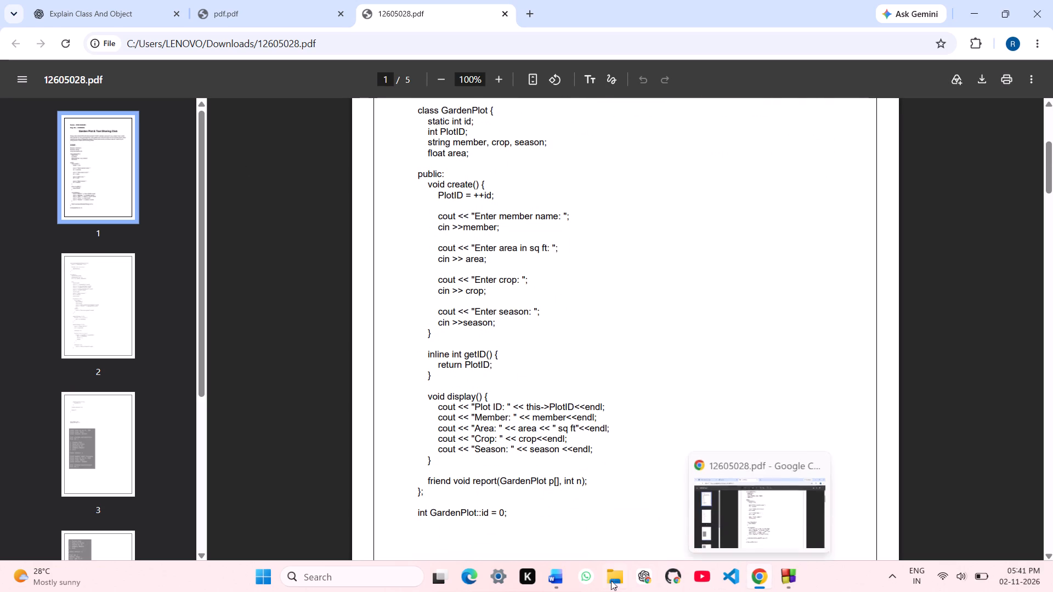
Return to pdf.pdf and examine the code layout and page breaks from page 2 to the start of page 5.
left_click(253, 15)
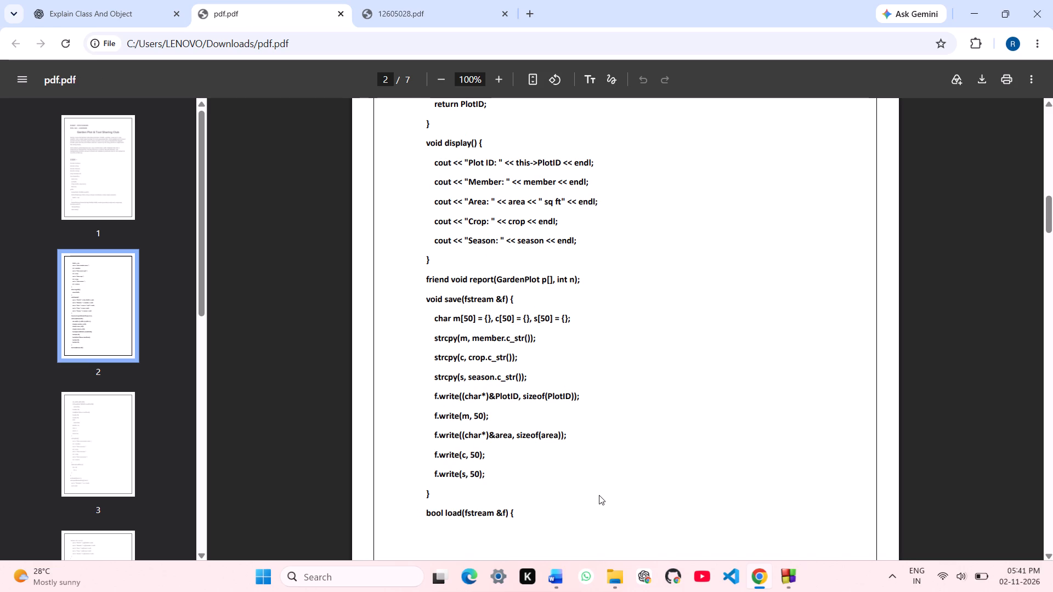
scroll(511, 470, "down", 1)
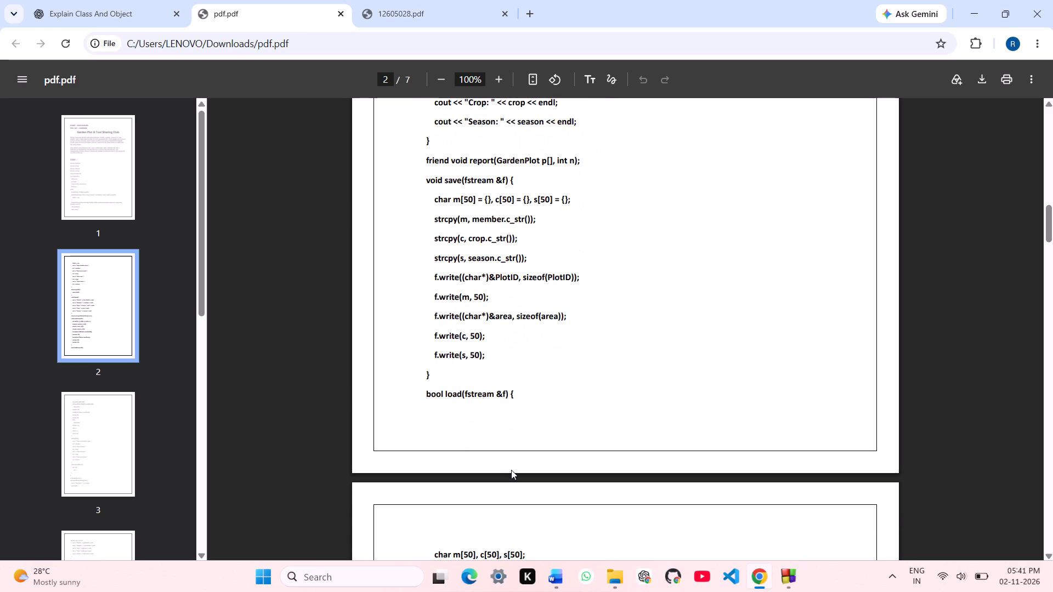
scroll(511, 470, "down", 6)
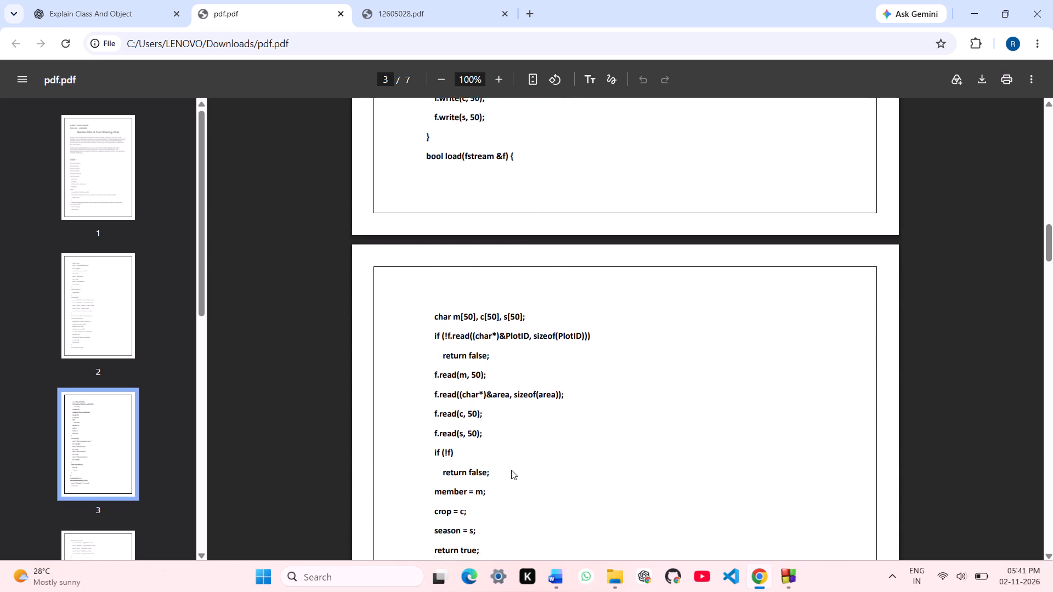
scroll(511, 470, "down", 8)
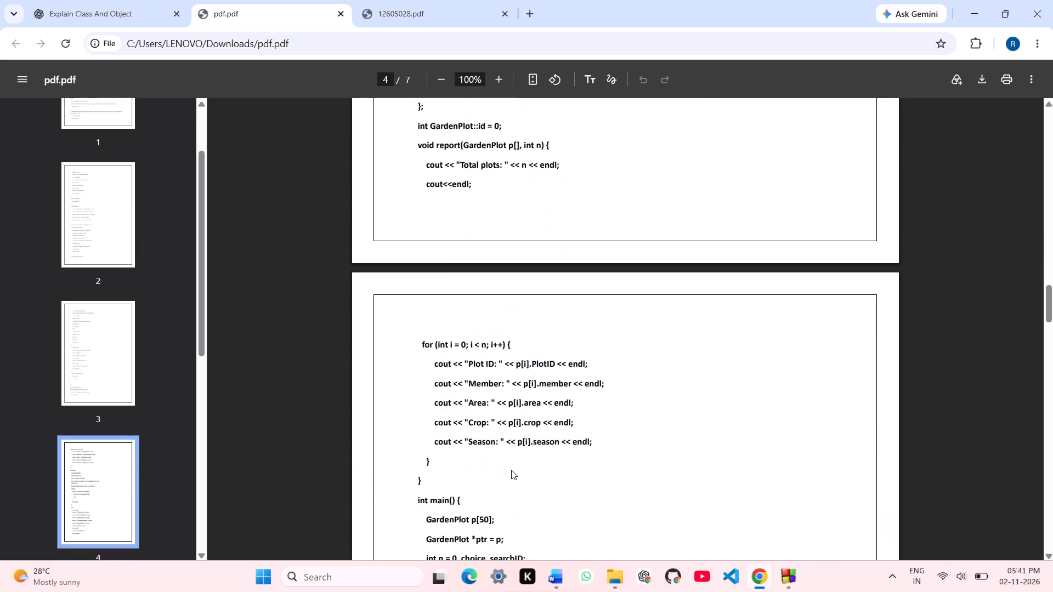
scroll(511, 470, "down", 3)
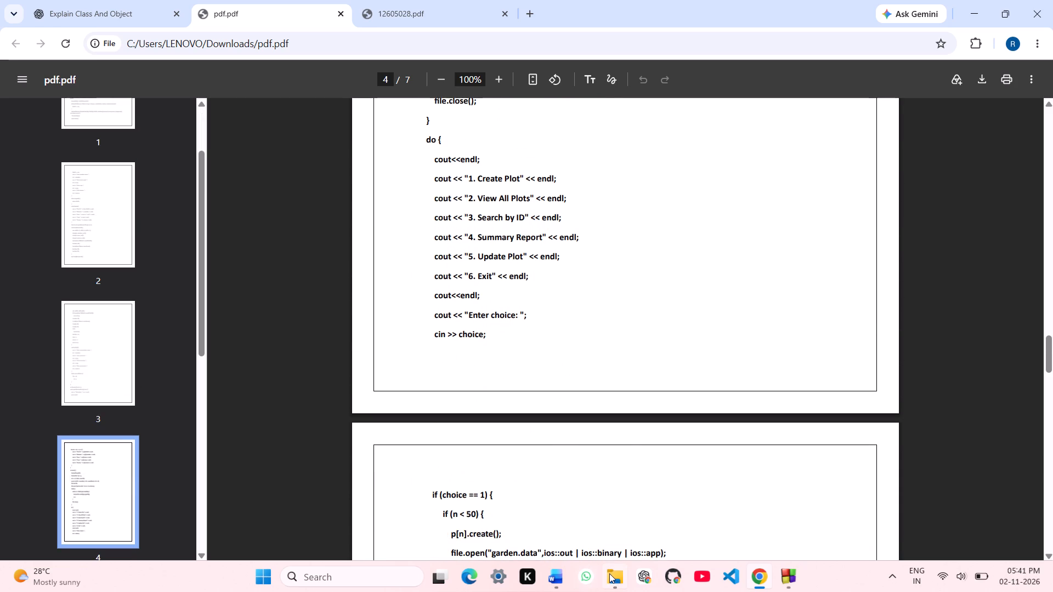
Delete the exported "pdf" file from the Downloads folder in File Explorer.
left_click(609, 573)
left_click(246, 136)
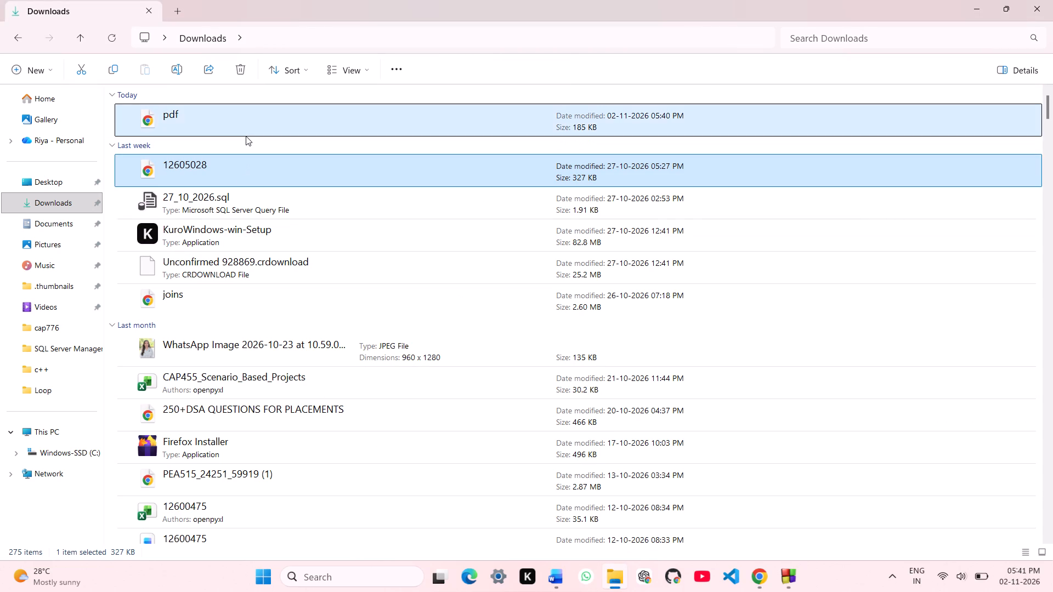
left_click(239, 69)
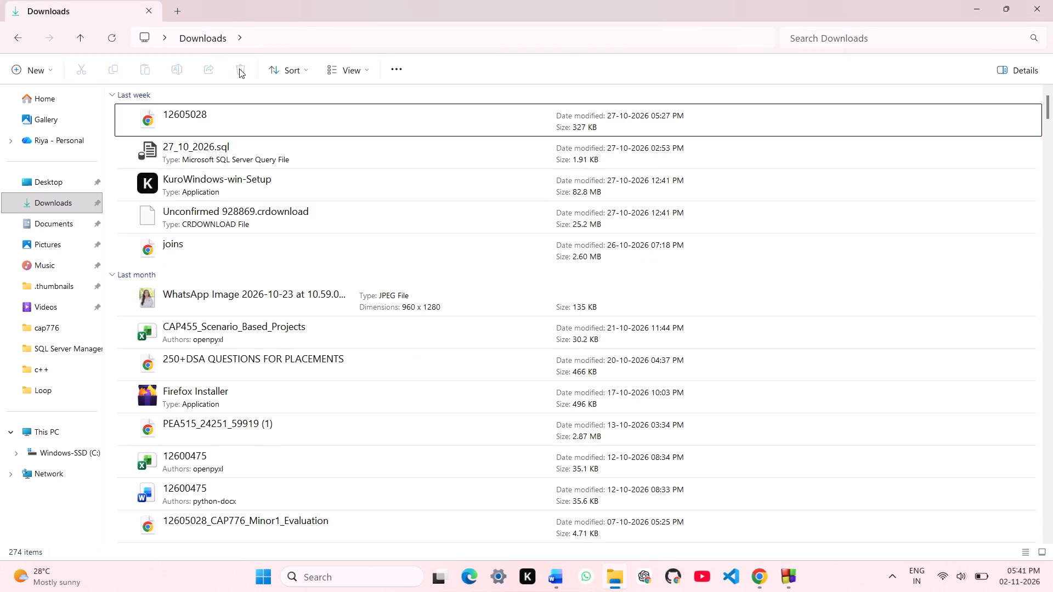
Switch to the CA2 Word report and apply 1. 2. 3. numbering to the paragraph at the cursor.
left_click(561, 579)
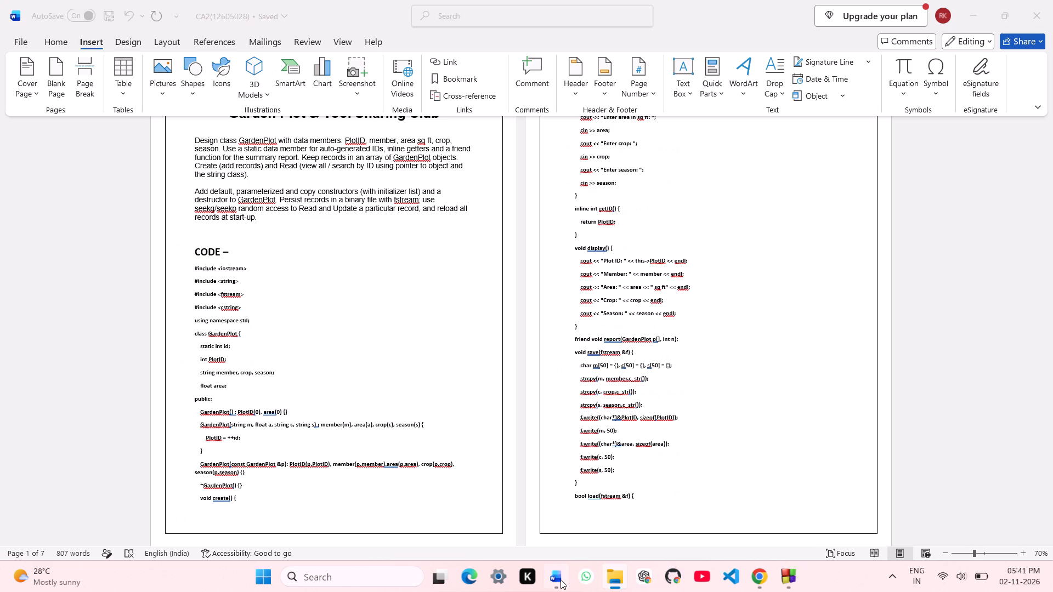
left_click(54, 44)
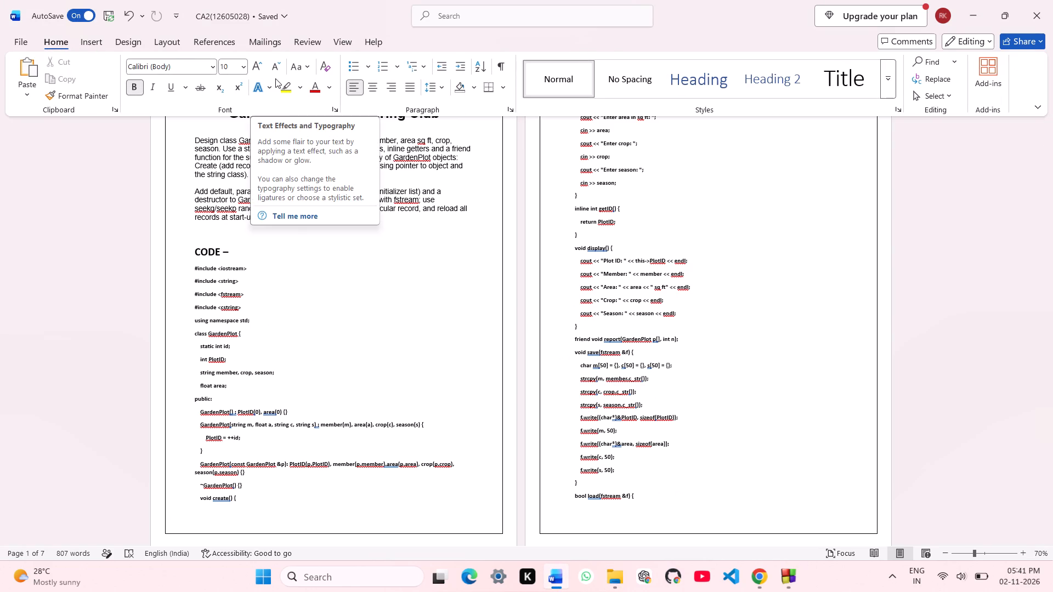
left_click(385, 67)
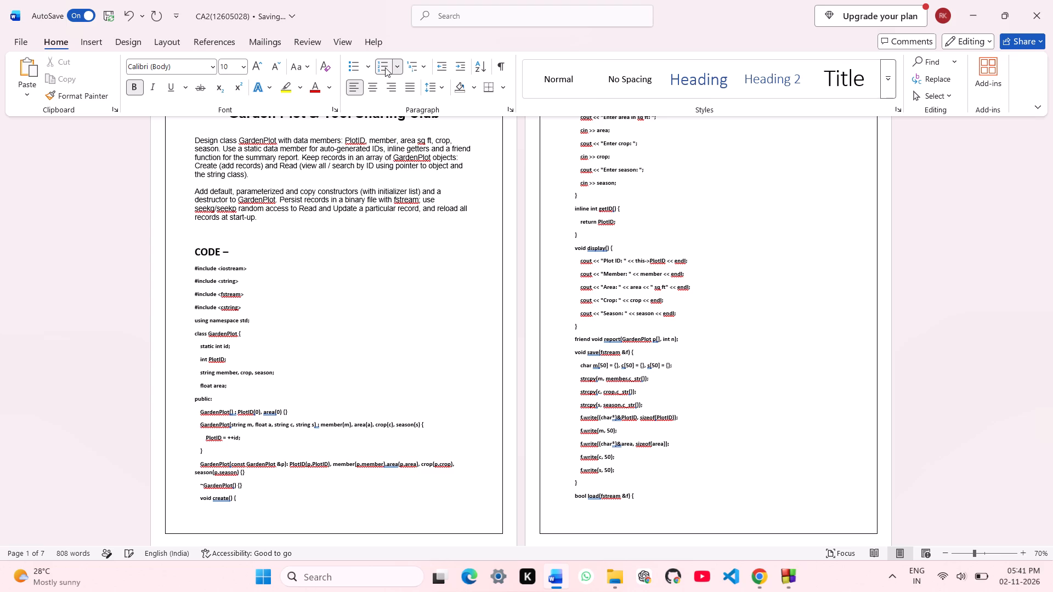
left_click(396, 70)
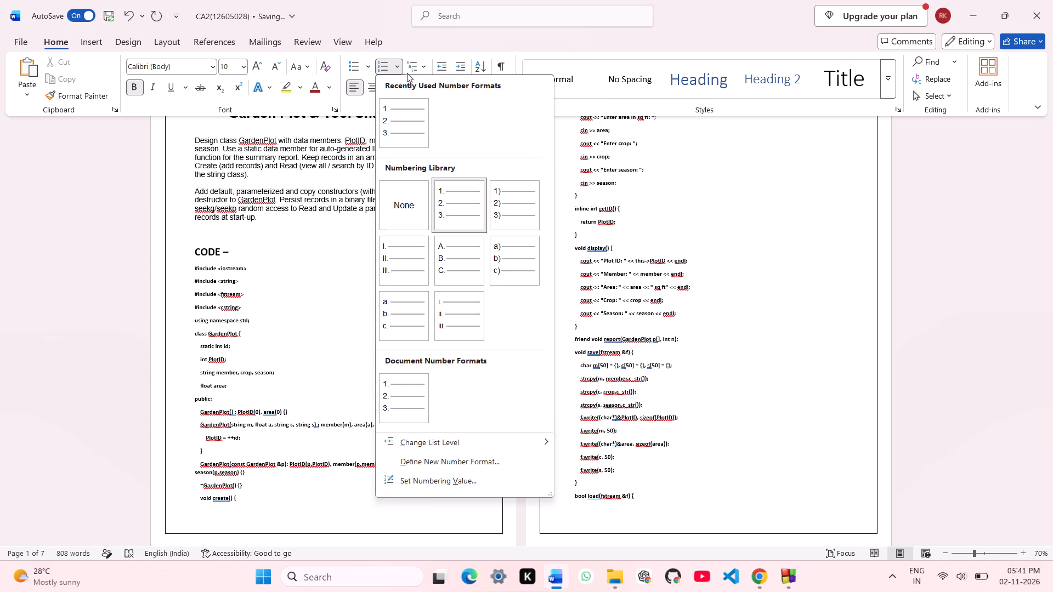
left_click(546, 41)
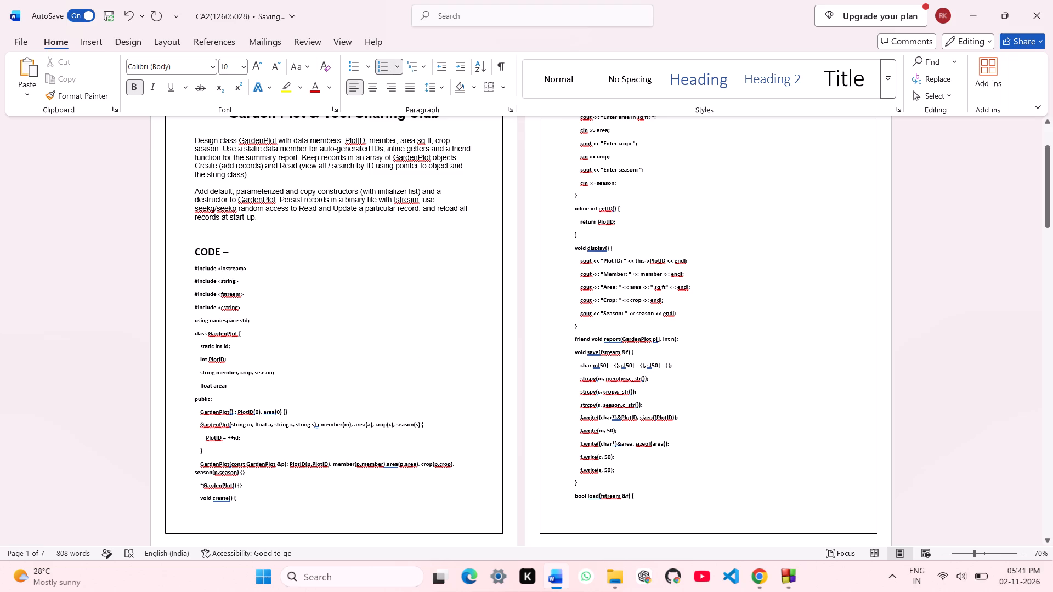
Apply the No Spacing style to the #include <string> line of the code, keeping it on its own line.
left_click(193, 278)
key("BackSpace")
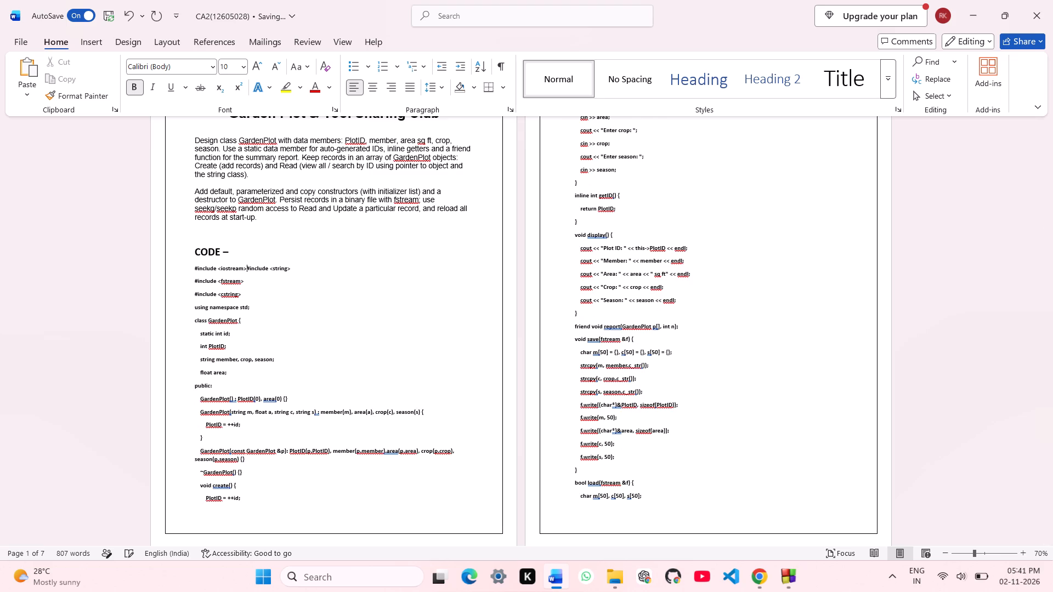
key("Return")
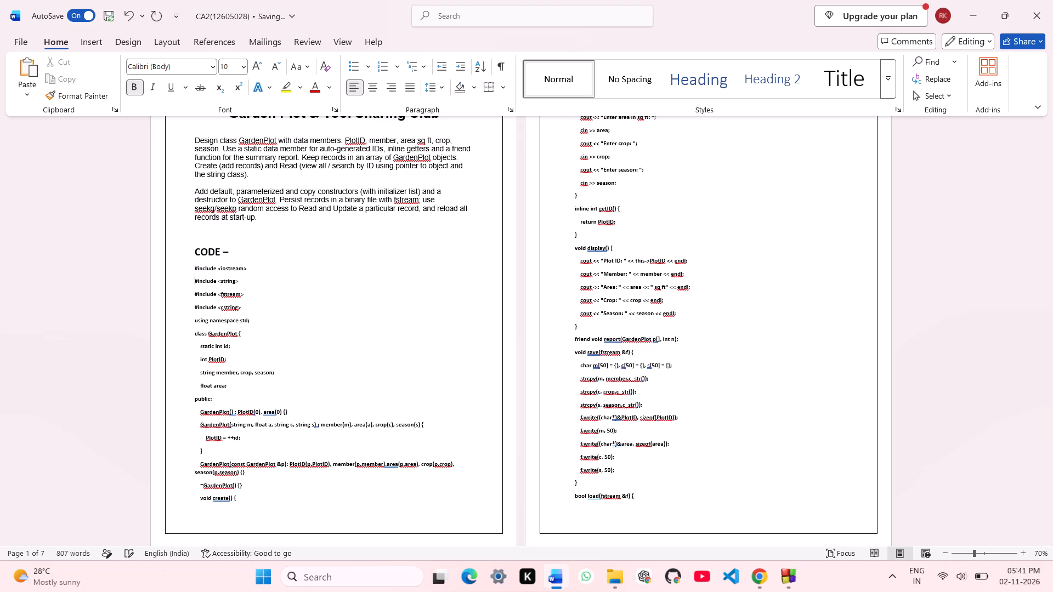
left_click(614, 77)
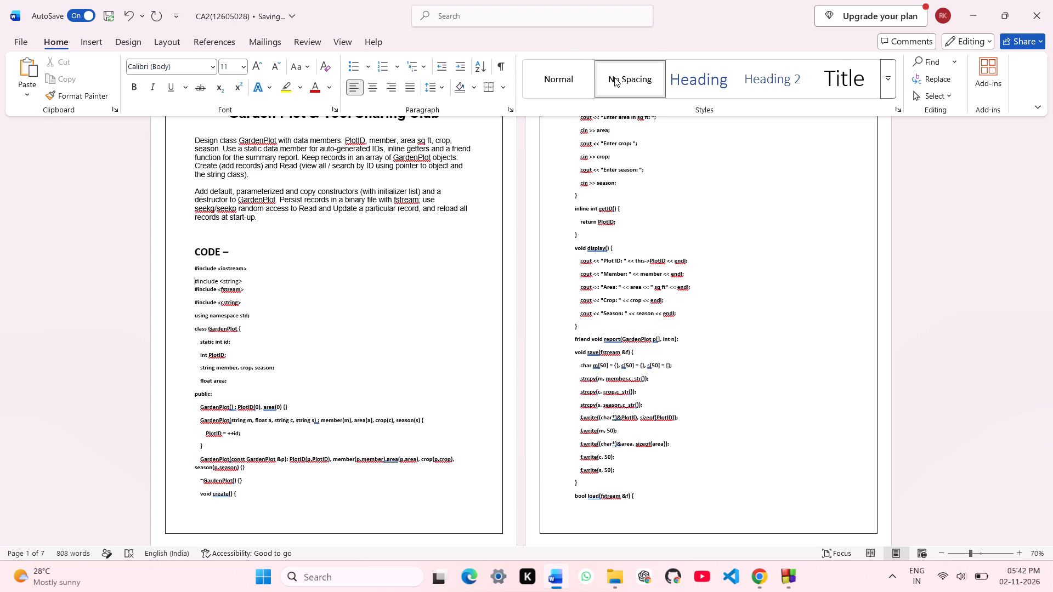
key("BackSpace")
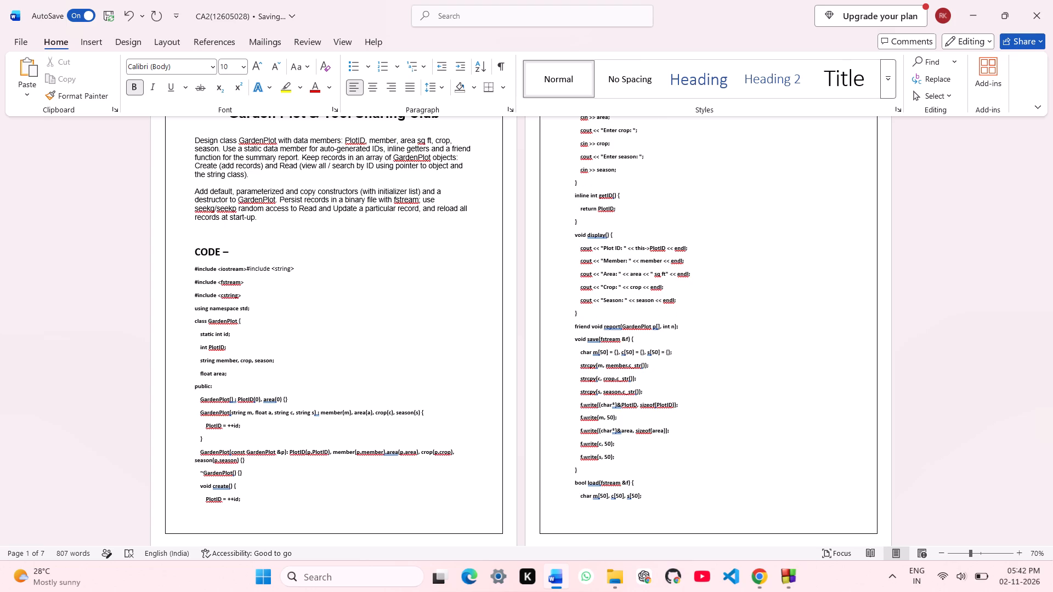
key("Return")
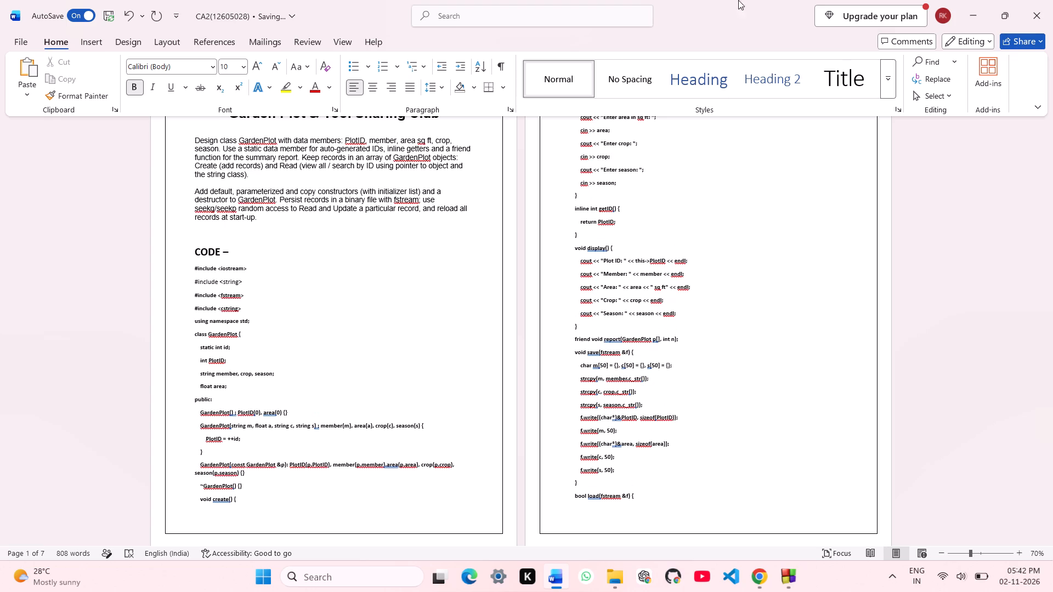
left_click(639, 79)
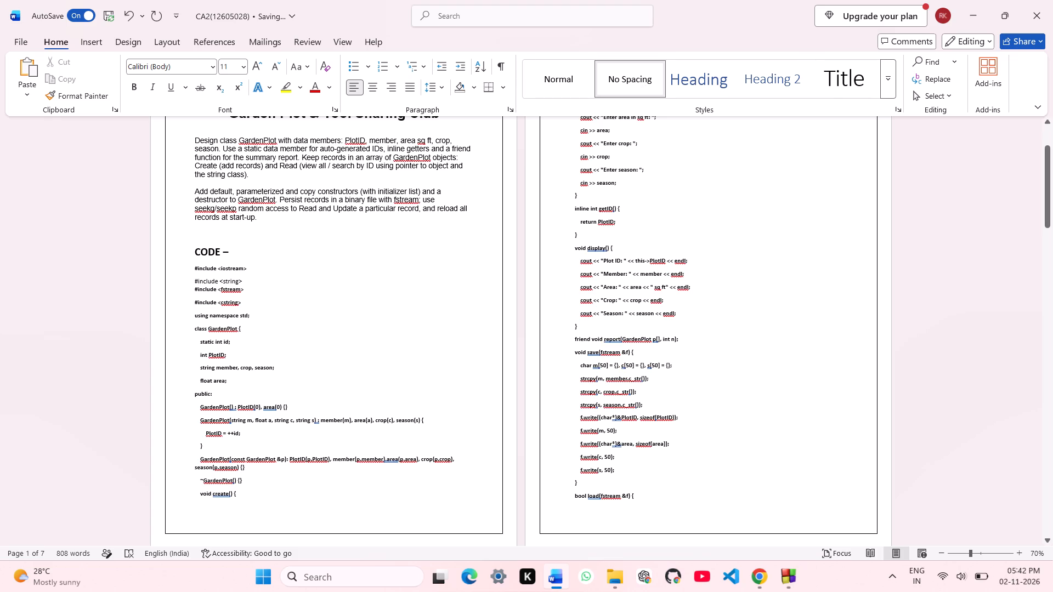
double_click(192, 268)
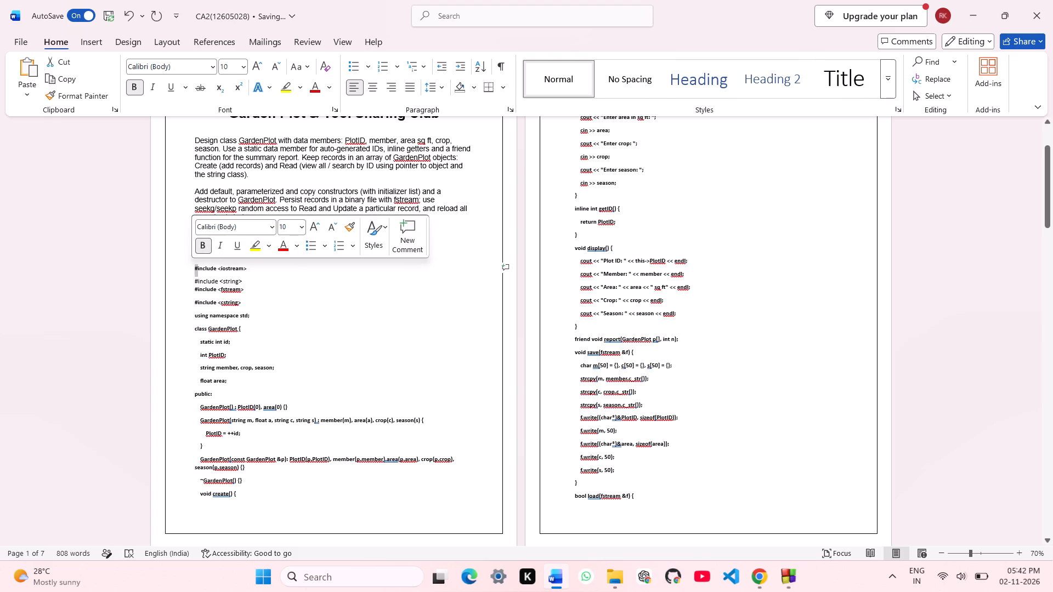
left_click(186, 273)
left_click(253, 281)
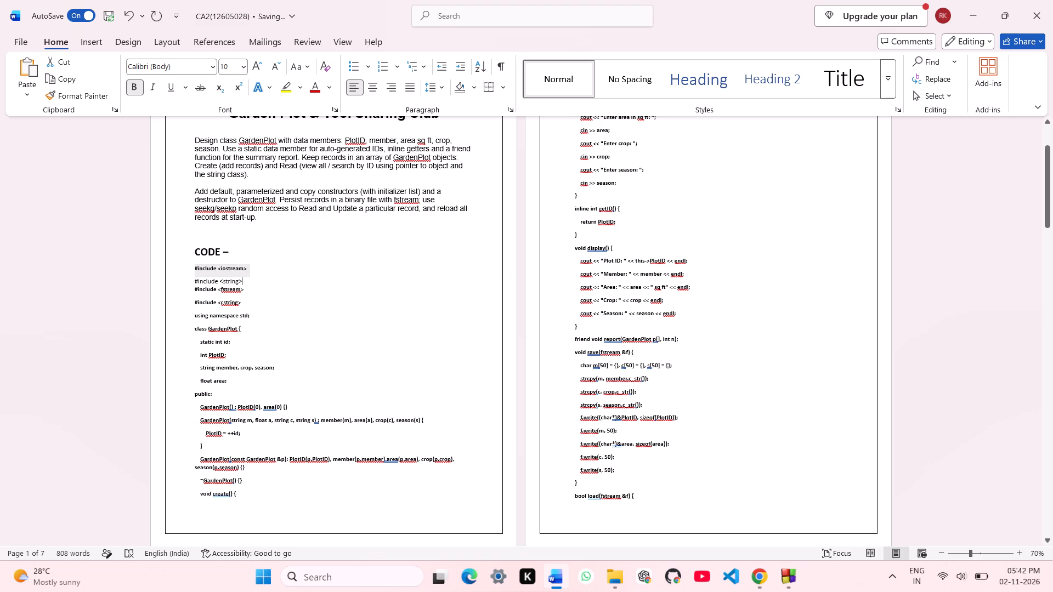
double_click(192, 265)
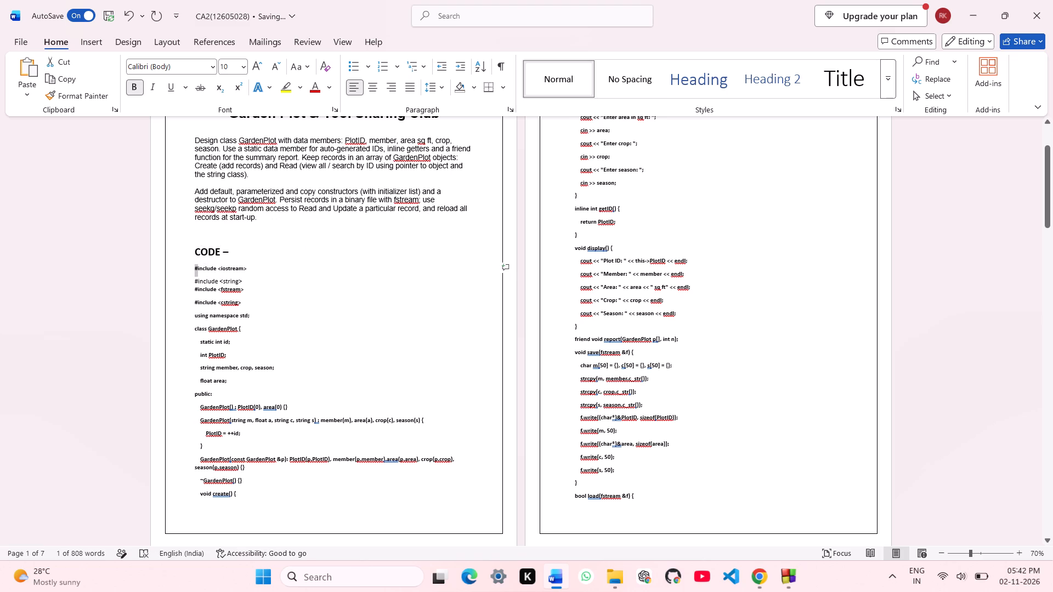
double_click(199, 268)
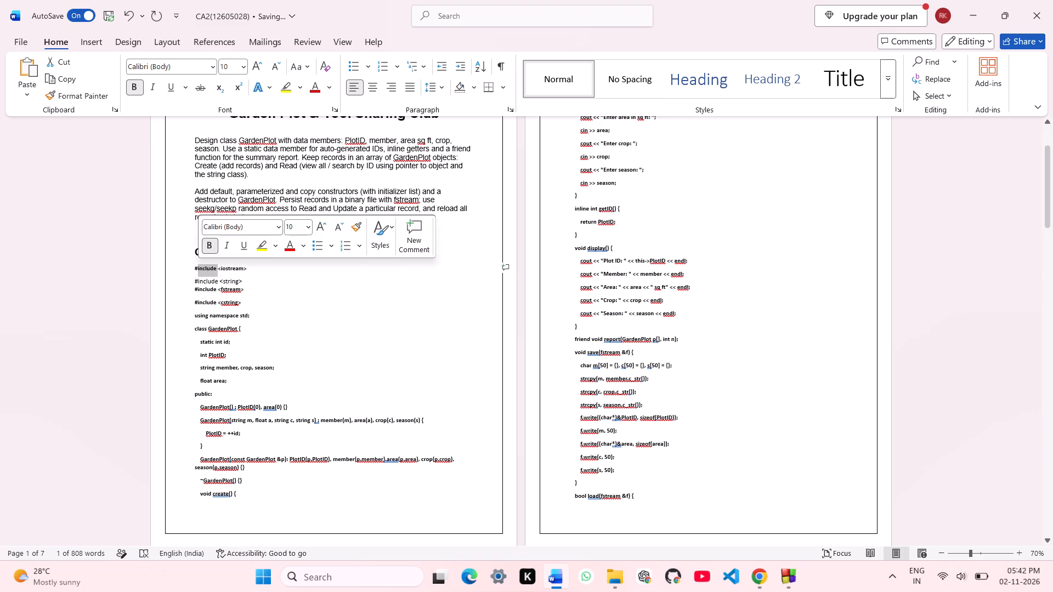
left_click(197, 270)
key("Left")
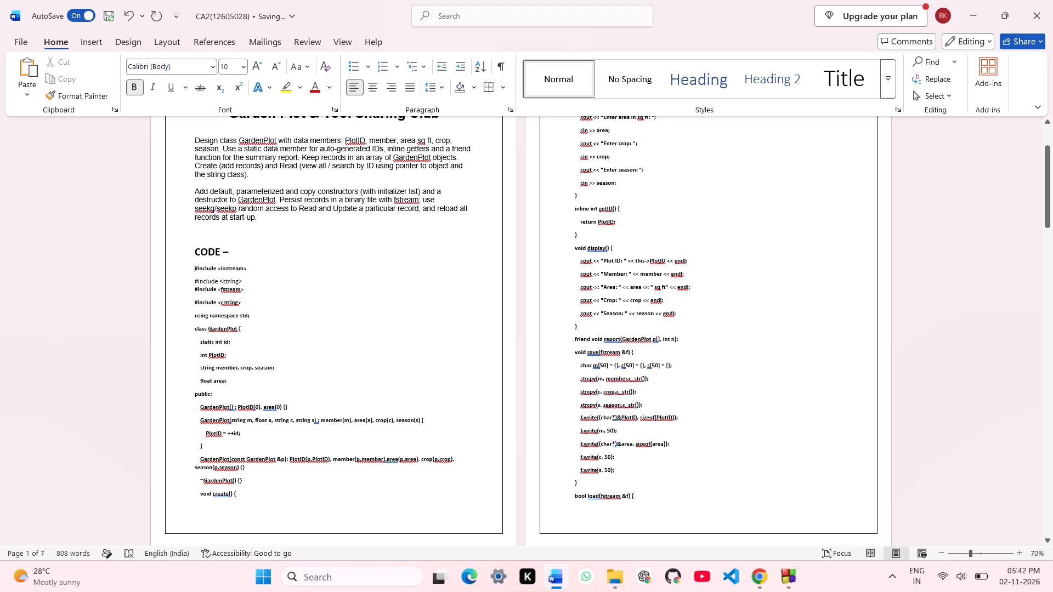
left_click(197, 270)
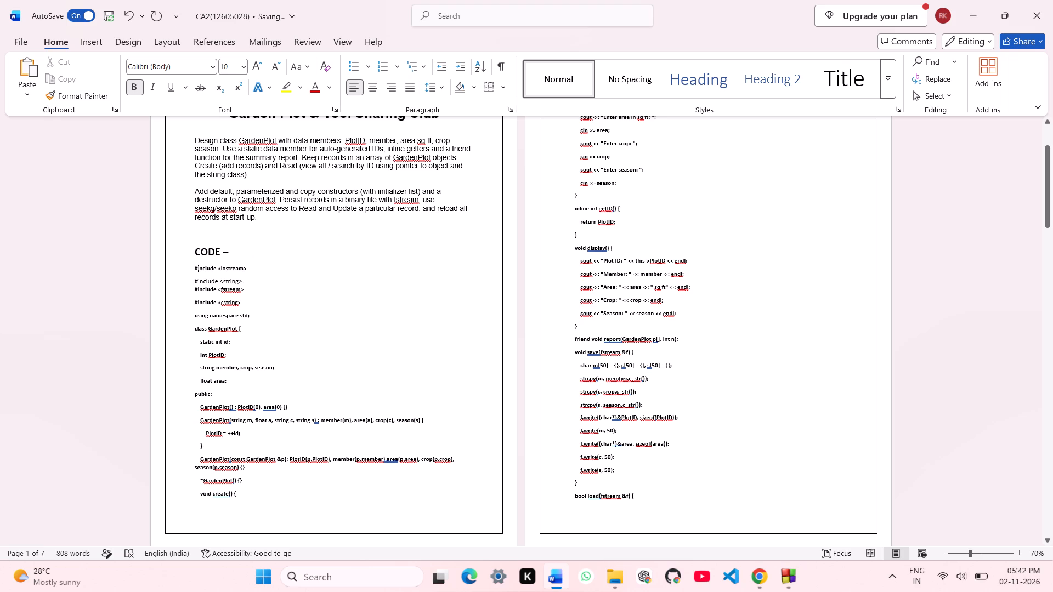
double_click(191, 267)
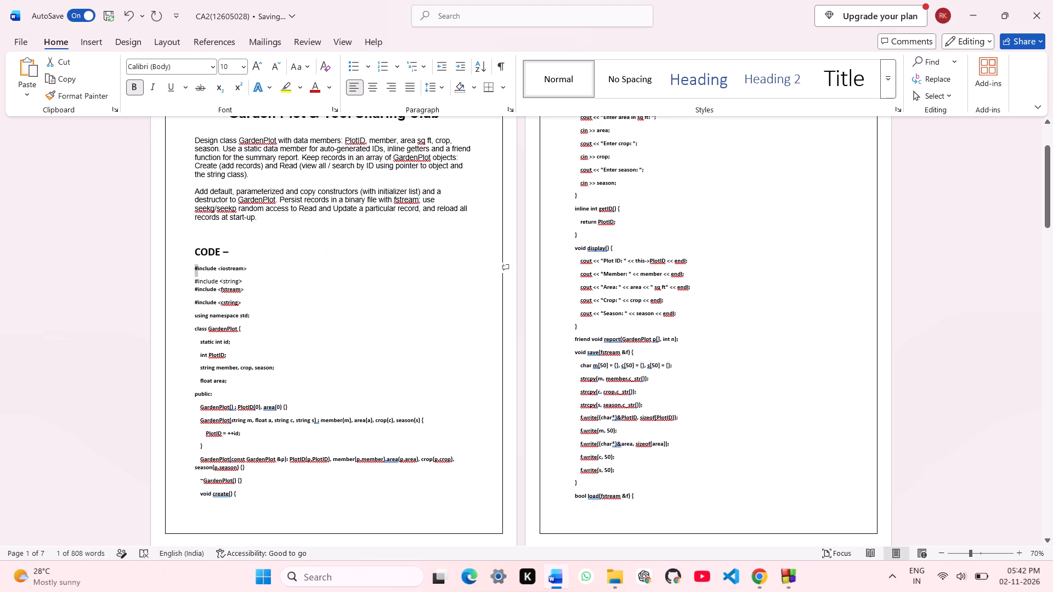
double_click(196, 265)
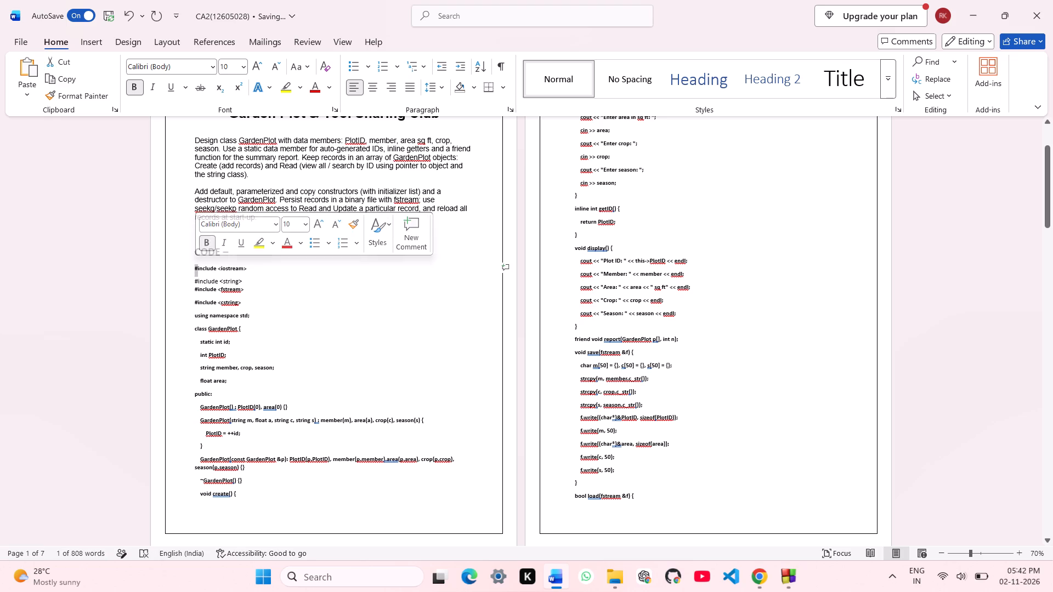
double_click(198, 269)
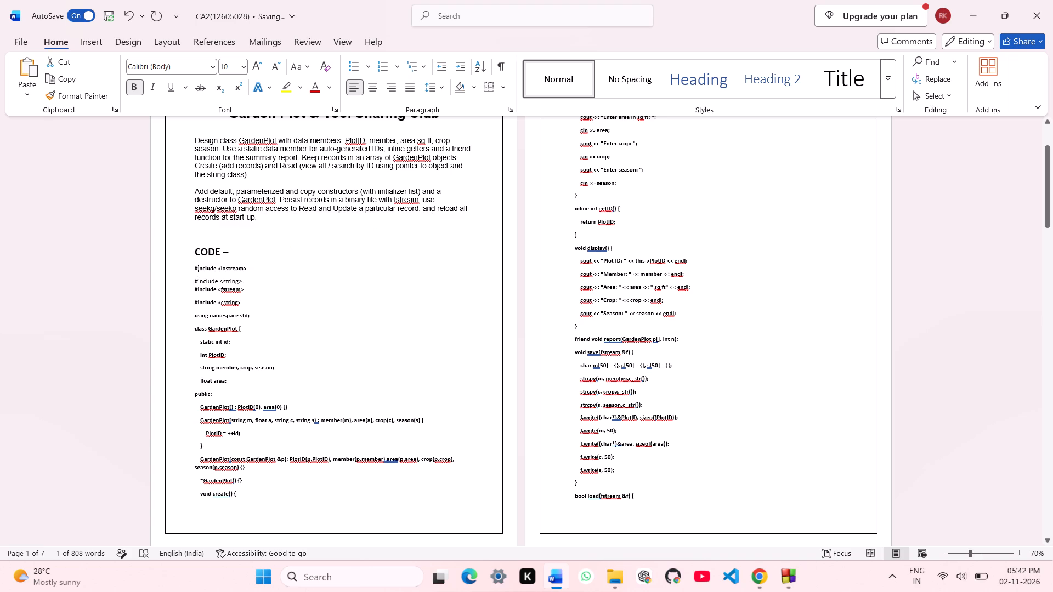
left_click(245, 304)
Apply the No Spacing style to the whole code listing, from the end of the CODE heading through return 0; on the last page.
scroll(360, 365, "down", 1)
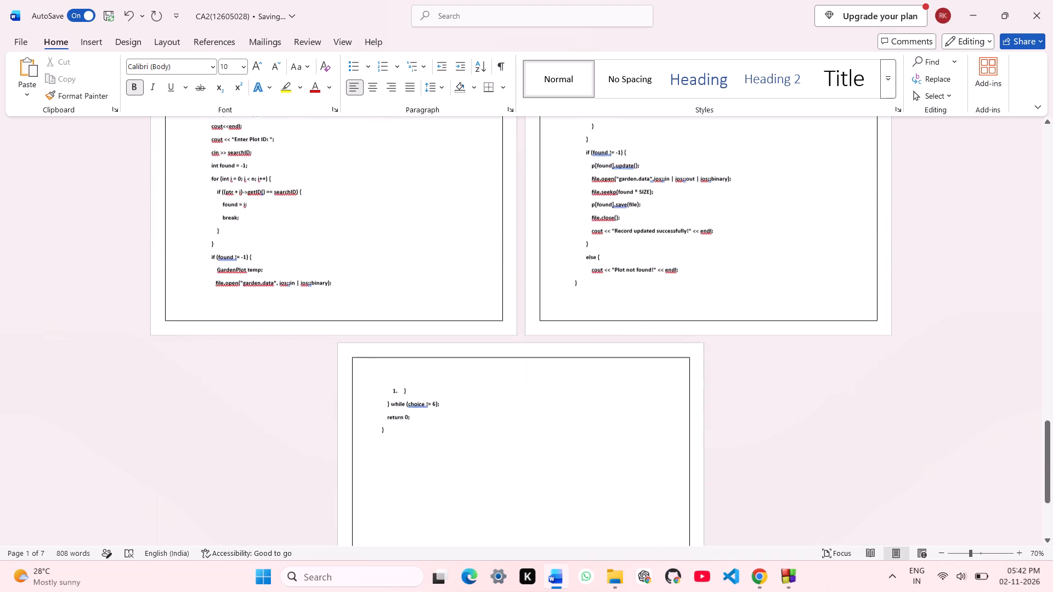
scroll(360, 365, "down", 1)
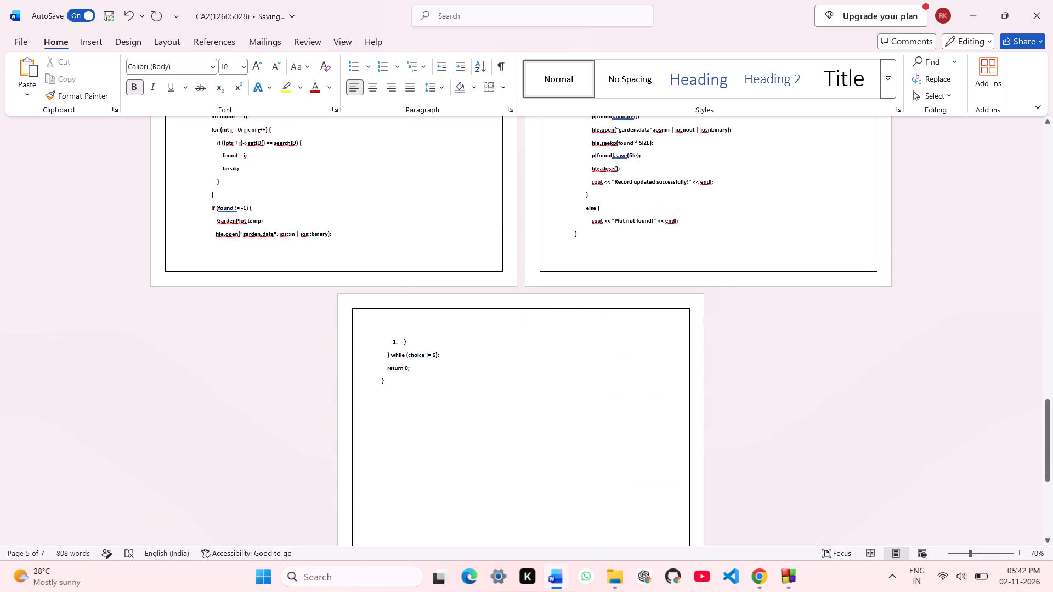
left_click(399, 382)
double_click(390, 385)
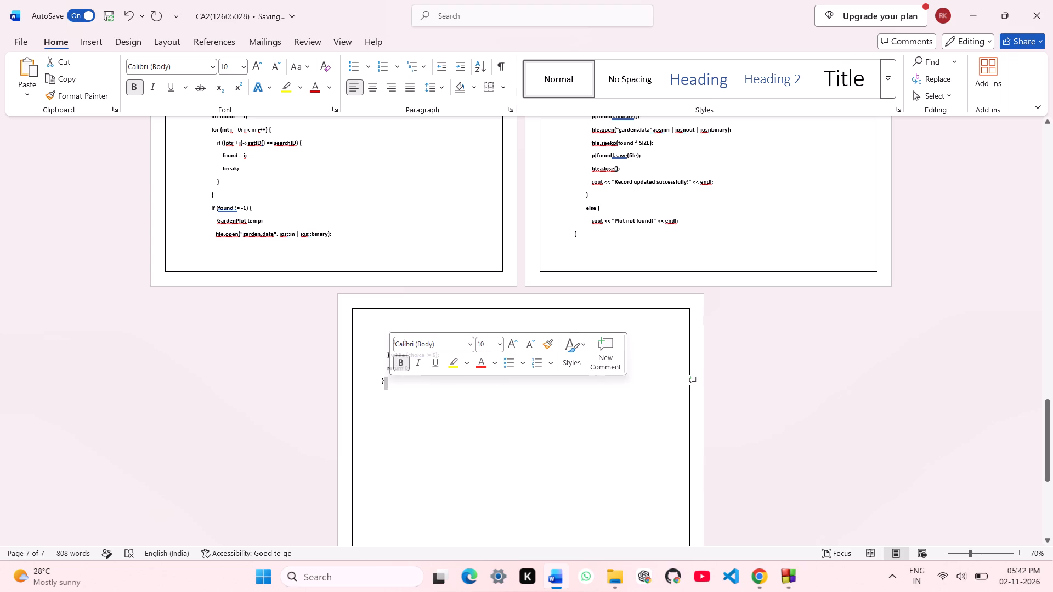
left_click(388, 379)
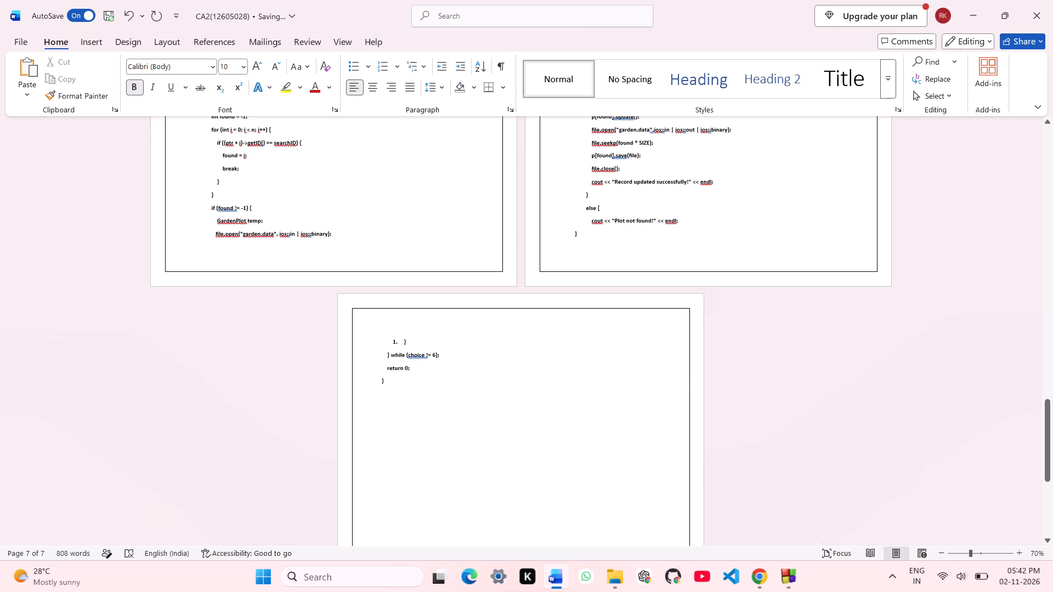
left_click(384, 378)
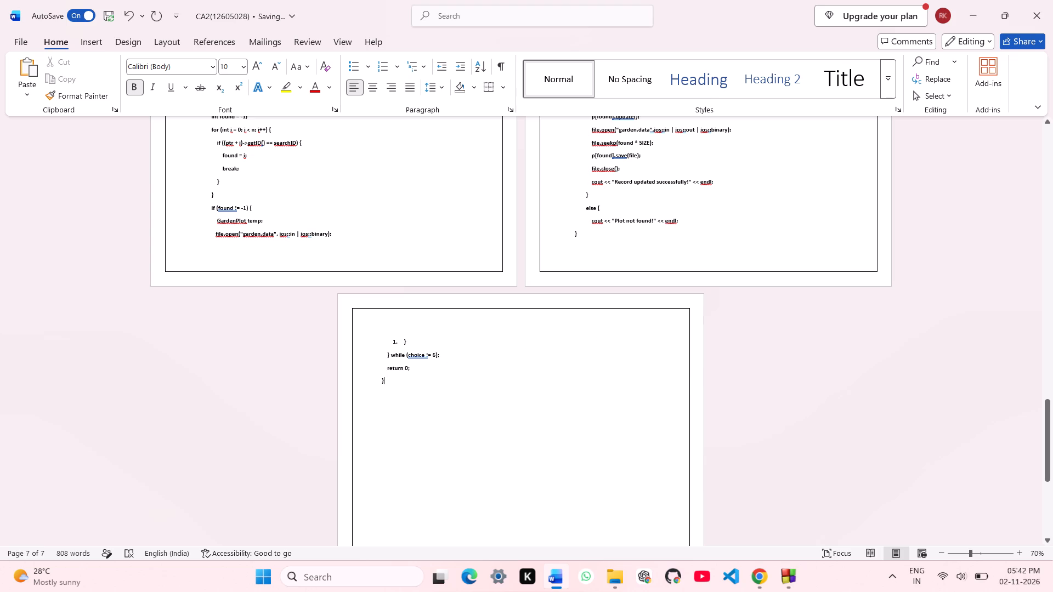
left_click(384, 383)
triple_click(383, 383)
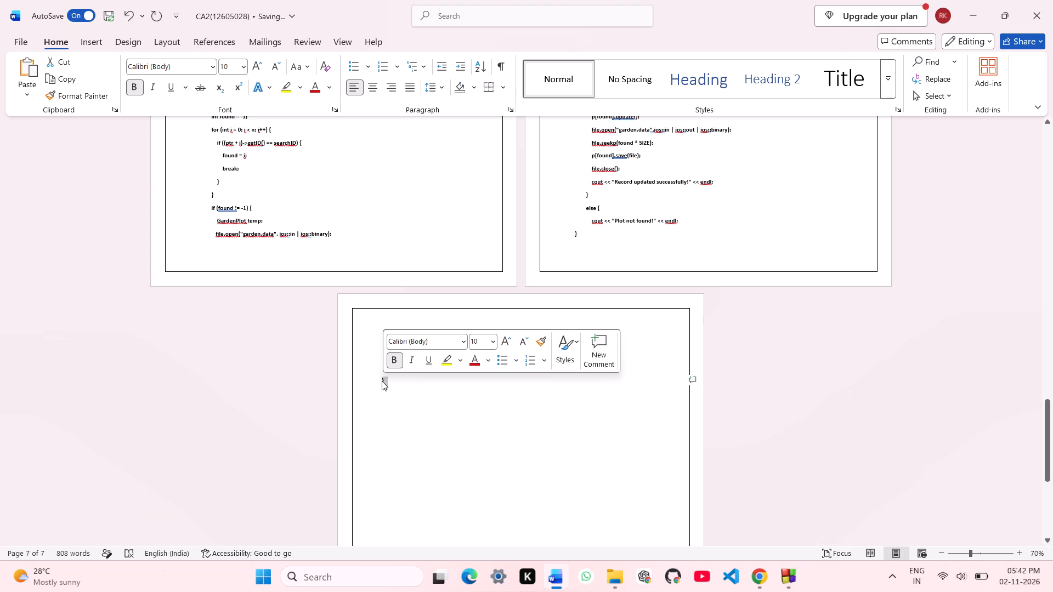
left_click(383, 384)
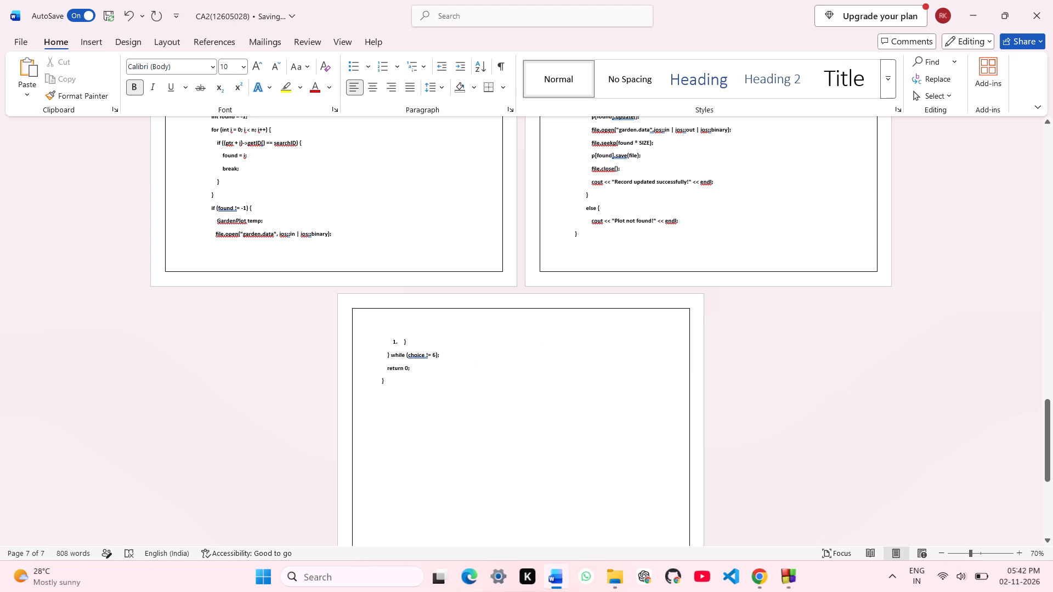
left_click_drag(382, 378, 320, 217)
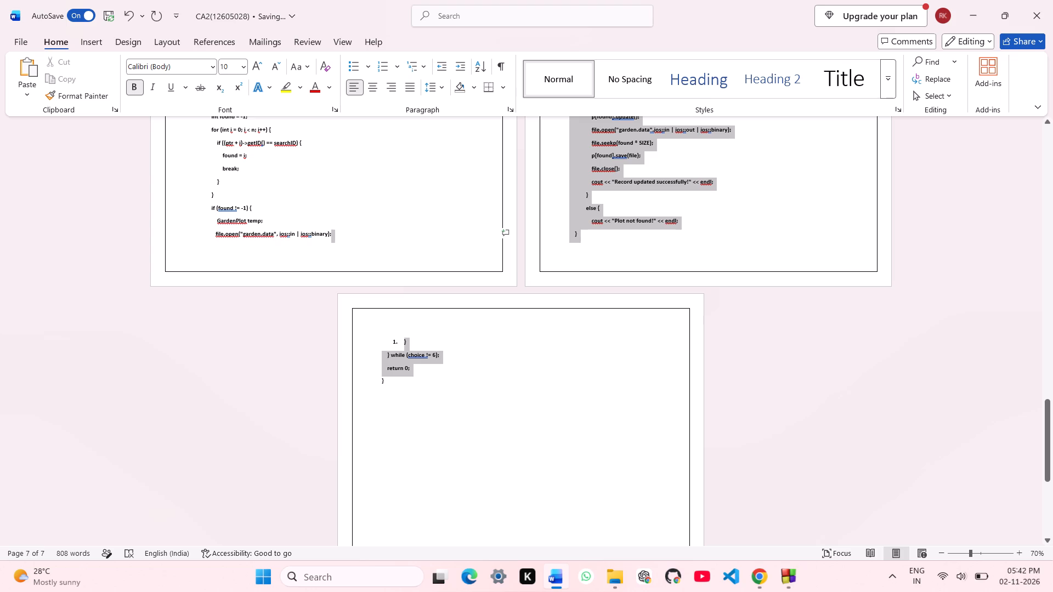
left_click_drag(320, 217, 264, 100)
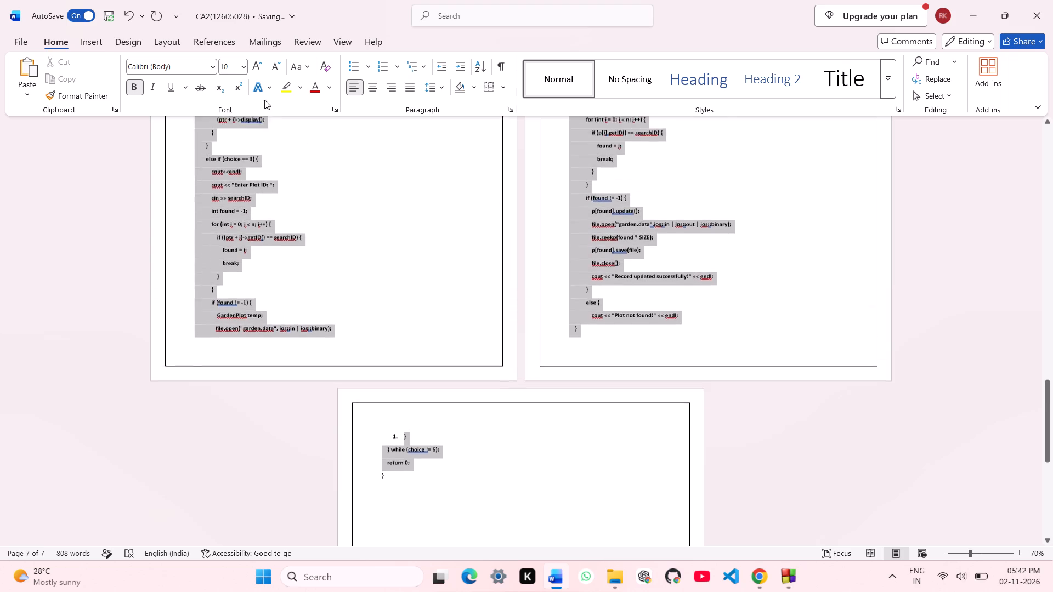
left_click_drag(264, 100, 250, 96)
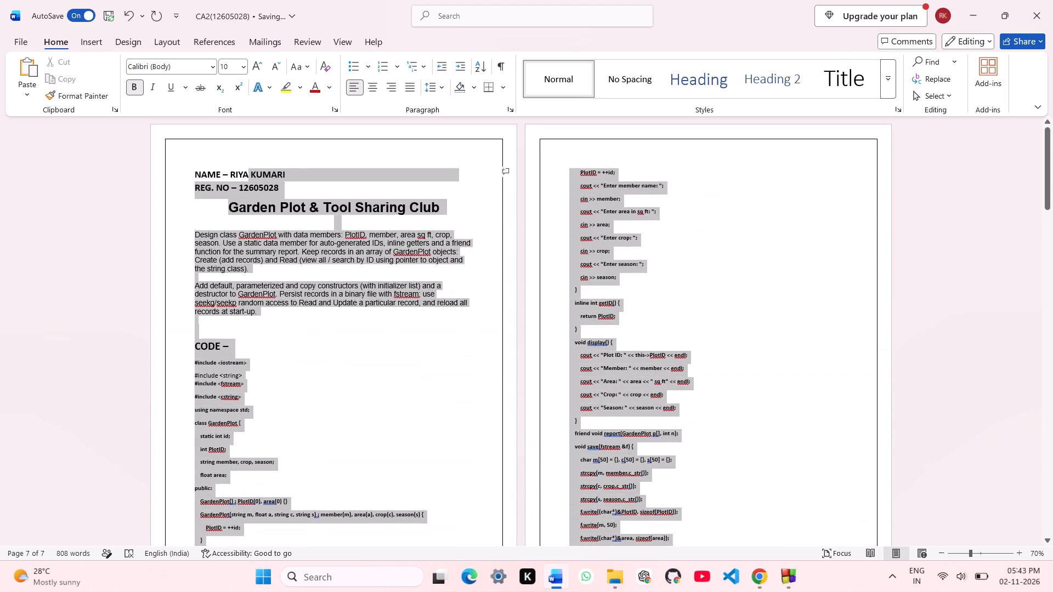
left_click_drag(250, 96, 308, 350)
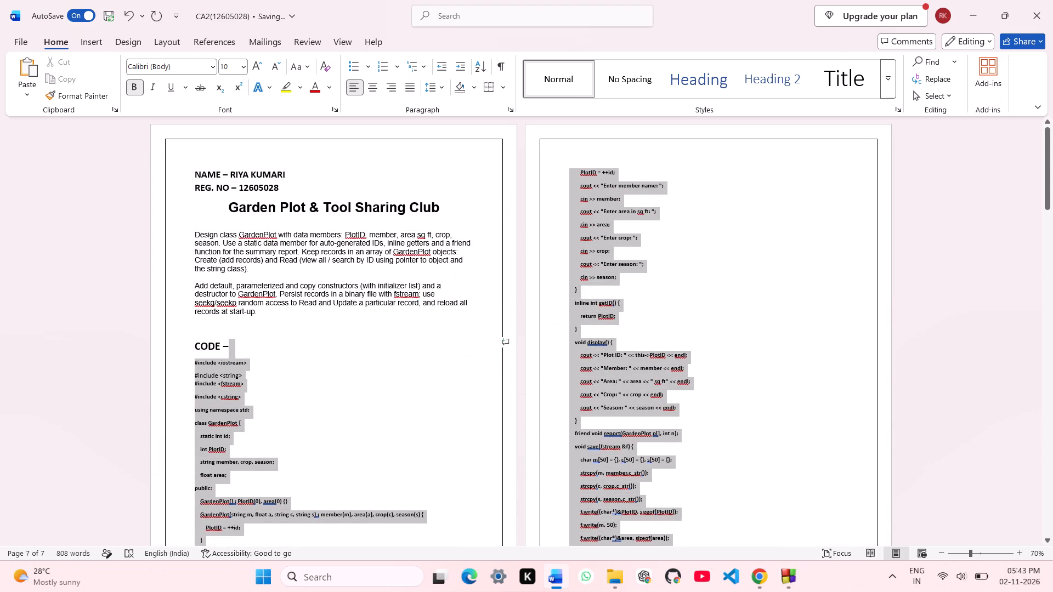
left_click_drag(308, 350, 310, 356)
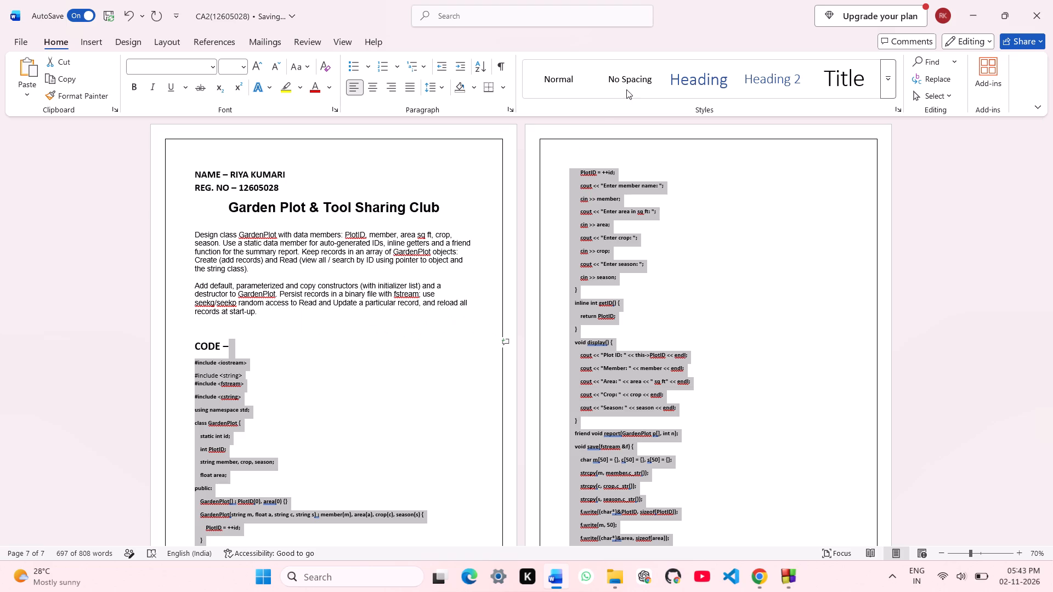
left_click(629, 84)
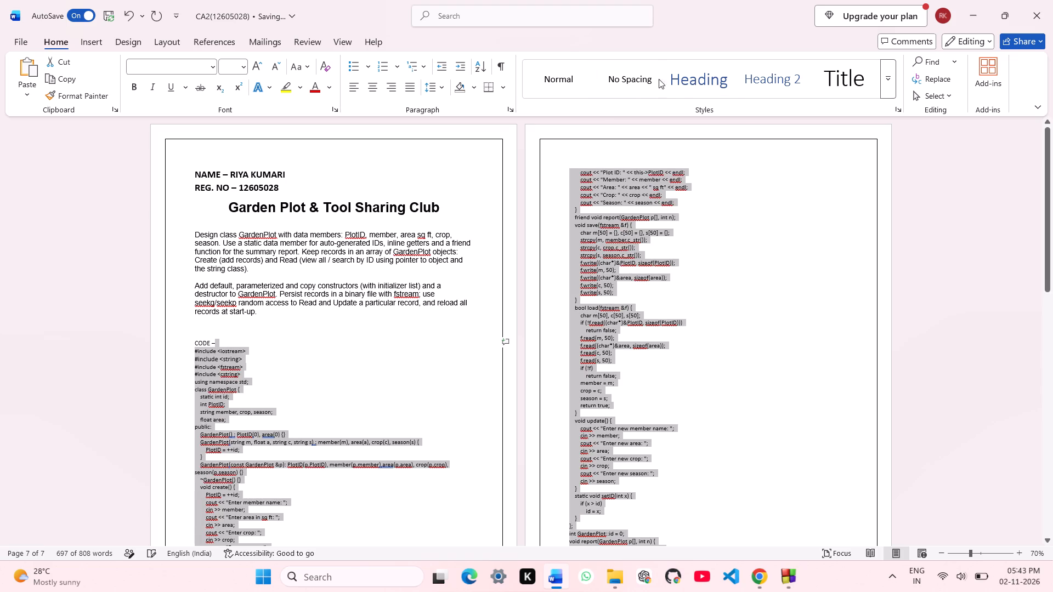
left_click(723, 413)
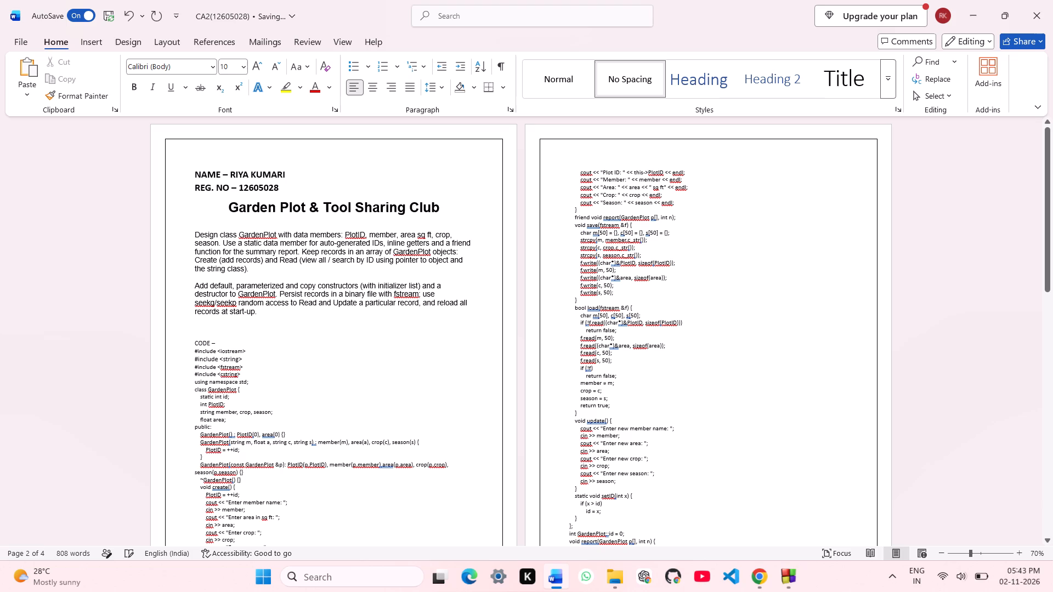
Set the font size of the code to 11, from the #include <iostream> line through the end of the document.
left_click(194, 349)
left_click_drag(196, 350, 296, 427)
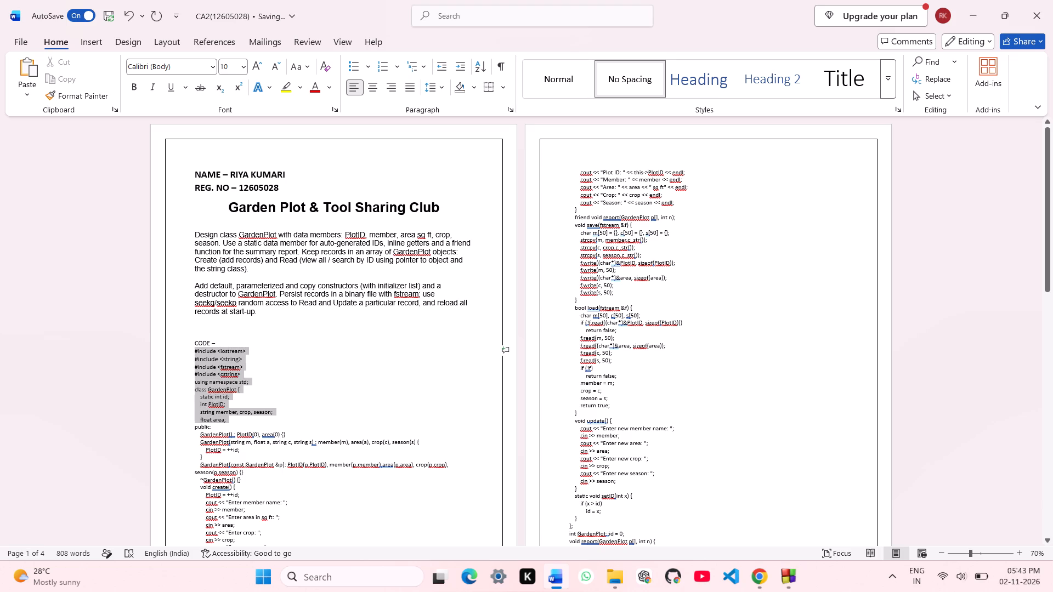
left_click_drag(296, 427, 391, 563)
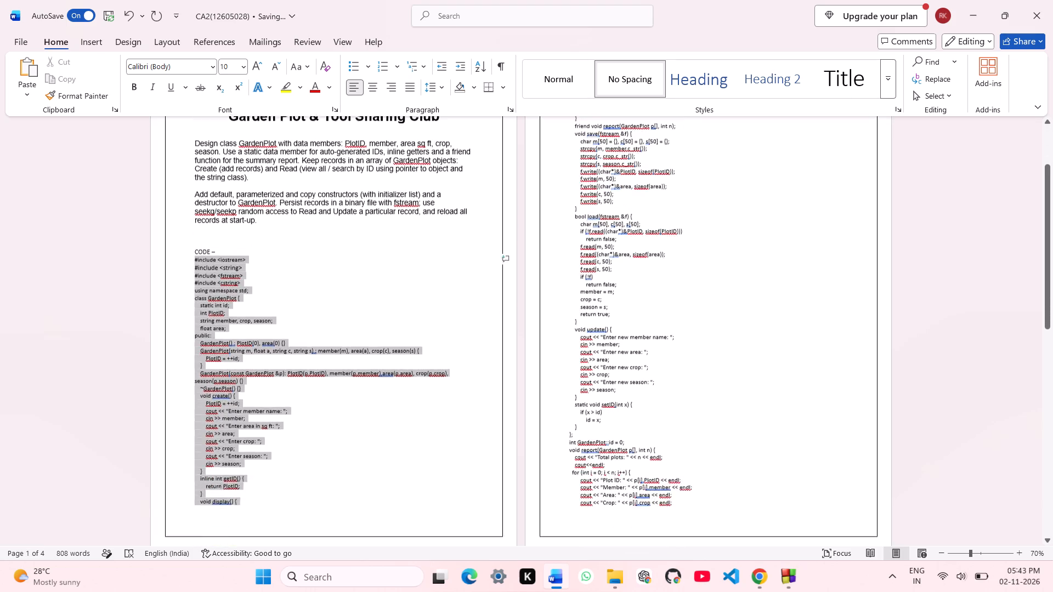
left_click_drag(391, 563, 395, 561)
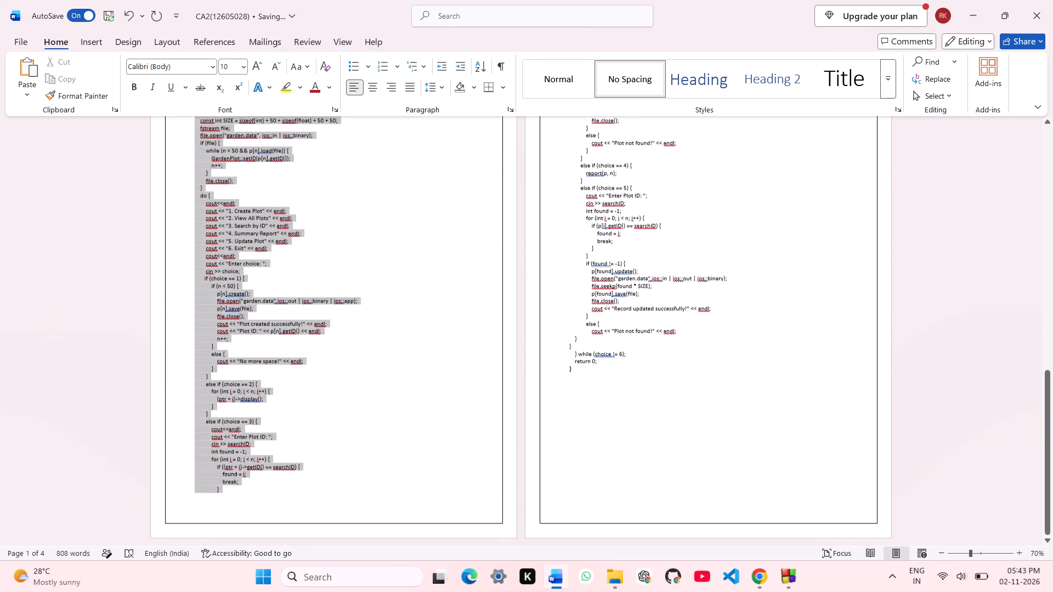
left_click_drag(395, 561, 568, 438)
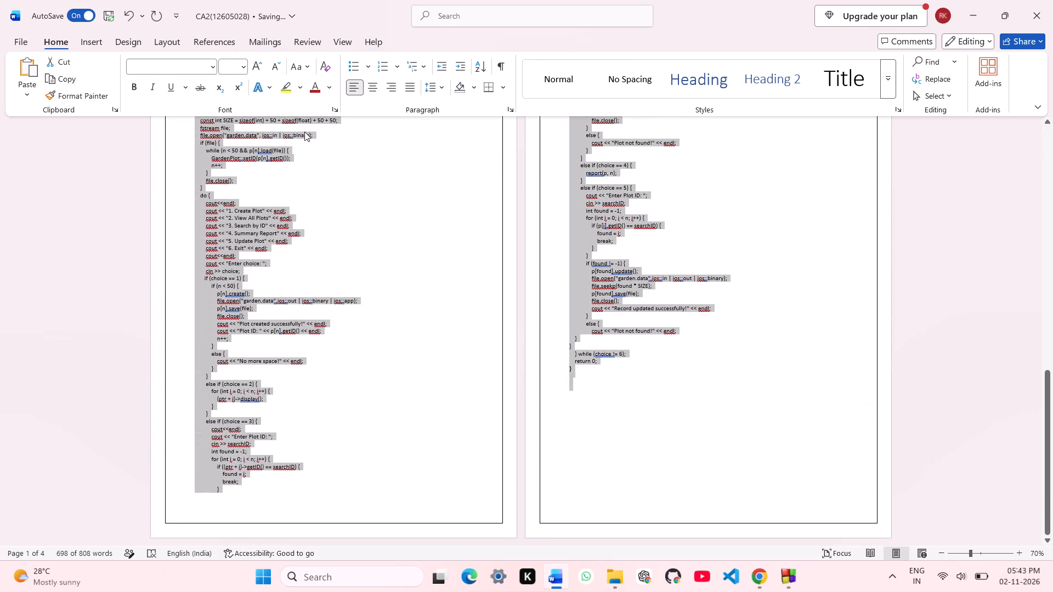
left_click(242, 69)
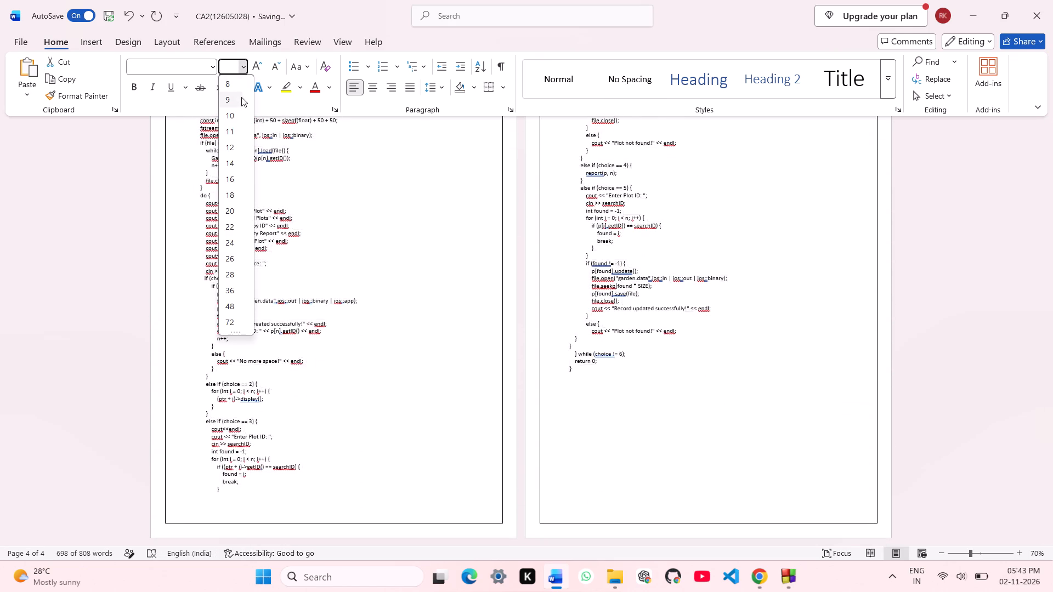
left_click(234, 132)
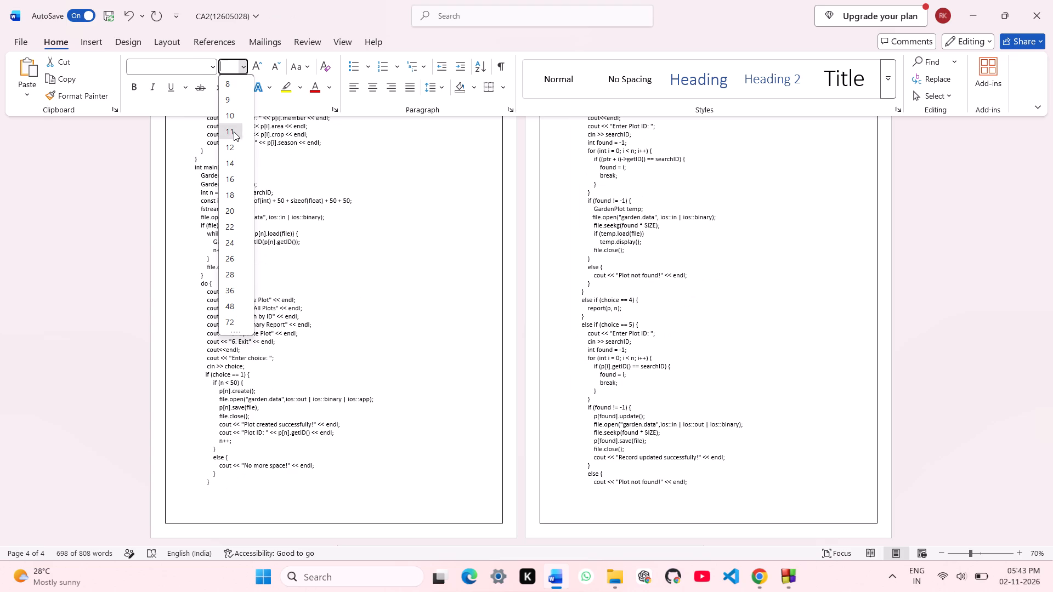
left_click(423, 271)
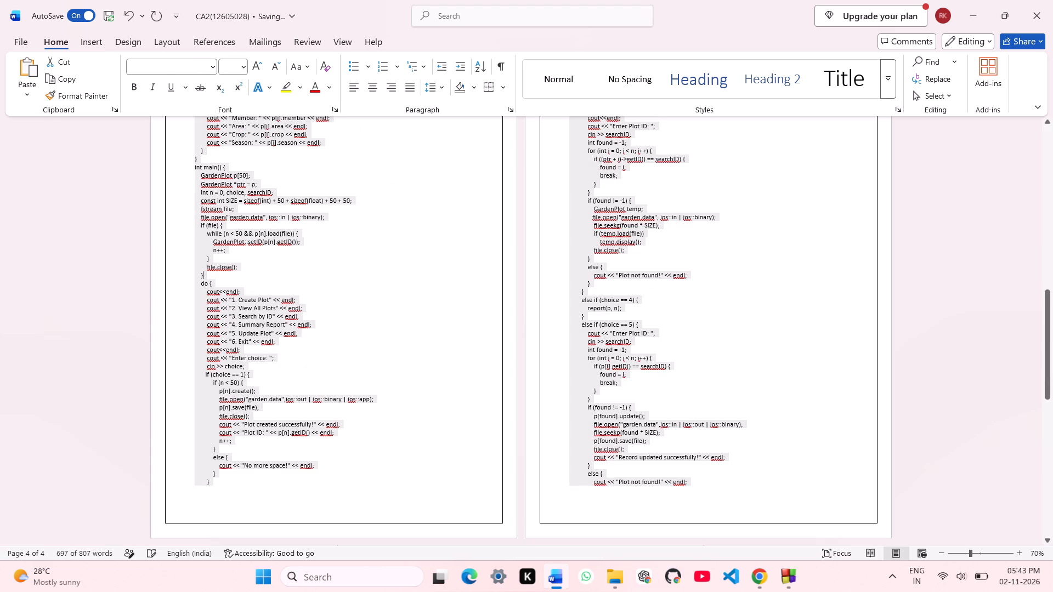
Insert a blank line after using namespace std;, after the CODE heading, and after the float area; member.
scroll(451, 334, "down", 7, "ctrl")
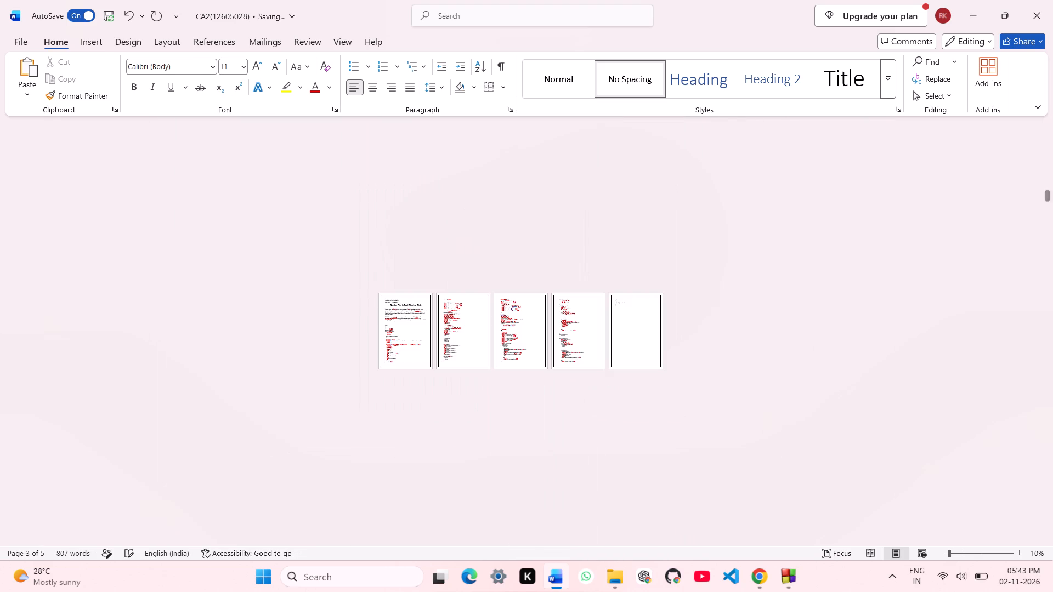
scroll(481, 356, "up", 5, "ctrl")
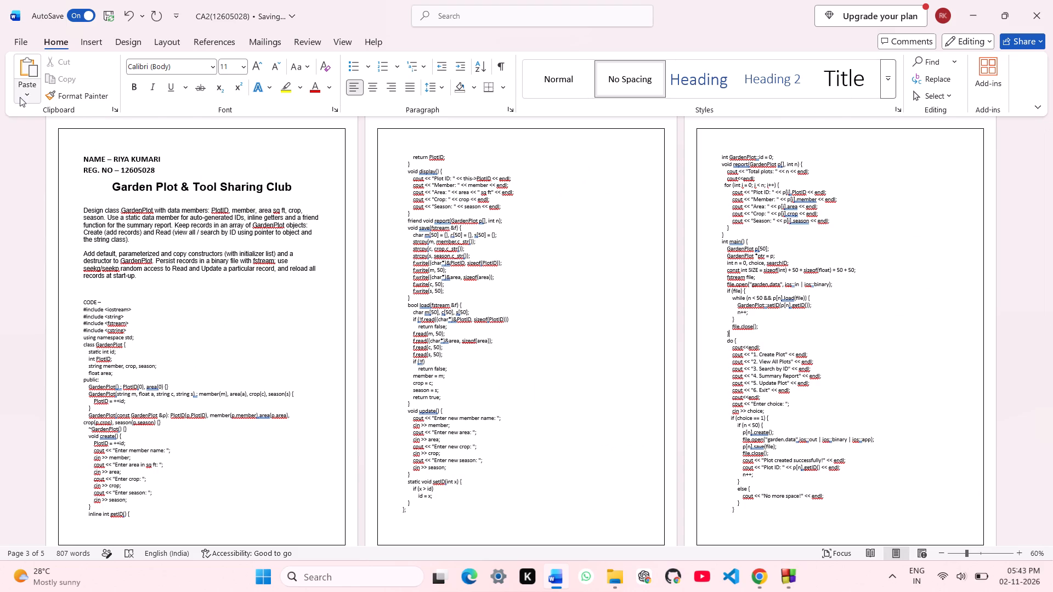
left_click(137, 333)
left_click(137, 340)
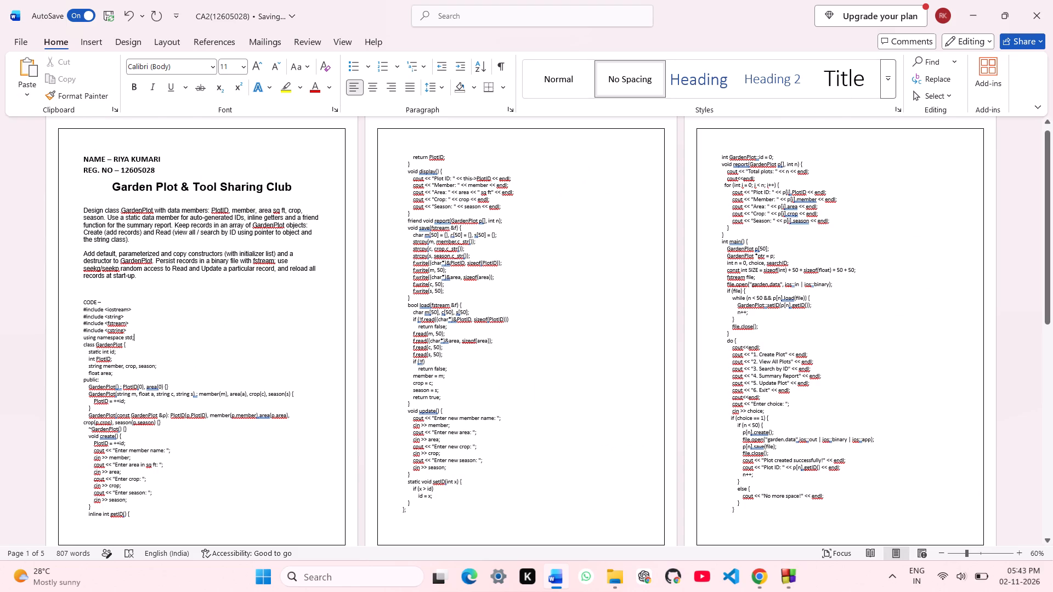
key("Return")
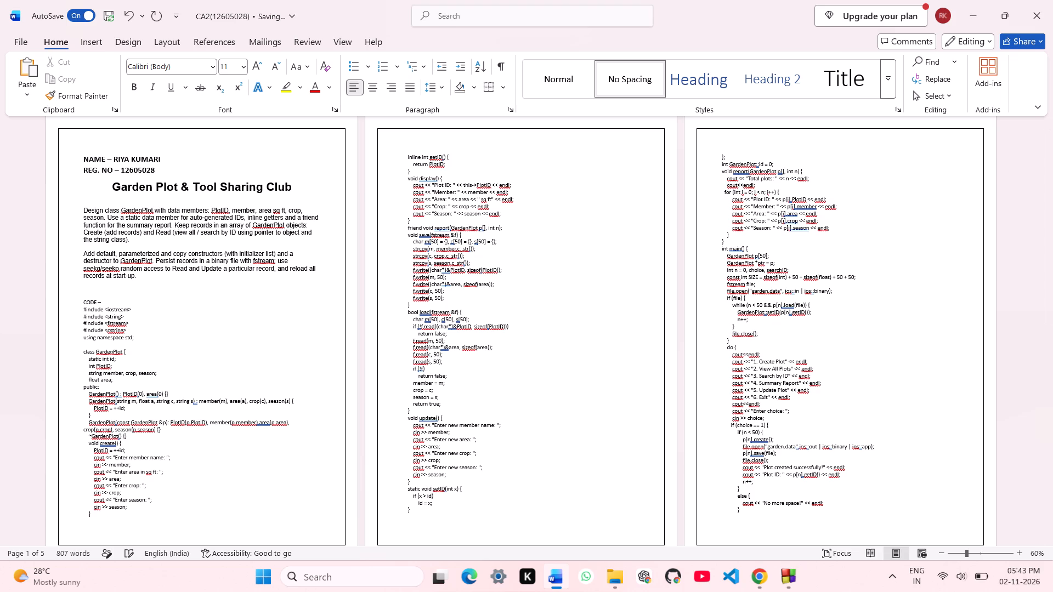
scroll(137, 340, "up", 7, "ctrl")
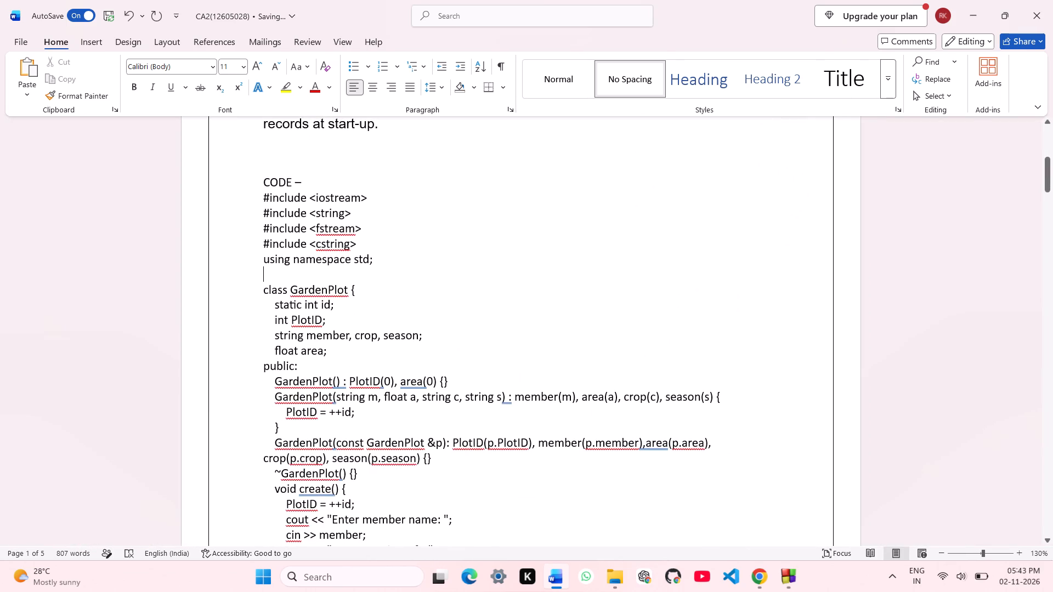
left_click(313, 174)
left_click(313, 183)
key("Return")
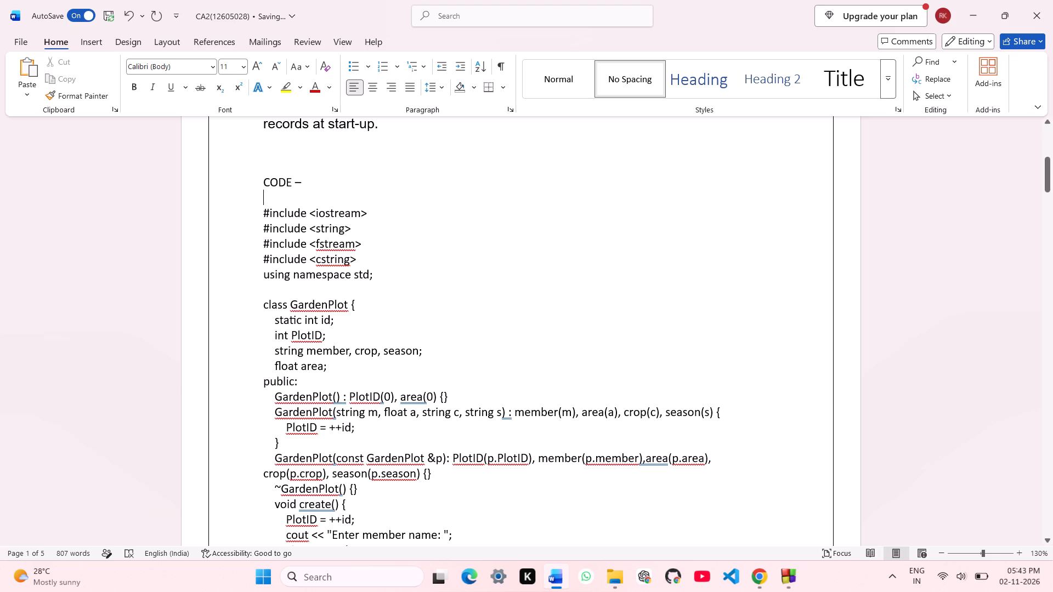
left_click(338, 367)
key("Return")
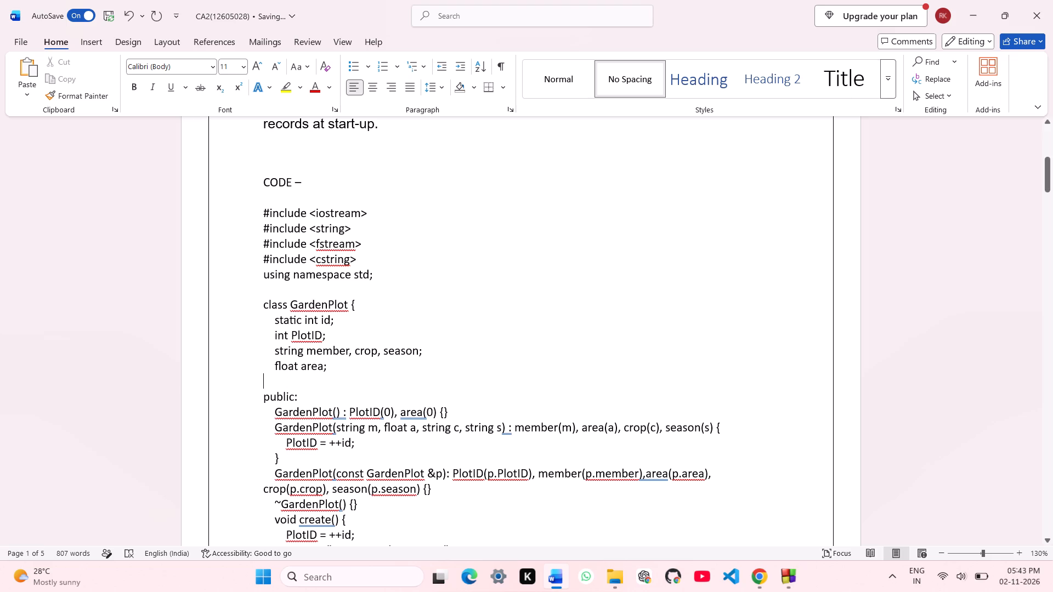
Insert a blank line before and after the ~GardenPlot() {} destructor line.
scroll(327, 390, "down", 1)
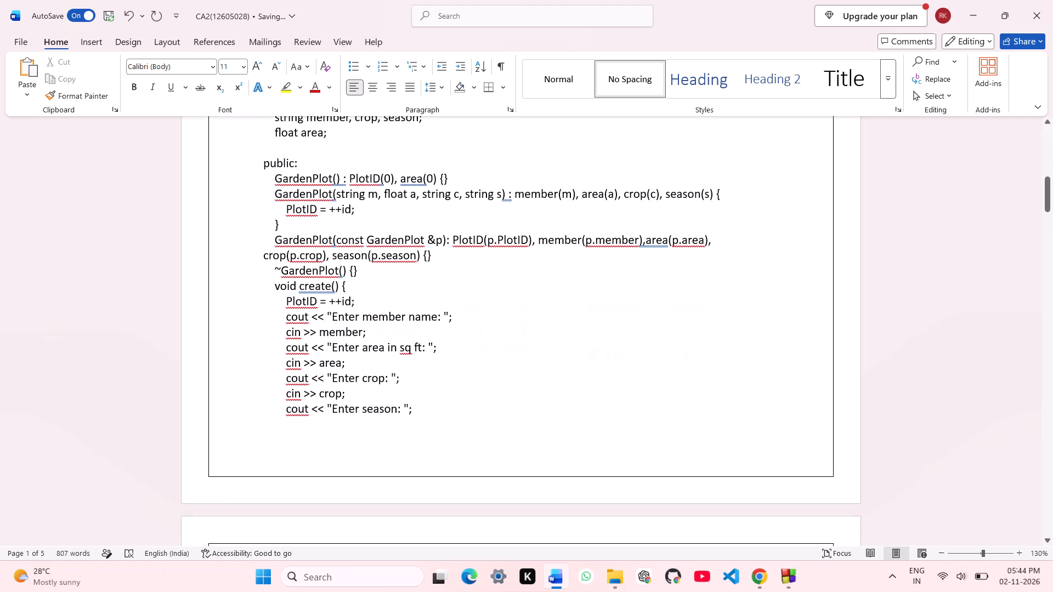
scroll(327, 390, "down", 1)
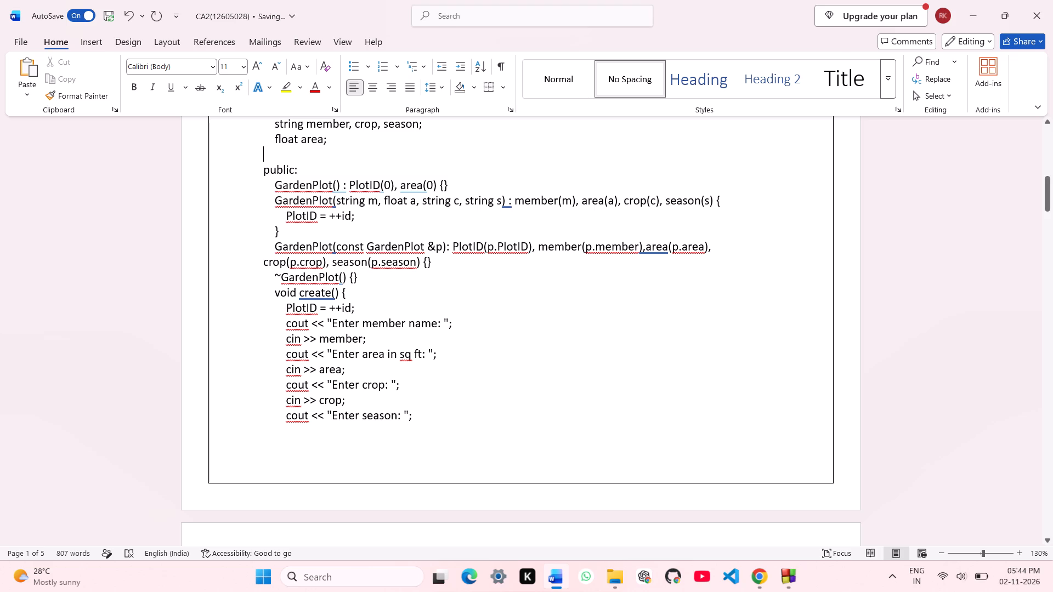
left_click(444, 259)
key("Return")
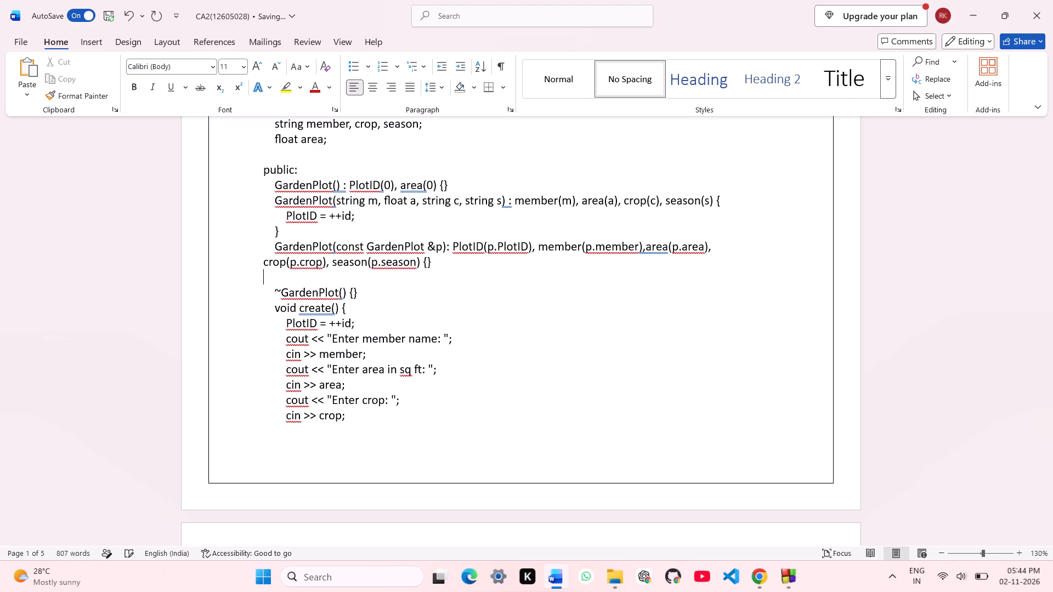
left_click(407, 292)
key("Return")
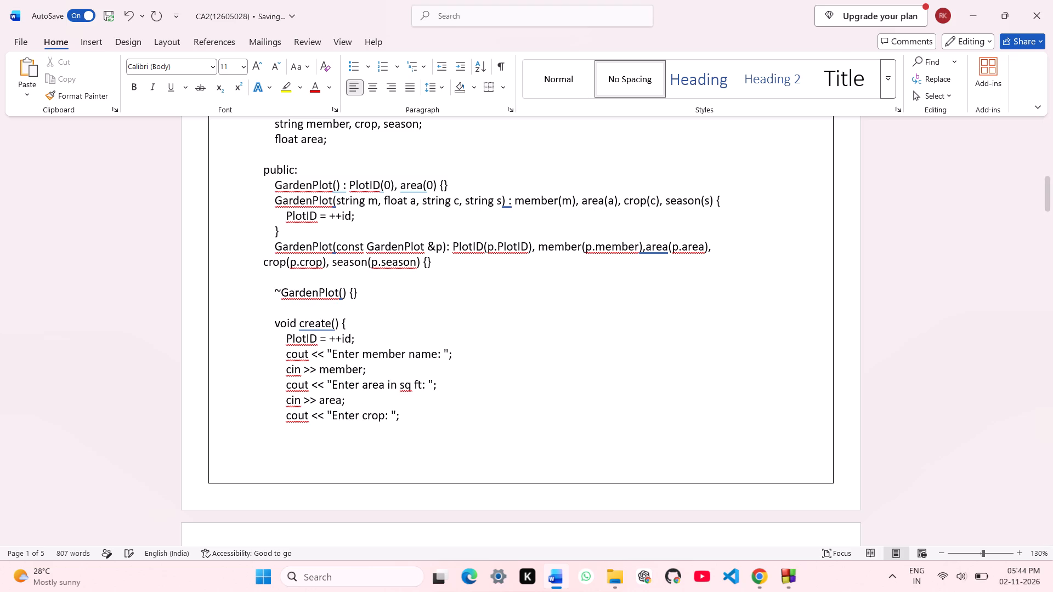
Insert a blank line after the create(), getID() and display() functions and after the friend void report declaration.
scroll(377, 322, "down", 1)
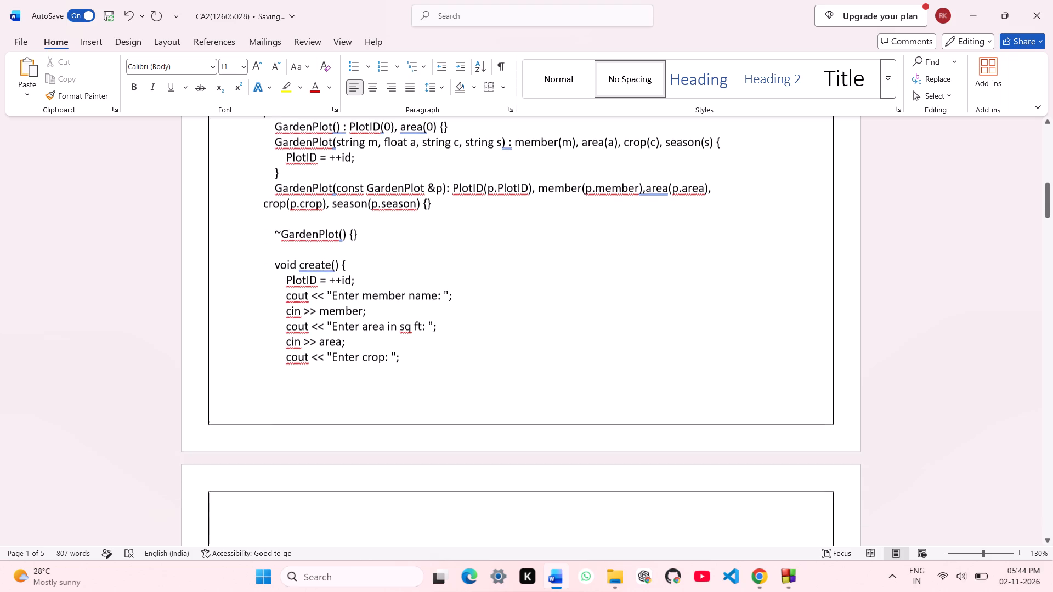
scroll(377, 322, "down", 1)
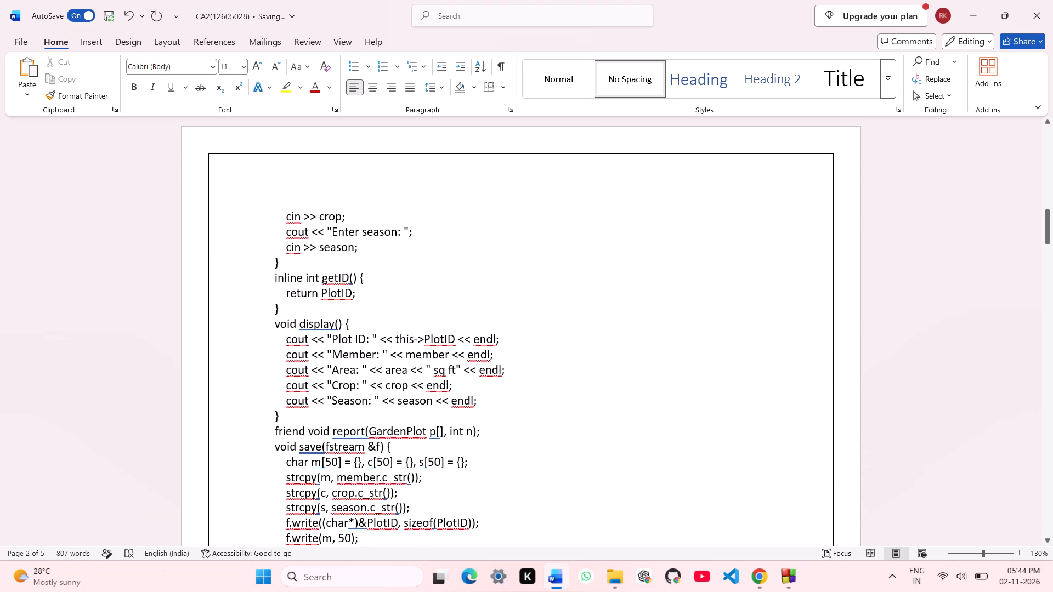
left_click(312, 261)
key("Return")
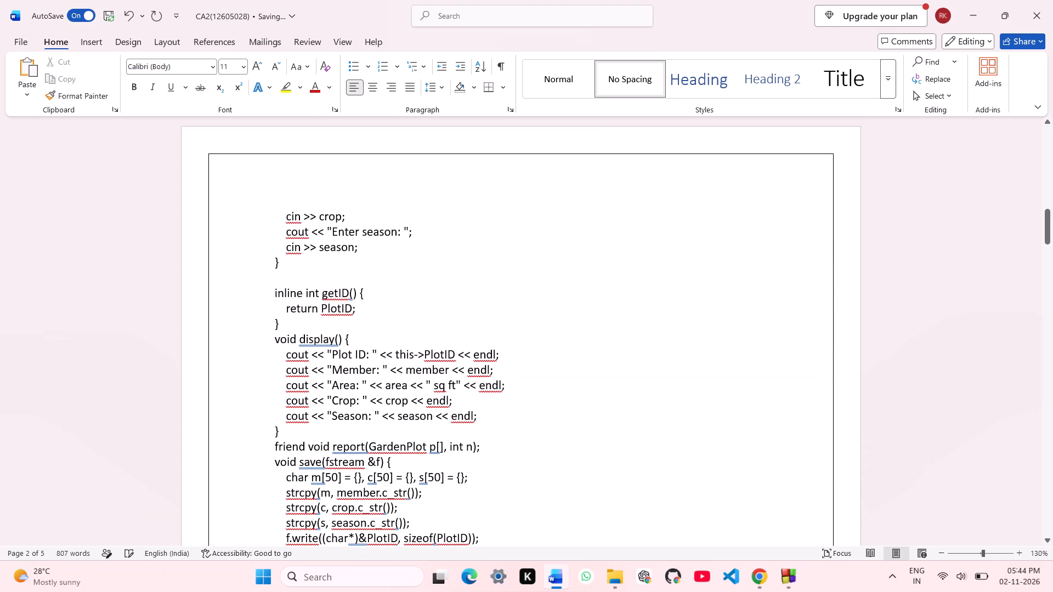
left_click(296, 330)
key("Return")
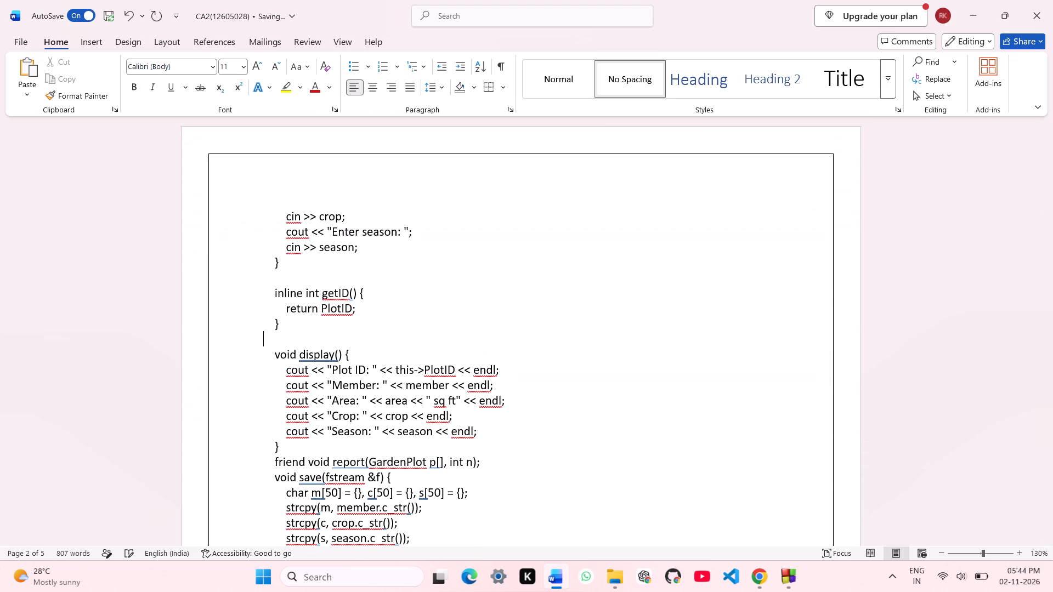
left_click(294, 452)
key("Return")
scroll(294, 452, "down", 1)
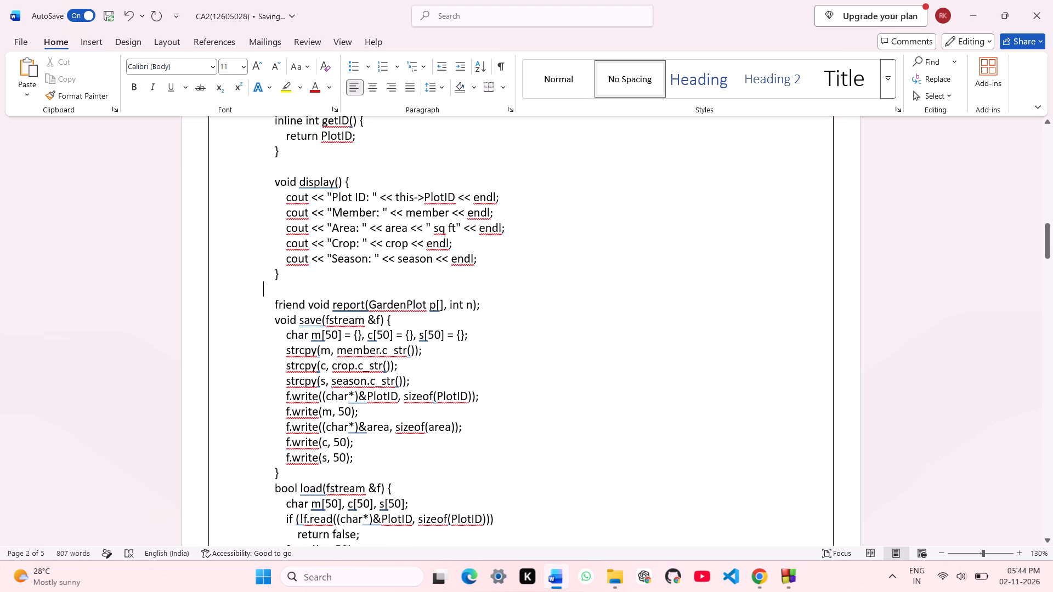
left_click(488, 310)
key("Return")
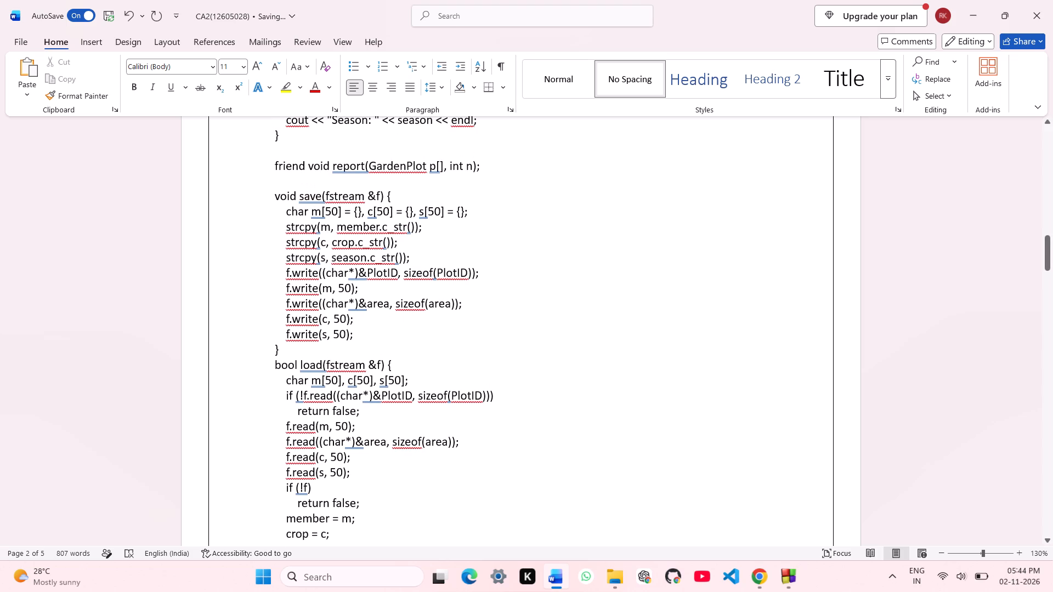
Delete all the GardenPlot code below the CODE heading, through the final closing brace of the document.
scroll(390, 412, "down", 4)
scroll(412, 367, "up", 1)
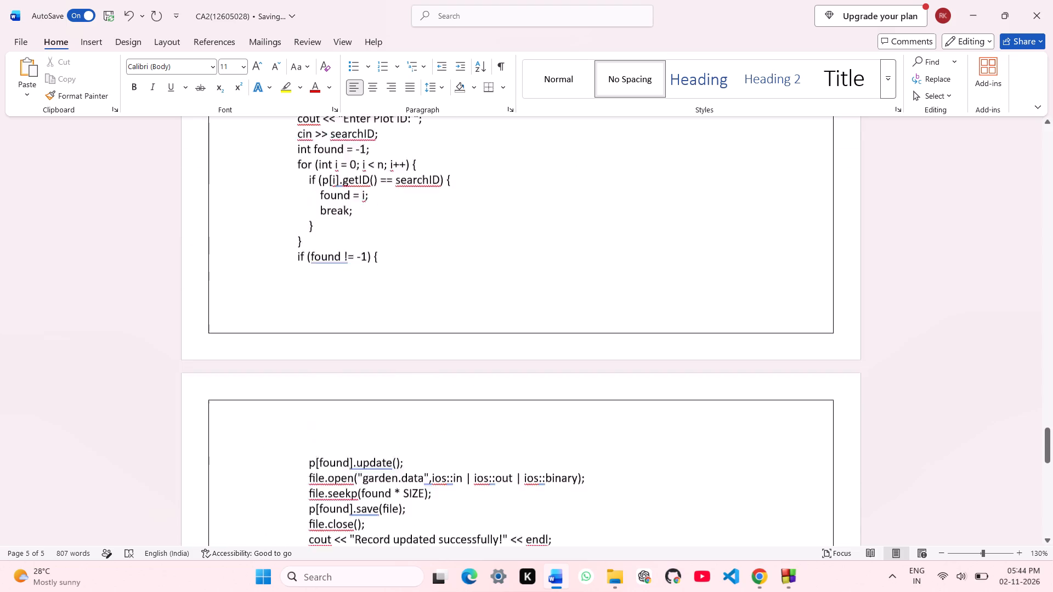
scroll(412, 367, "up", 1)
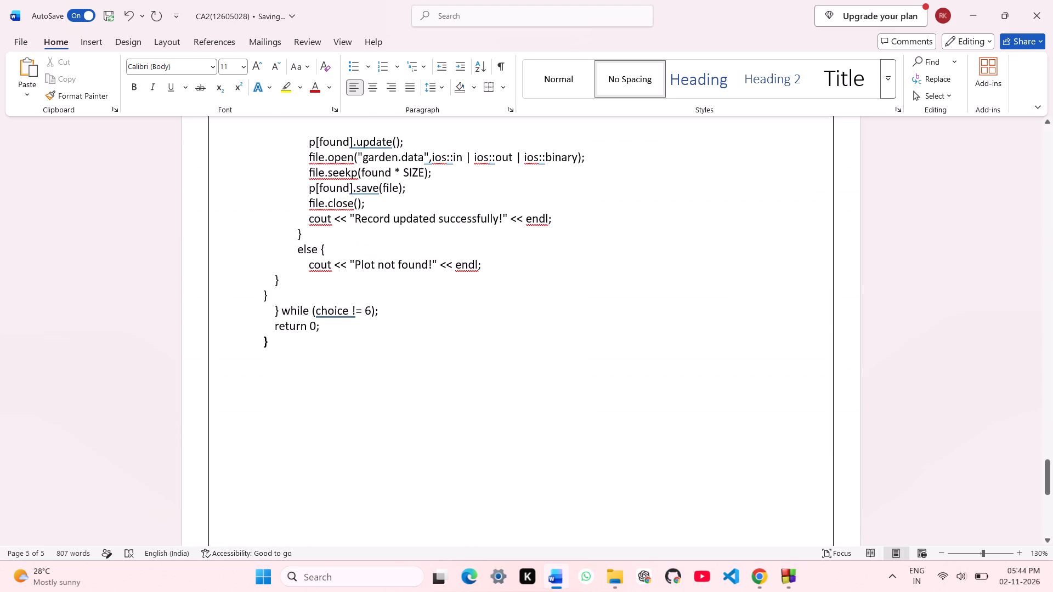
left_click(271, 342)
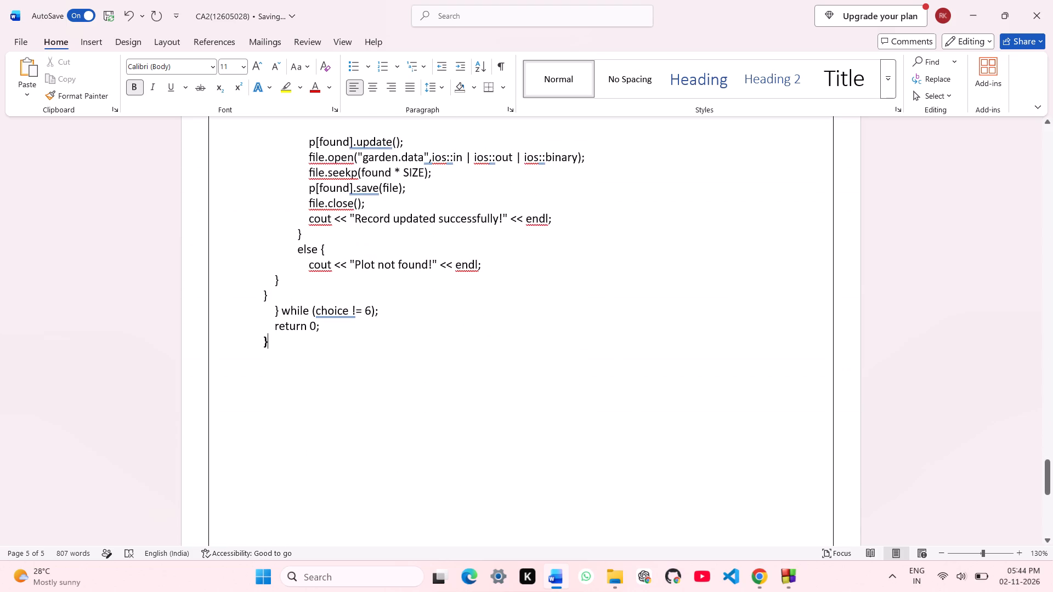
double_click(267, 349)
left_click_drag(267, 349, 255, 282)
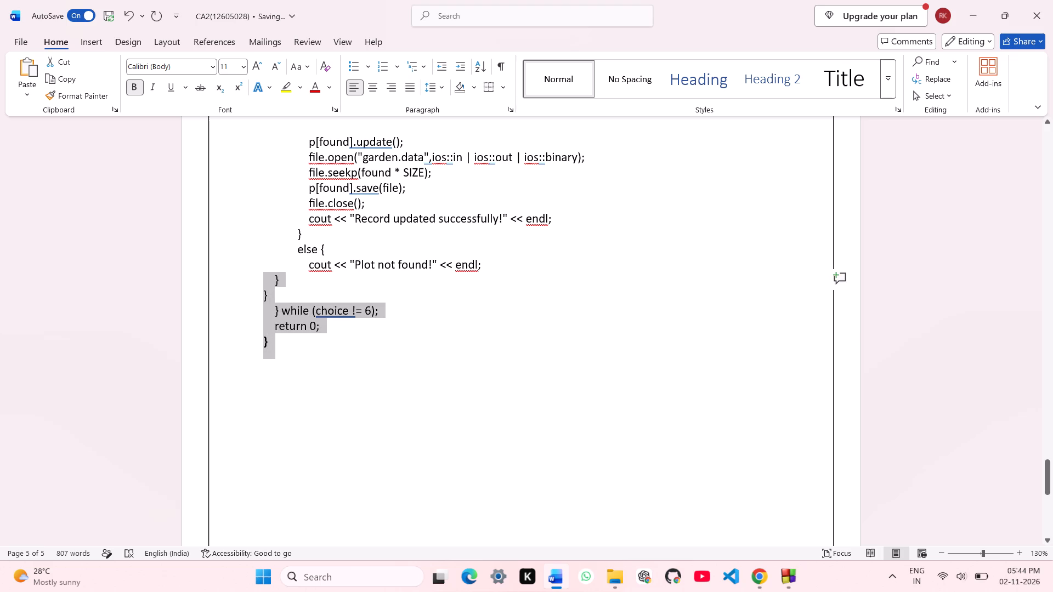
left_click_drag(255, 282, 228, 76)
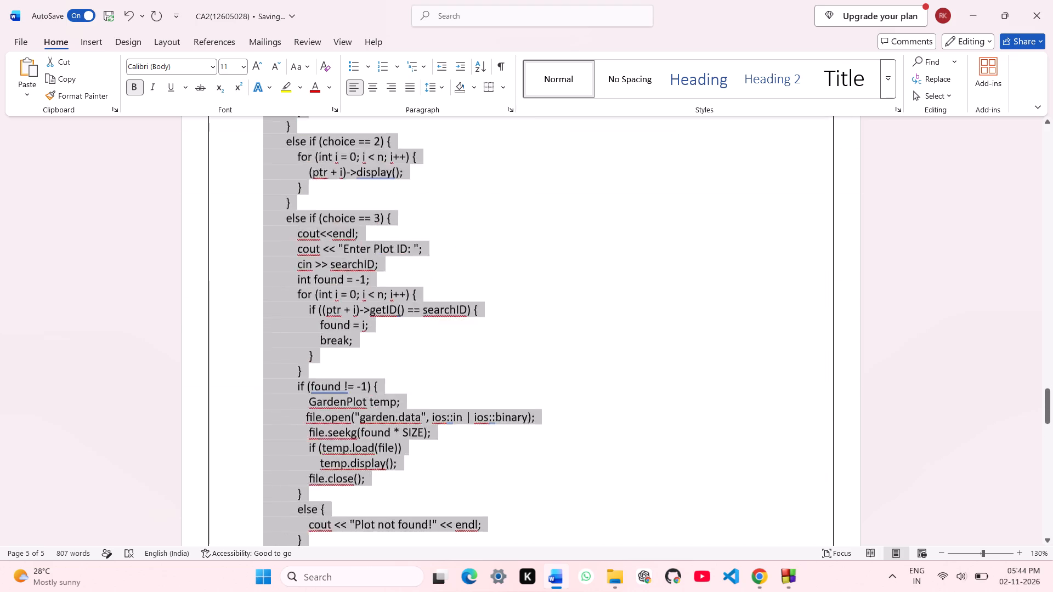
left_click_drag(228, 76, 228, 76)
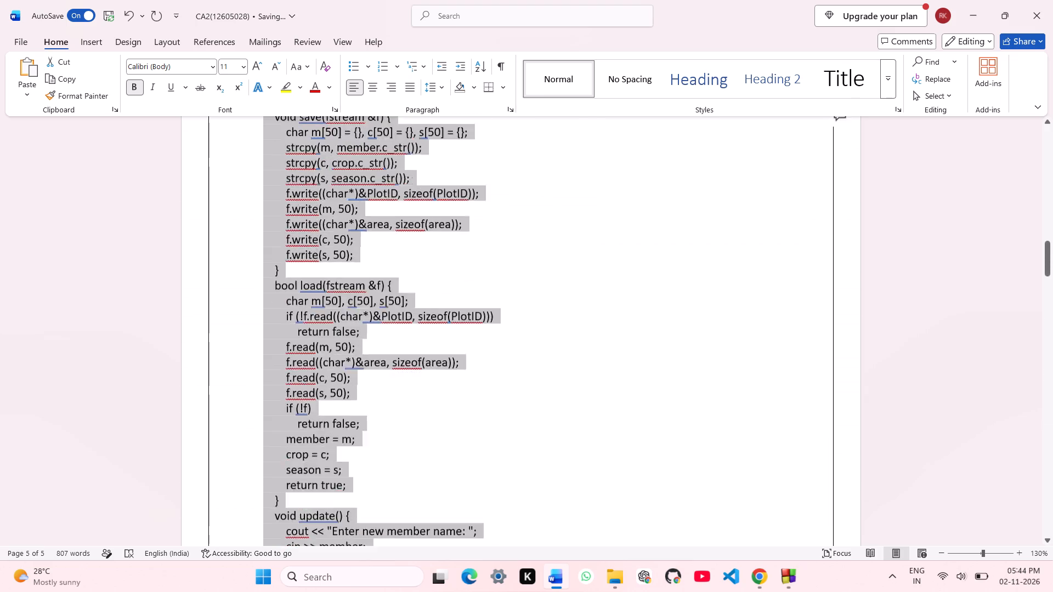
left_click_drag(228, 76, 231, 117)
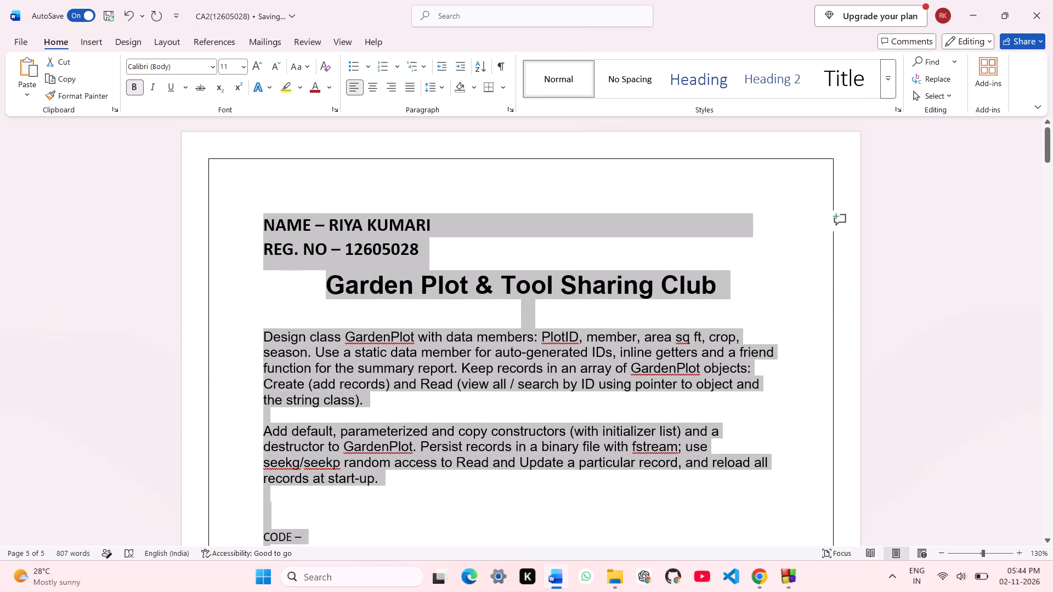
left_click_drag(231, 117, 284, 553)
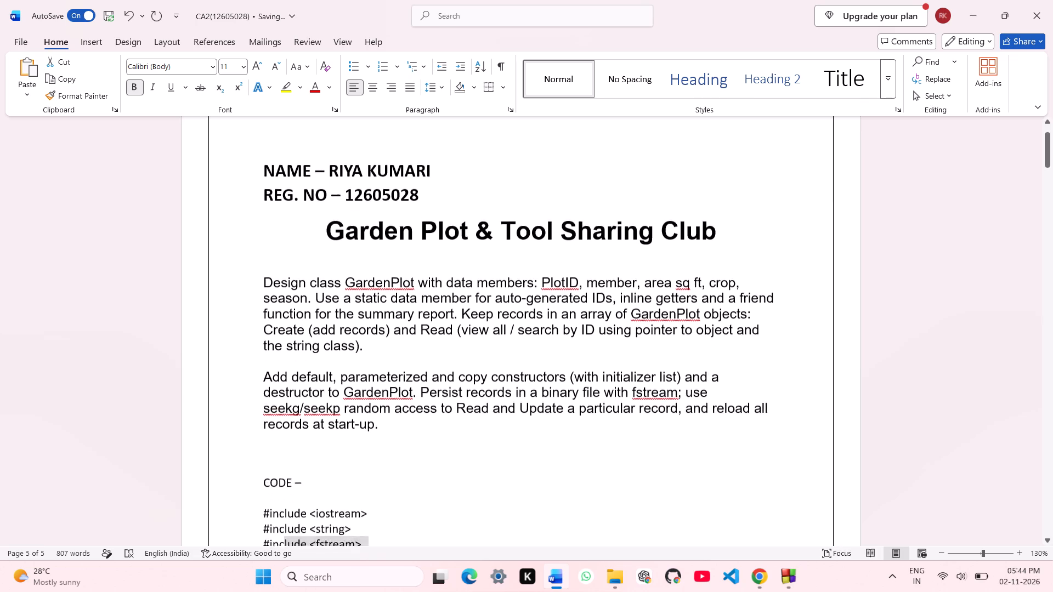
left_click_drag(284, 553, 258, 462)
key("BackSpace")
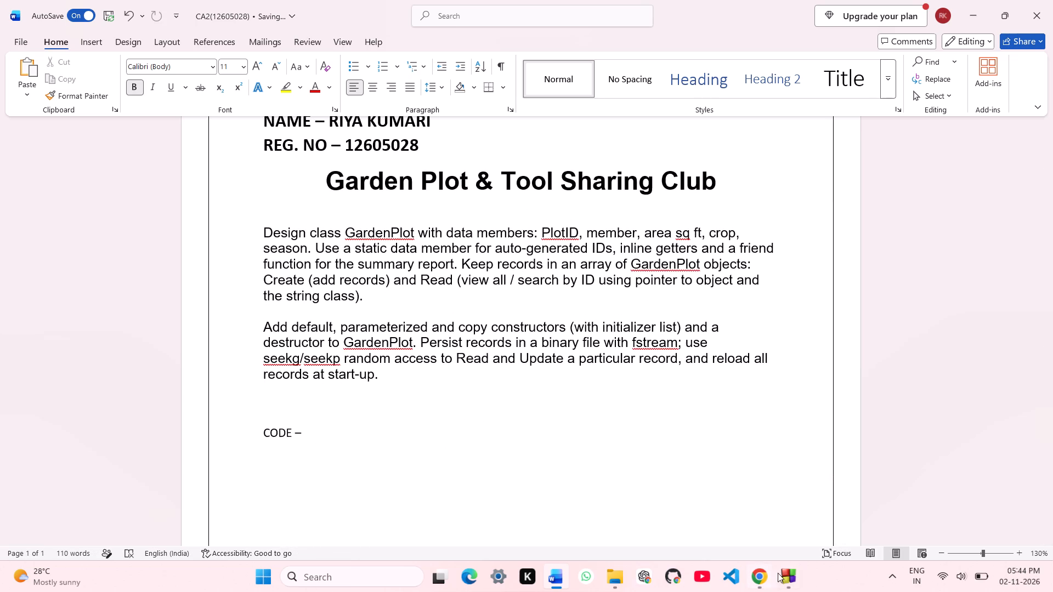
Switch to Code::Blocks and copy the entire source code of CA2.cpp.
left_click(790, 579)
scroll(302, 296, "up", 8)
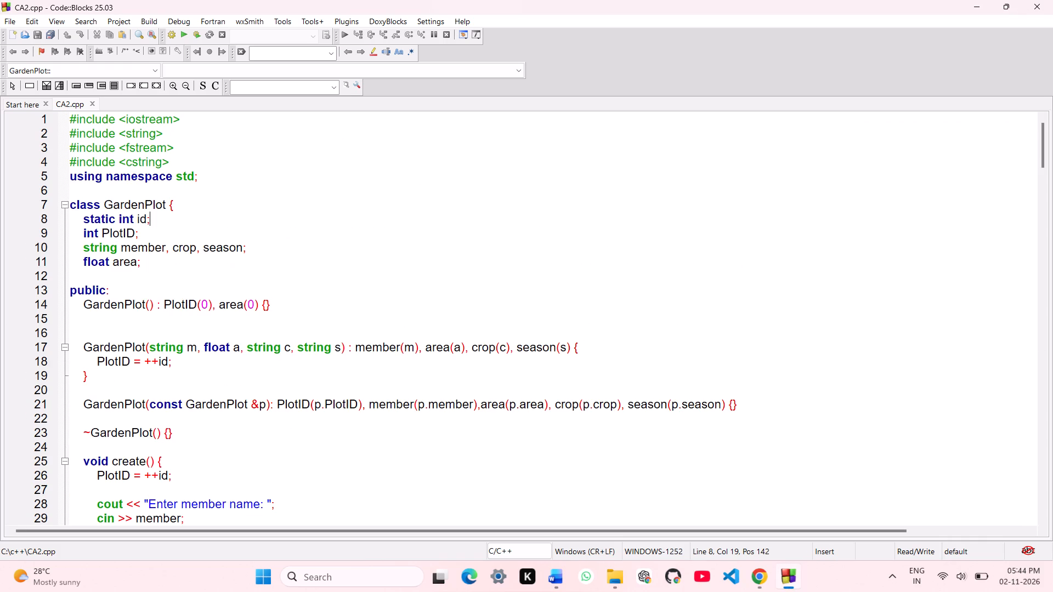
left_click(69, 115)
left_click(71, 115)
key("ctrl+a")
key("ctrl+c")
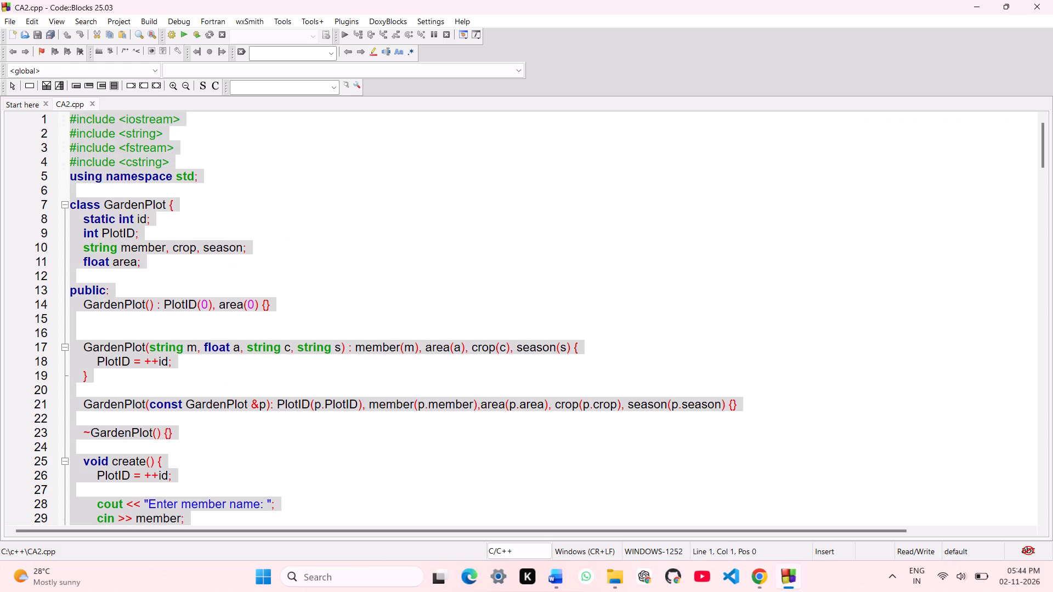
left_click(374, 189)
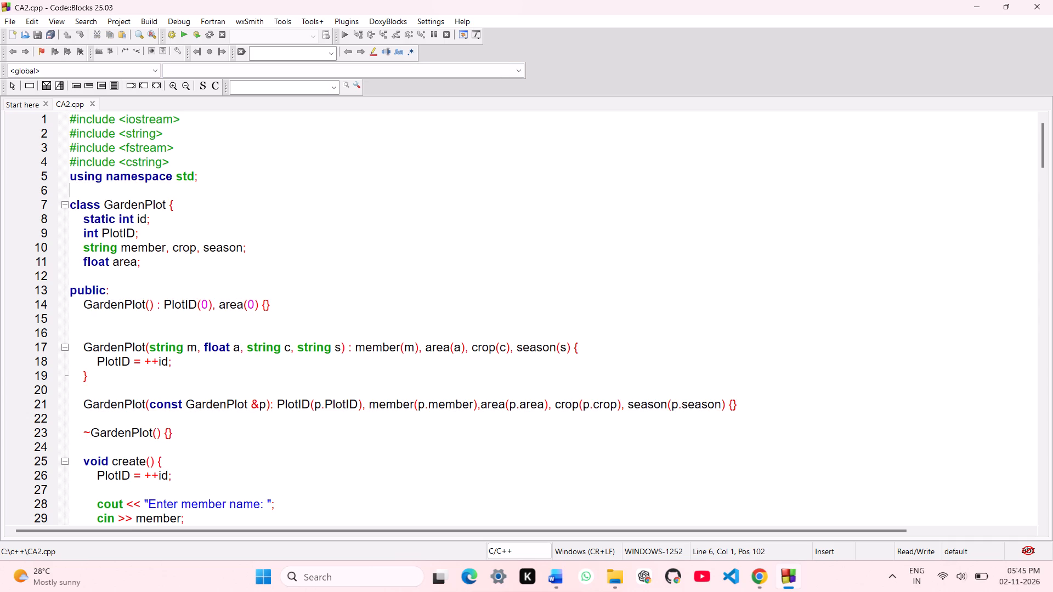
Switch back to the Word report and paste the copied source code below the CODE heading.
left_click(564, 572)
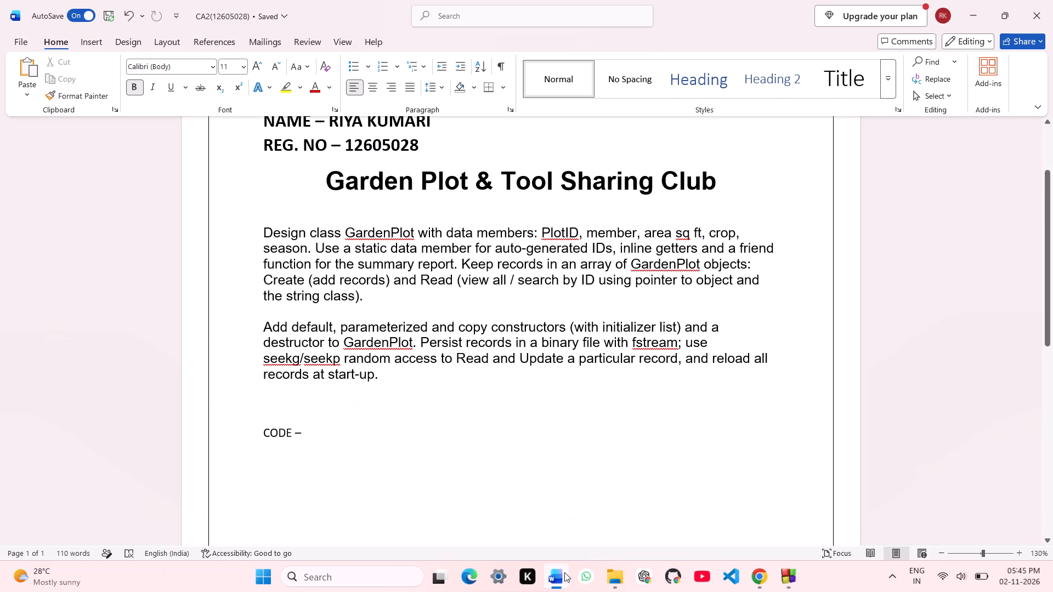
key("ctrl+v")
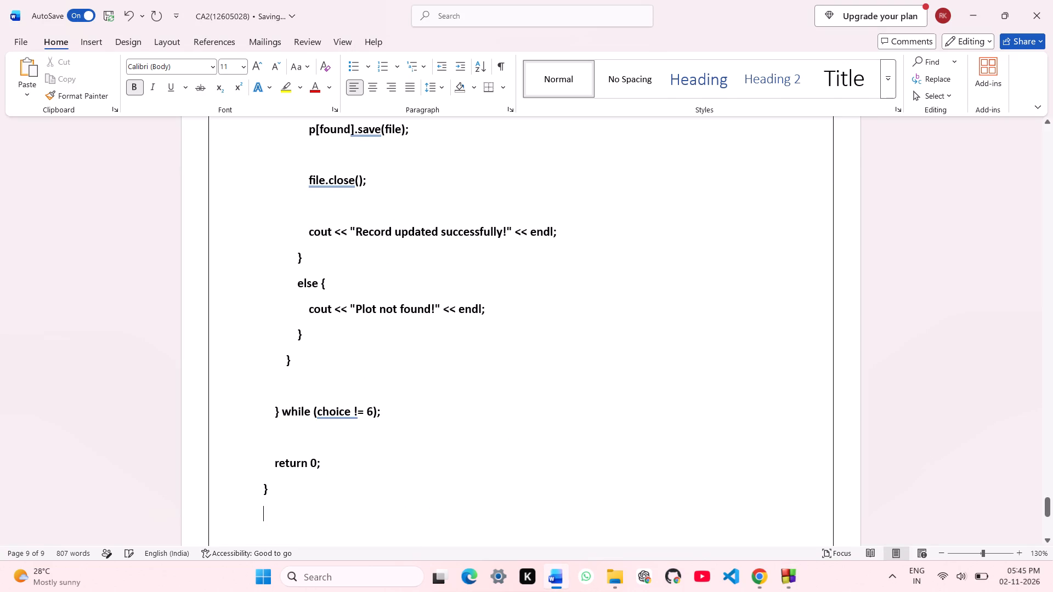
Apply the No Spacing style to the empty last line after the pasted code.
left_click(631, 92)
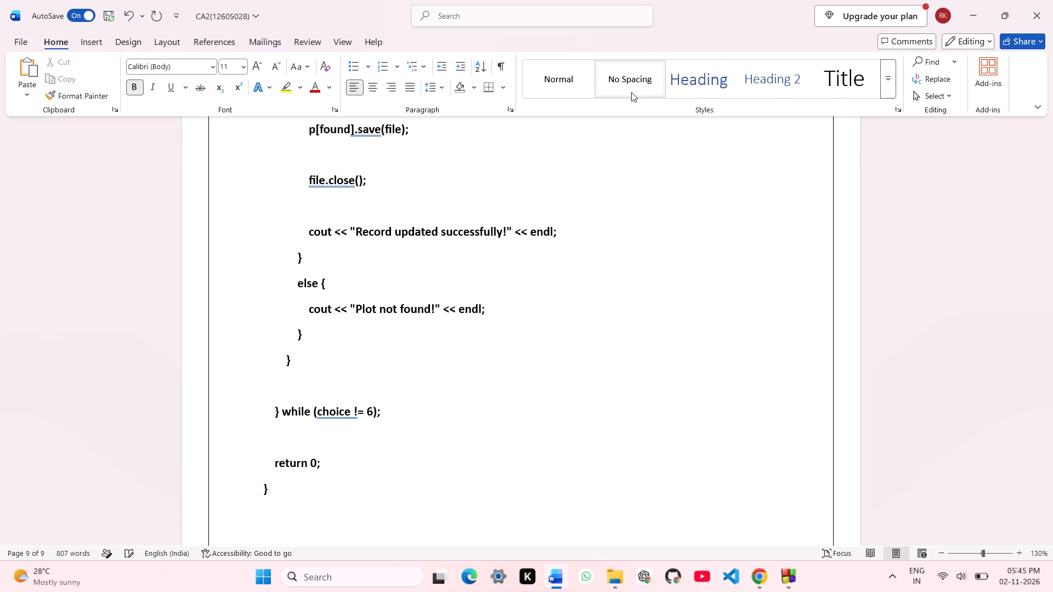
left_click(629, 88)
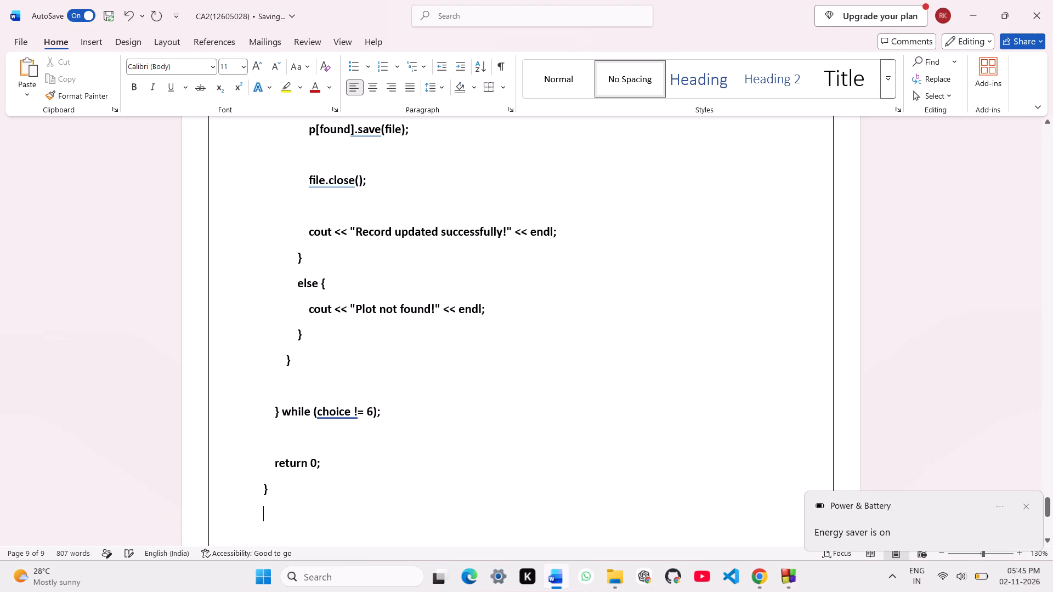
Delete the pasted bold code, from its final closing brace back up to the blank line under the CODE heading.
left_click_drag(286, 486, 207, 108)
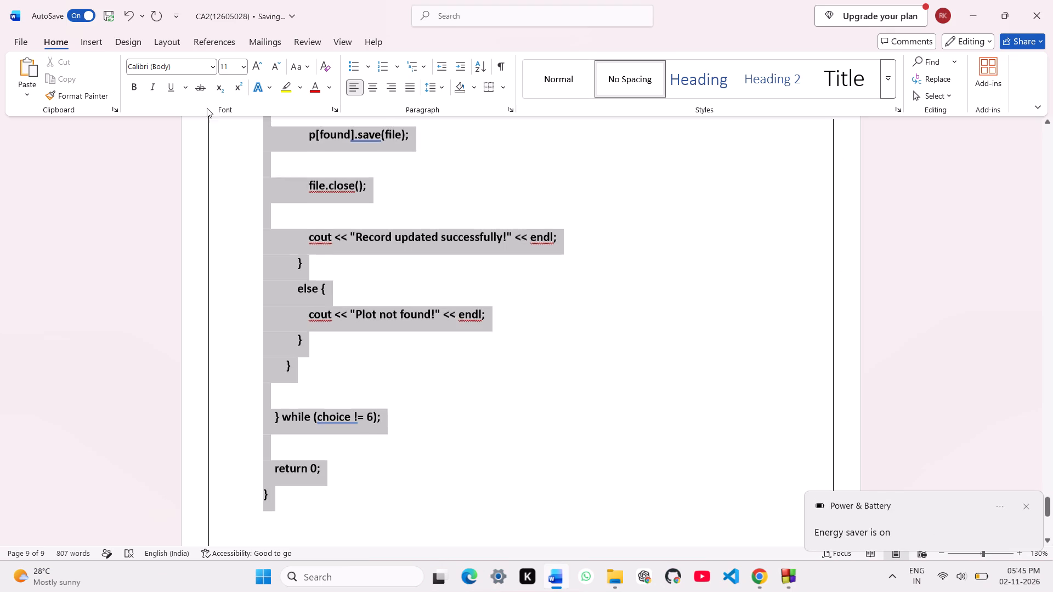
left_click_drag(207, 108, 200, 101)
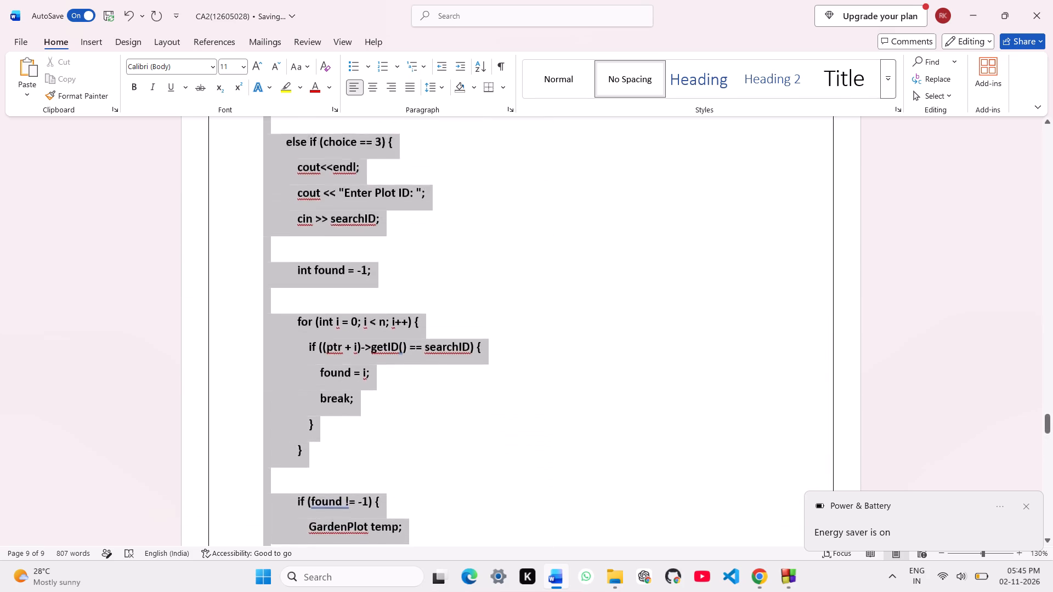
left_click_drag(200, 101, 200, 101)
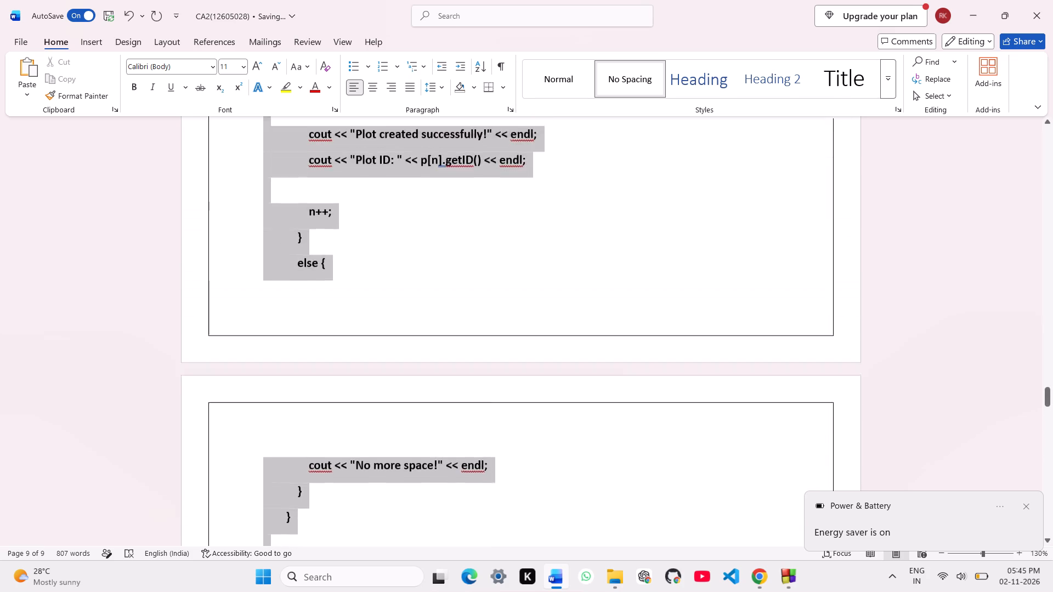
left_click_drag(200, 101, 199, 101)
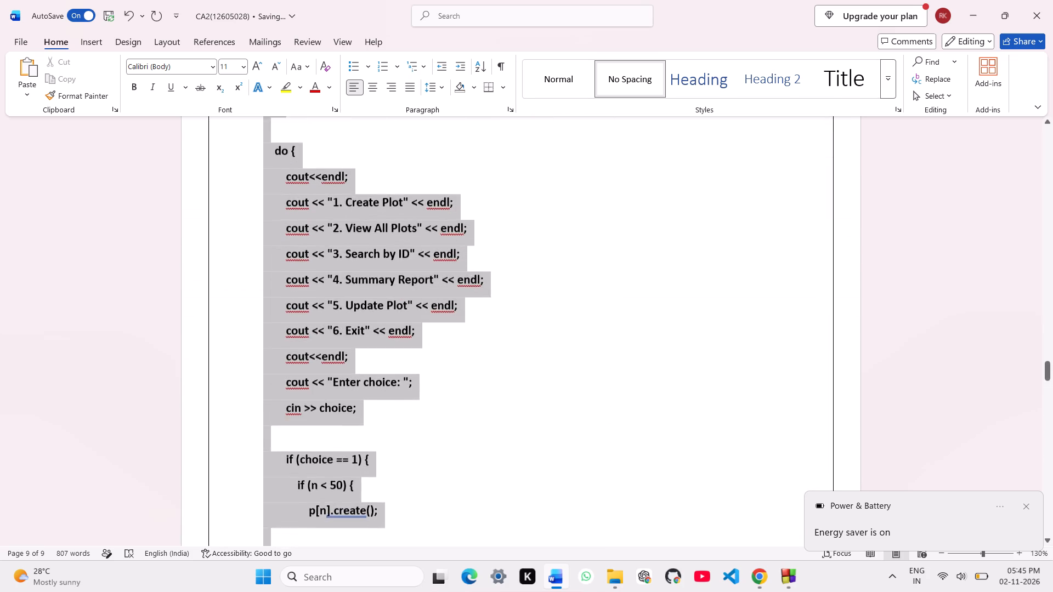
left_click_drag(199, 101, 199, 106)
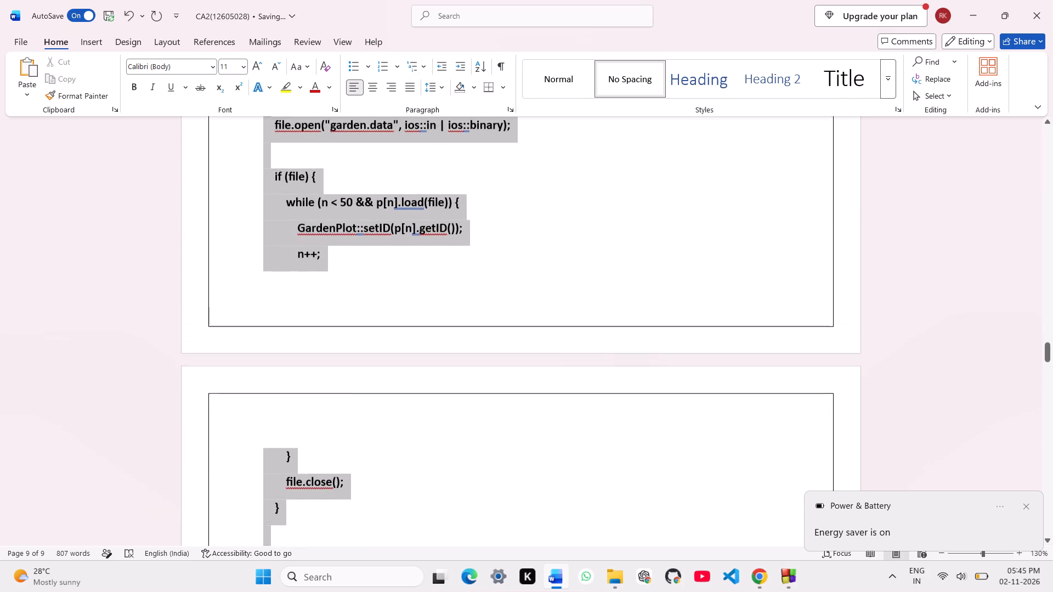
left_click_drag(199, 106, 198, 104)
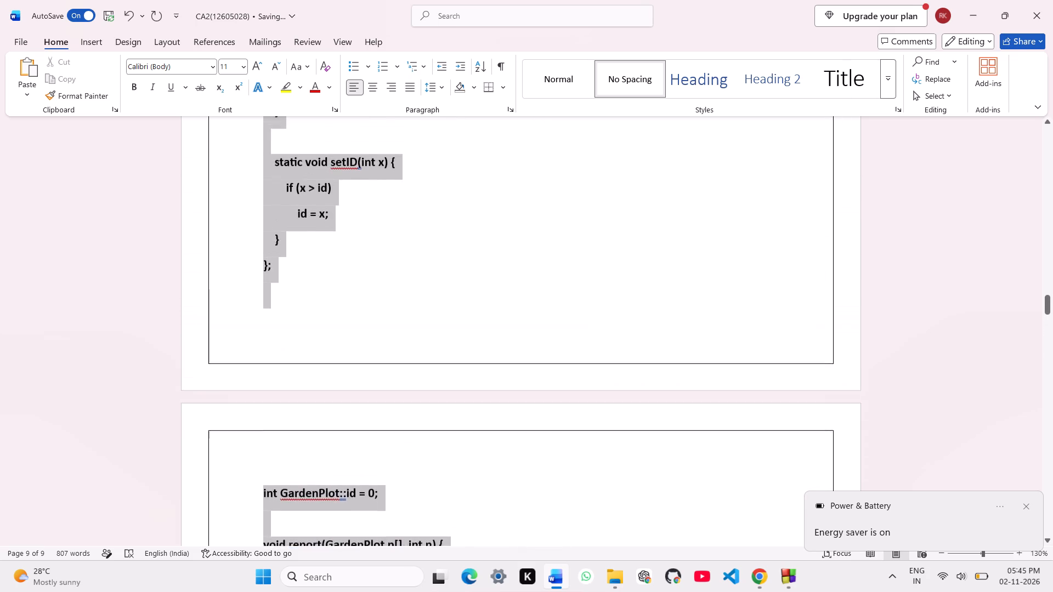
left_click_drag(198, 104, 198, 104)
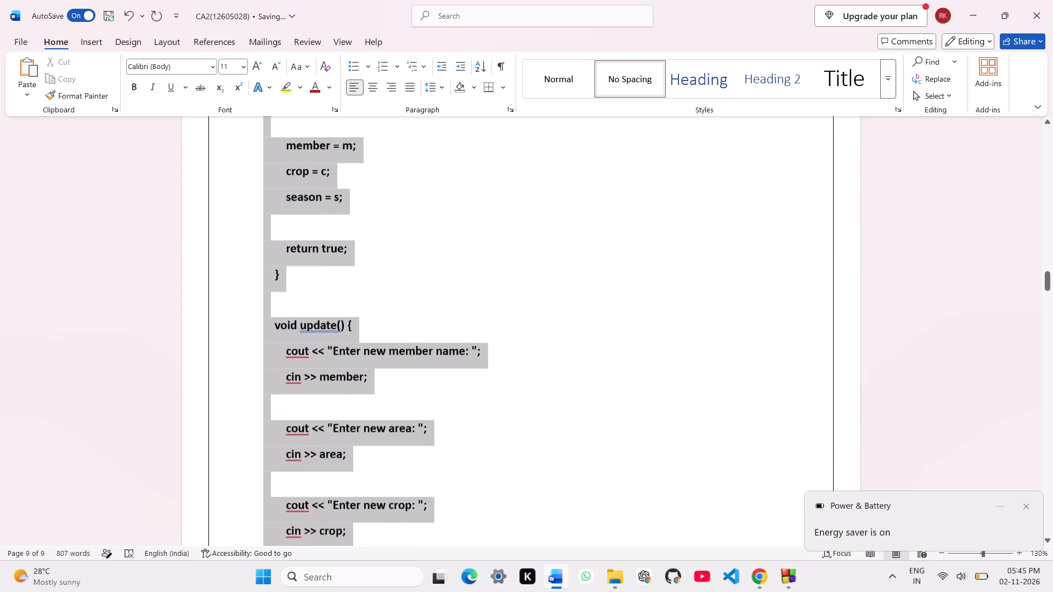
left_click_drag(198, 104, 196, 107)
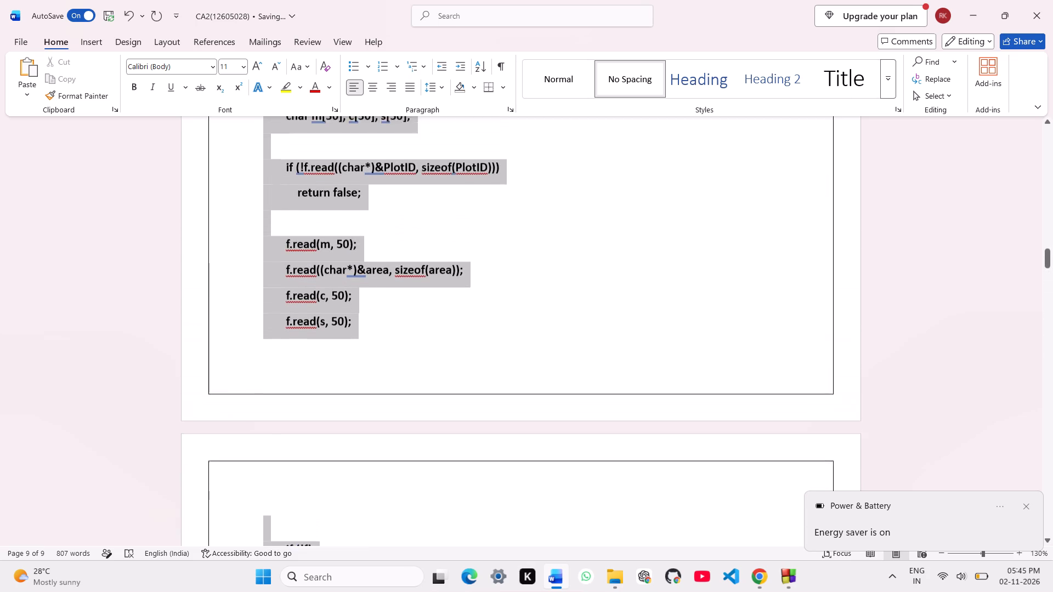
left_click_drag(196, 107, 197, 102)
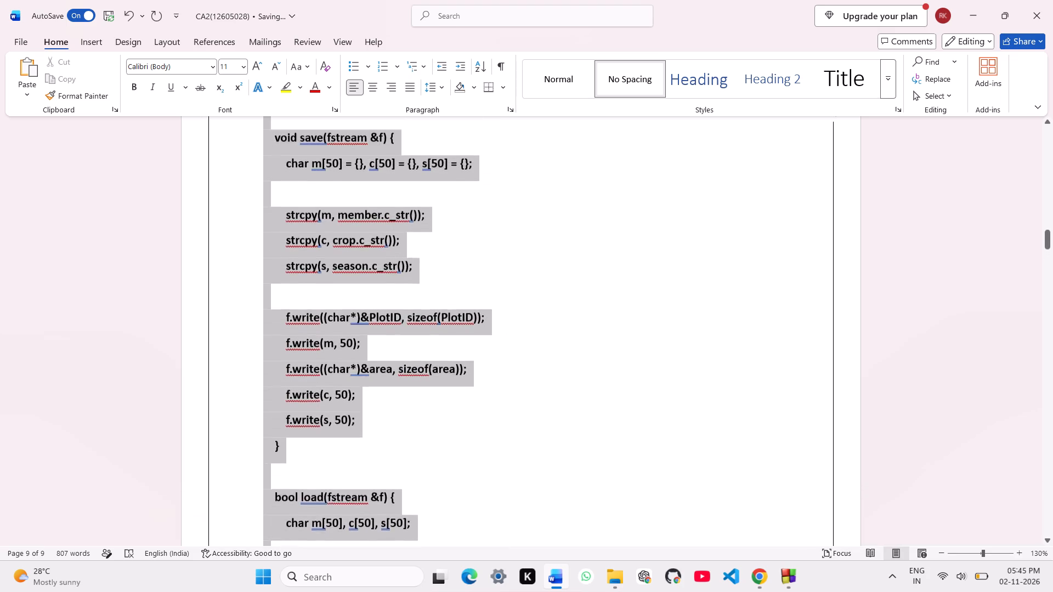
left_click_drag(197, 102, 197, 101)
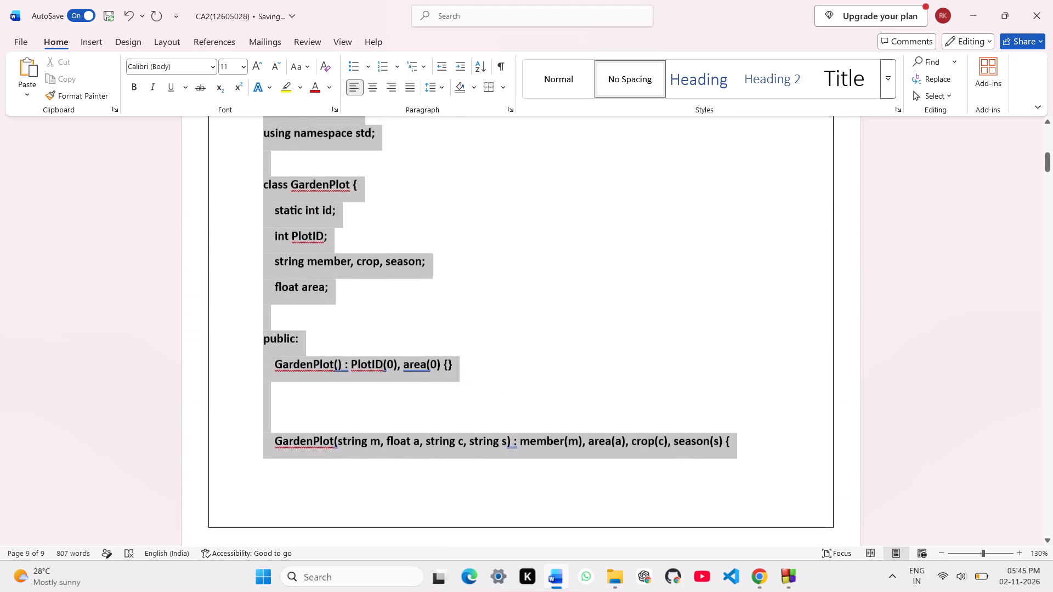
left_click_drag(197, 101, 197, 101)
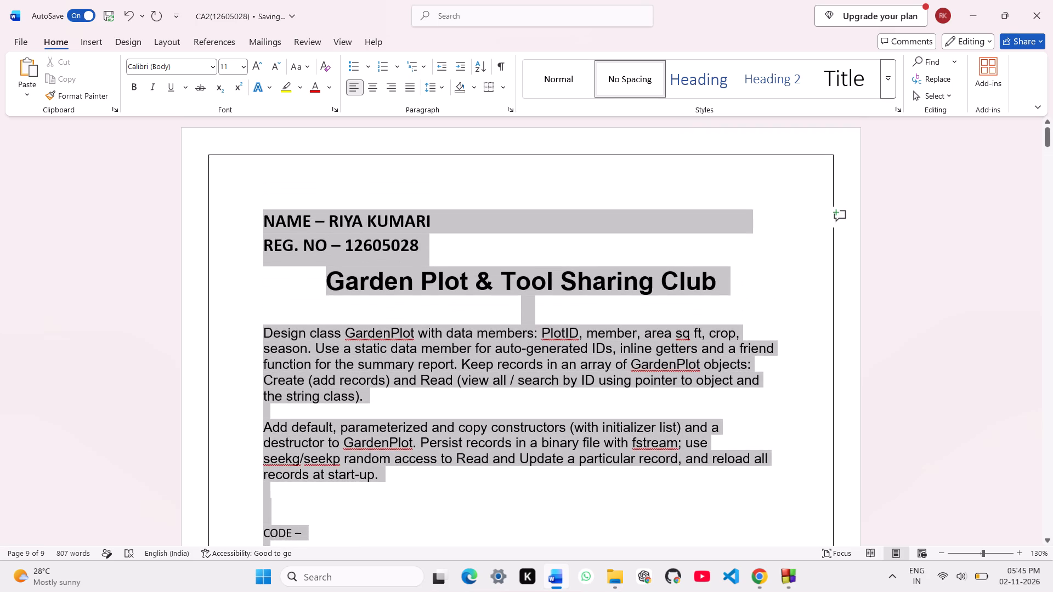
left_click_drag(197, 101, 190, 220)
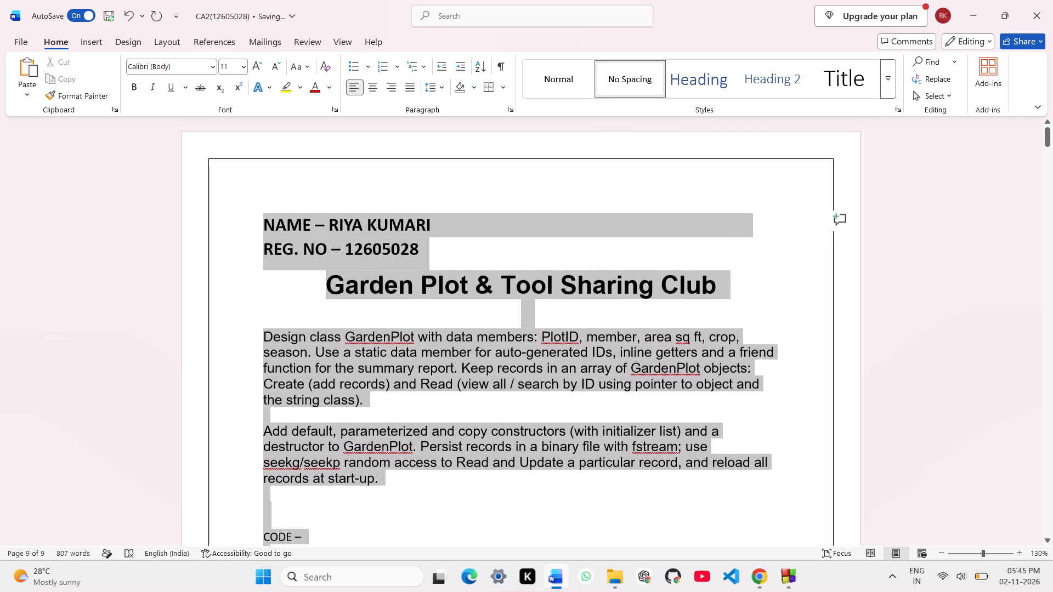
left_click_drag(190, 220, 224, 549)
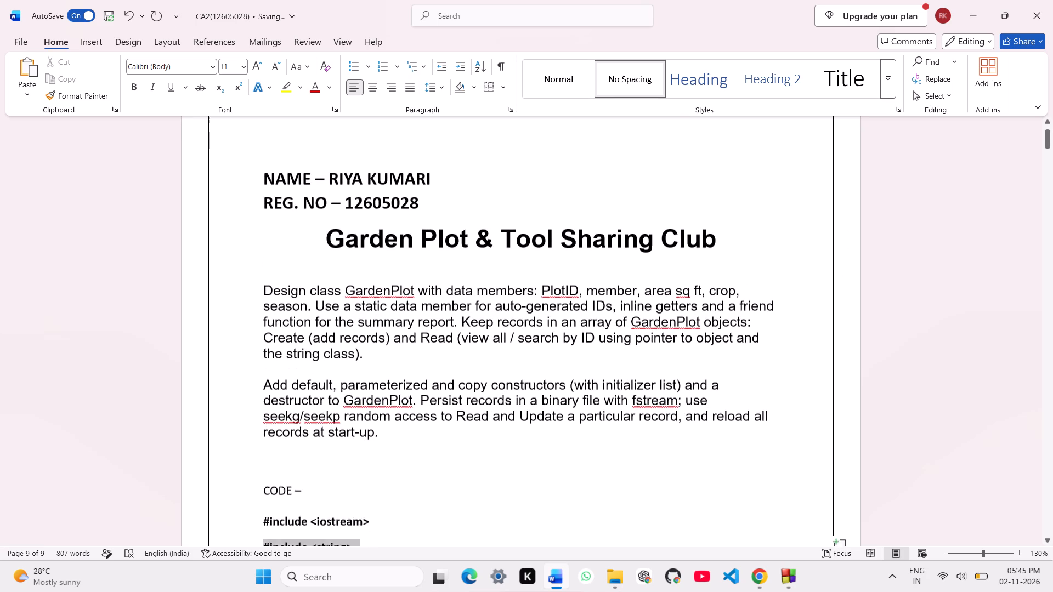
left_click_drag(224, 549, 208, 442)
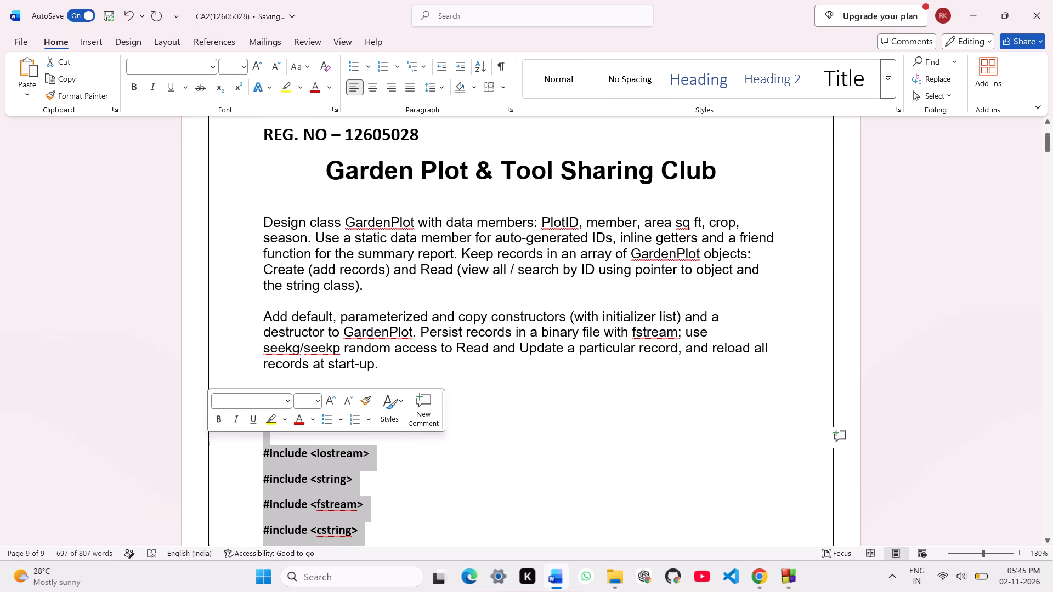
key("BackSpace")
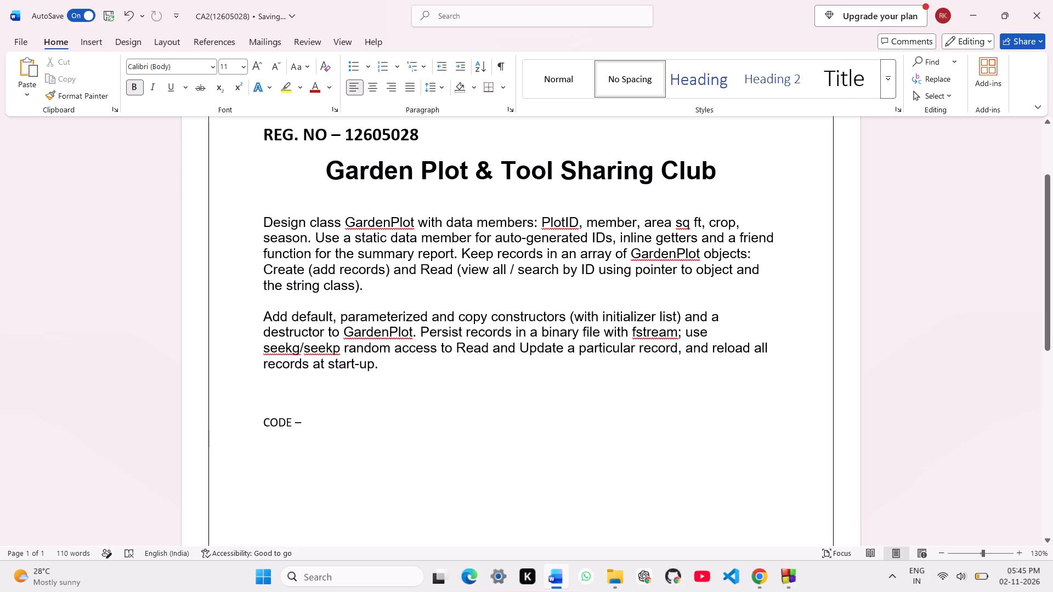
Add a blank line below the CODE heading and paste the copied CA2.cpp code there in the No Spacing style.
key("Return")
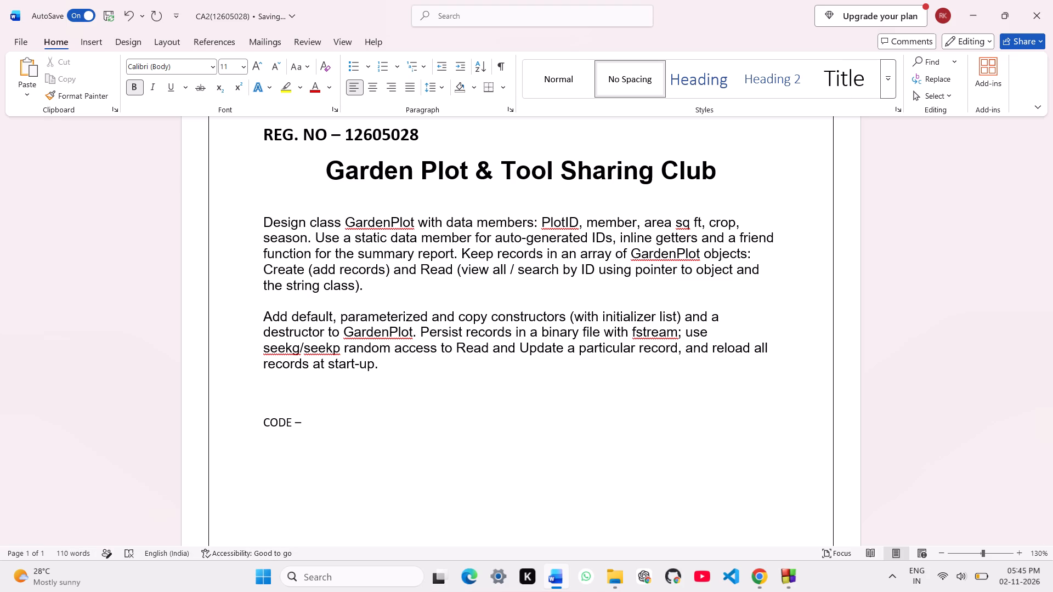
key("ctrl+v")
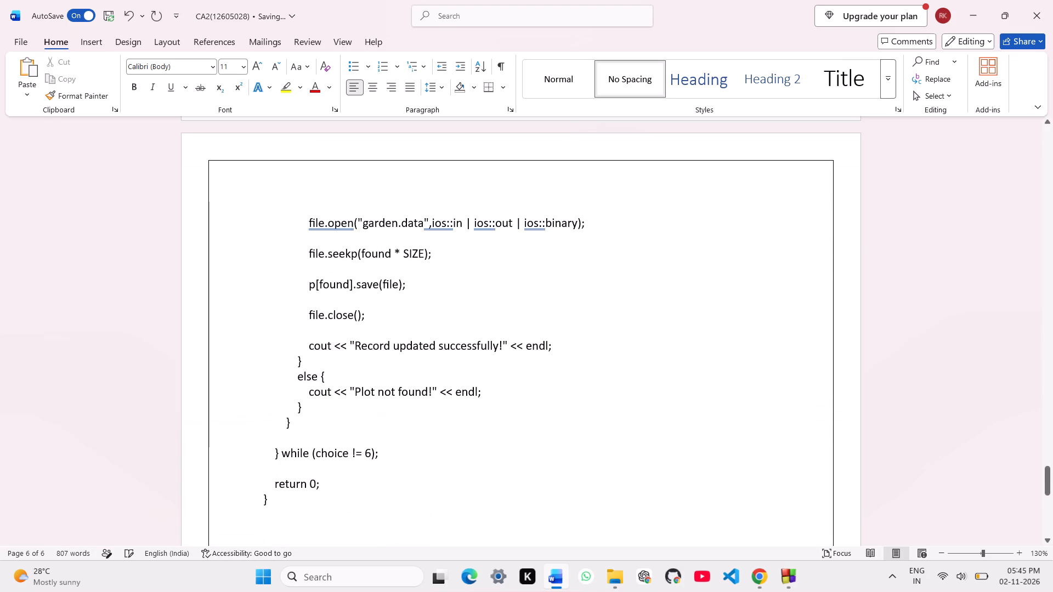
scroll(422, 381, "down", 4, "ctrl")
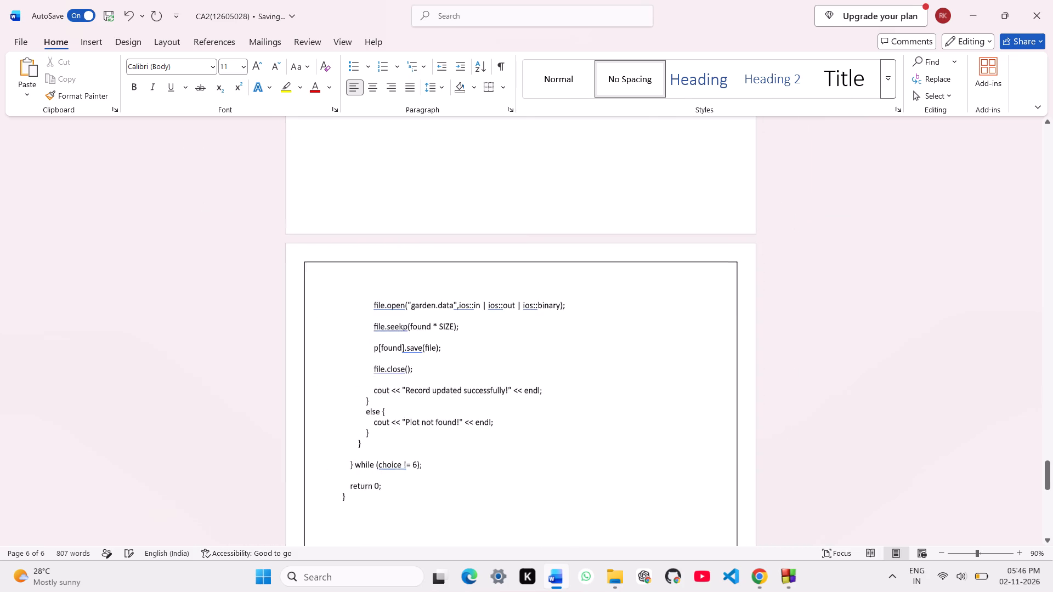
Review the layout of the pasted code across all pages of the report, from the title page to the final closing brace.
scroll(486, 368, "down", 3, "ctrl")
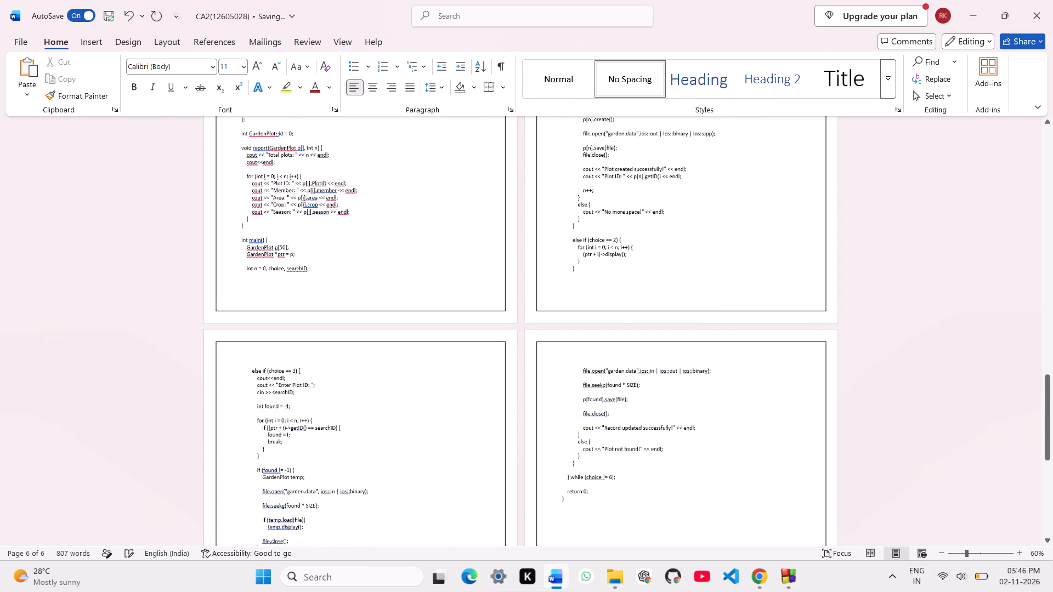
scroll(486, 368, "down", 4)
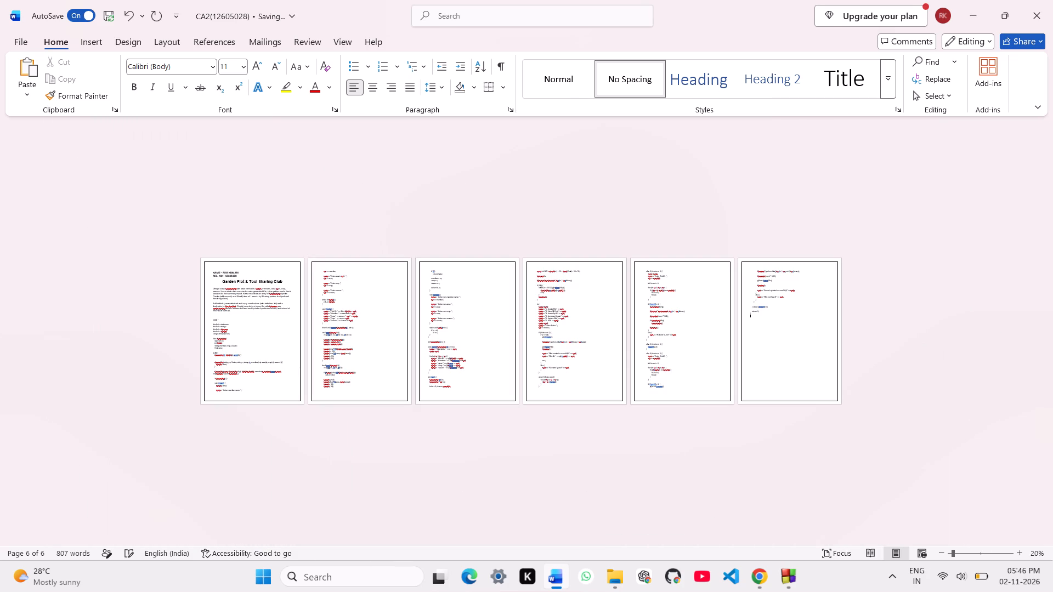
scroll(392, 345, "up", 7, "ctrl")
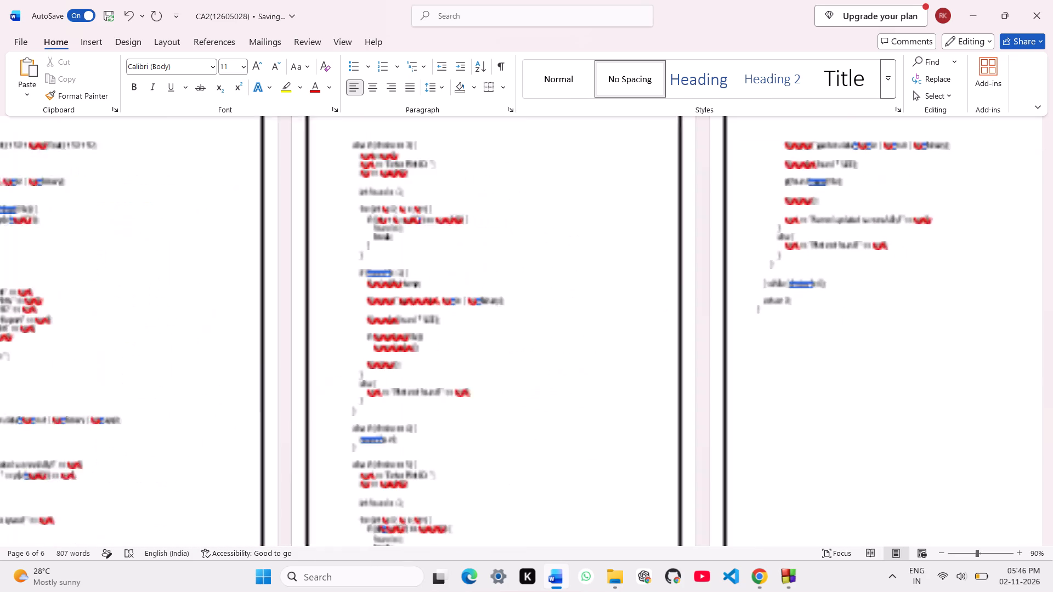
scroll(342, 313, "up", 1)
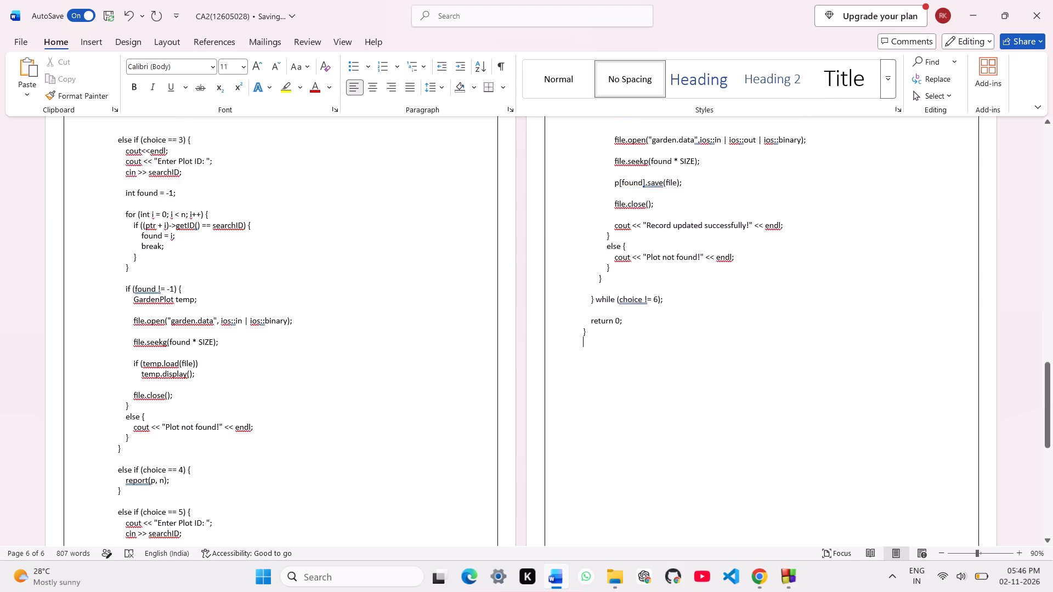
scroll(342, 313, "up", 2)
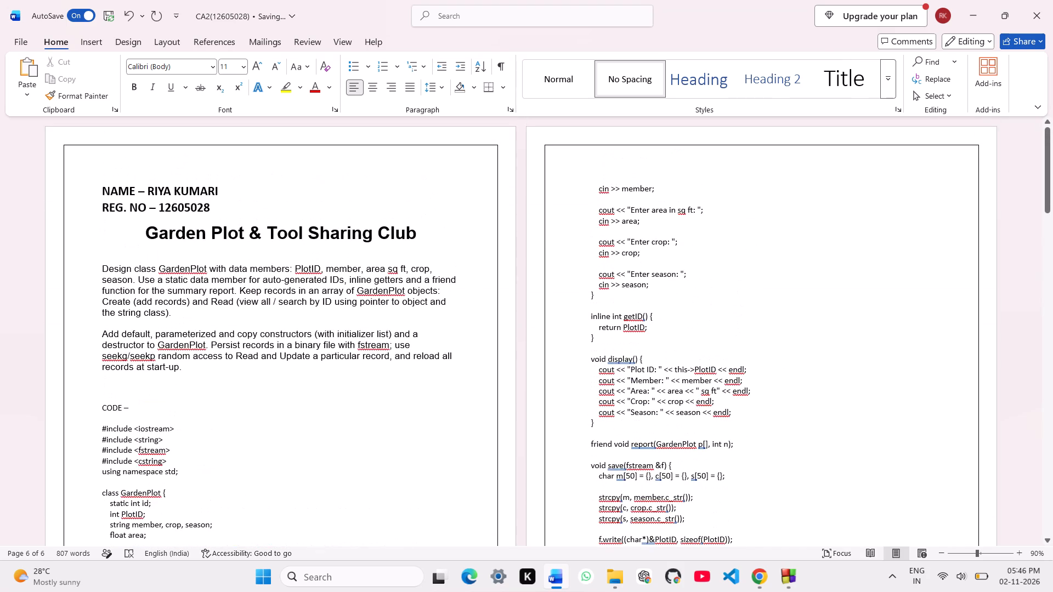
scroll(185, 438, "down", 1)
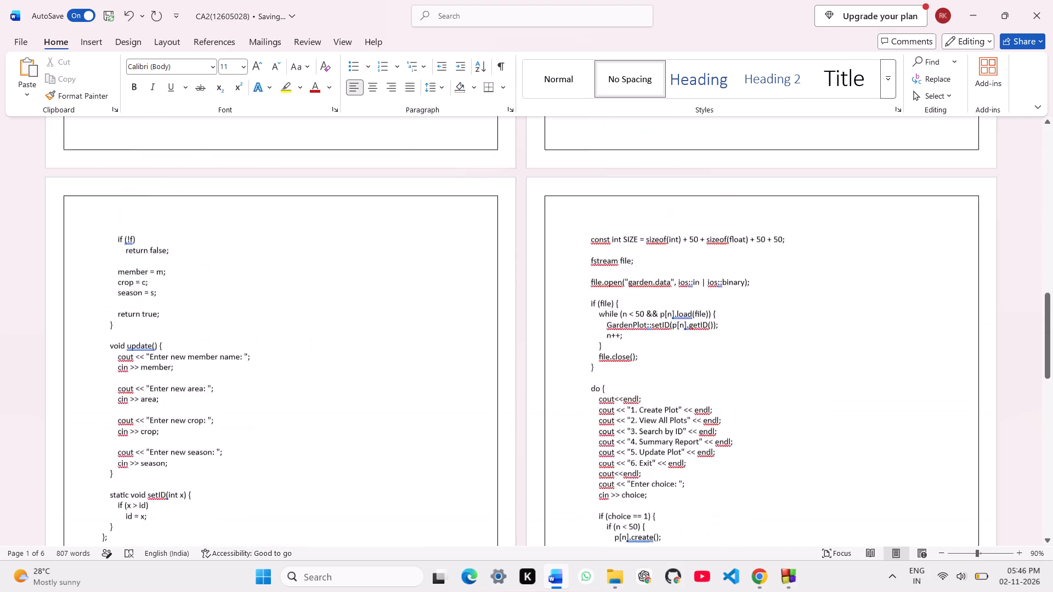
scroll(185, 438, "down", 2)
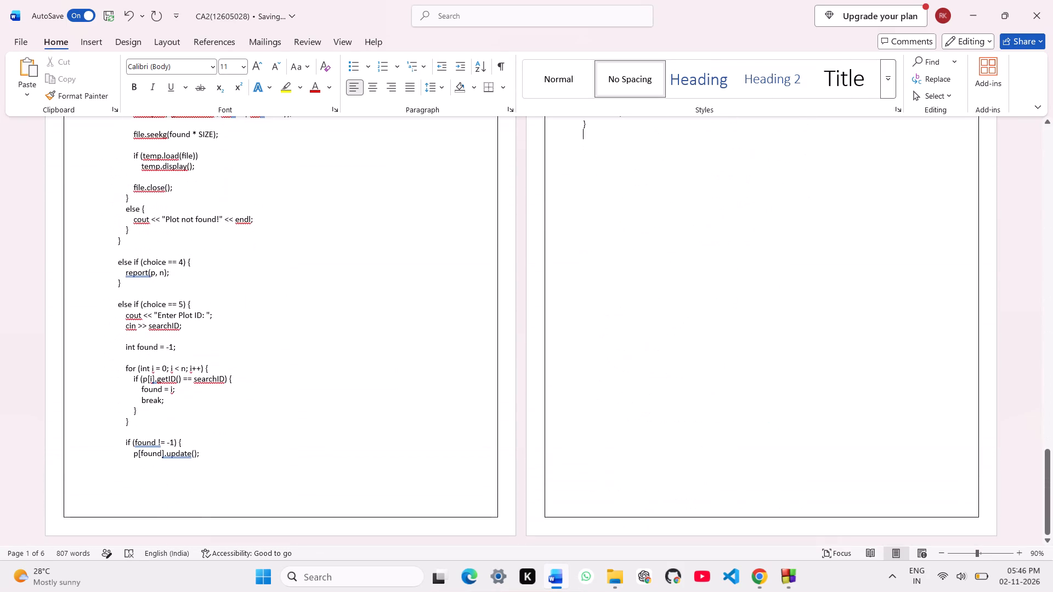
scroll(185, 438, "down", 1)
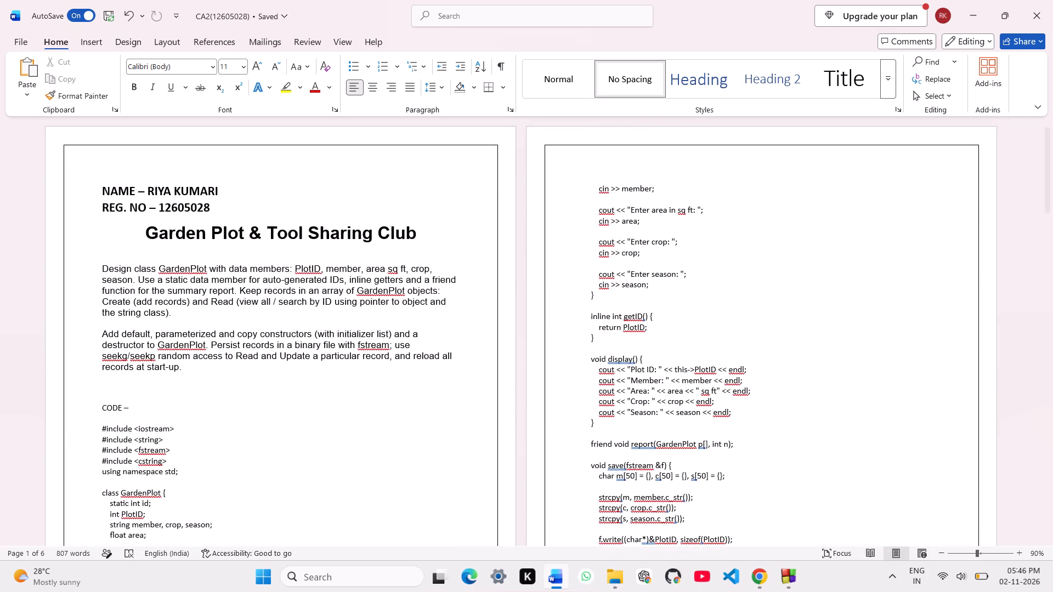
Make the "CODE –" heading above the pasted code bold and set its font size to 14.
right_click(359, 341)
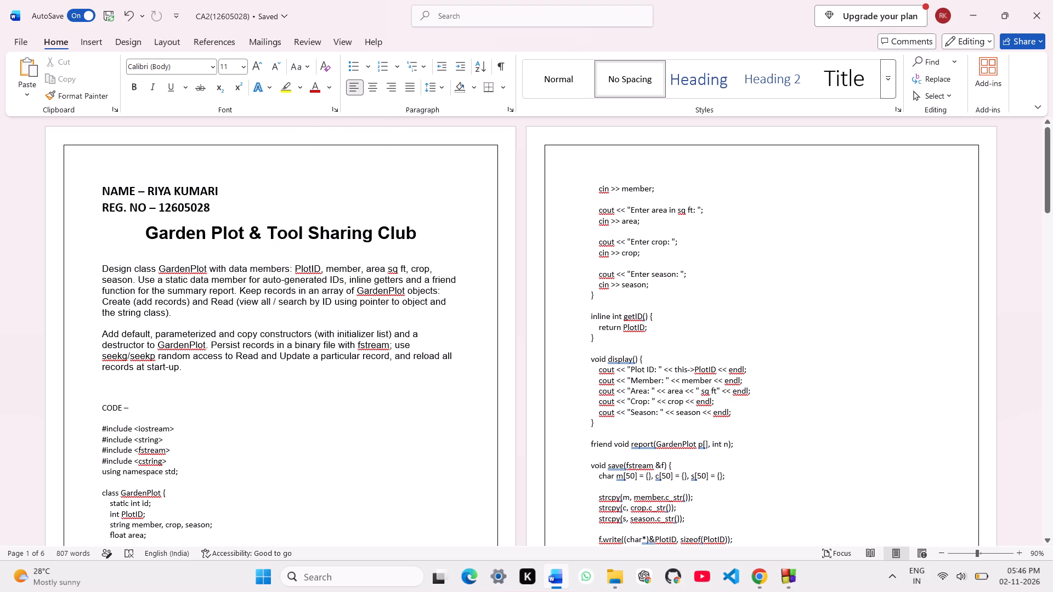
left_click(131, 403)
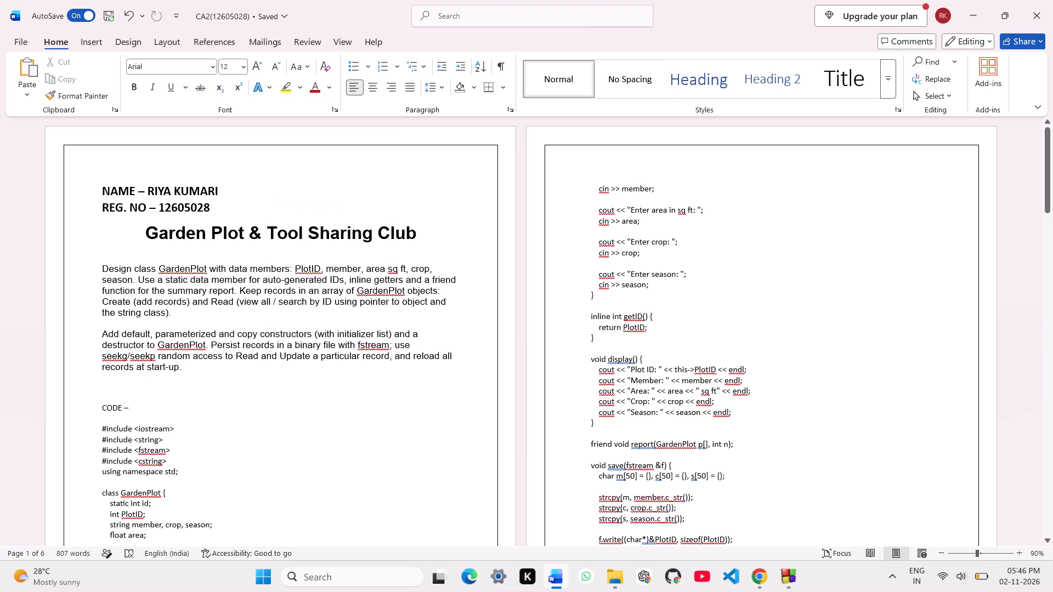
left_click_drag(99, 405, 140, 411)
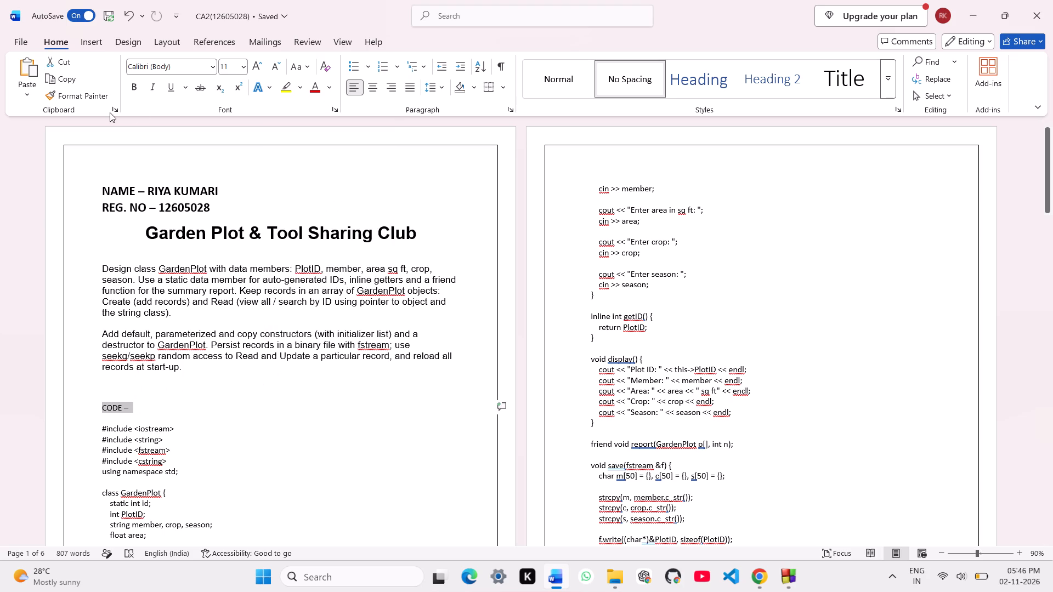
left_click(134, 86)
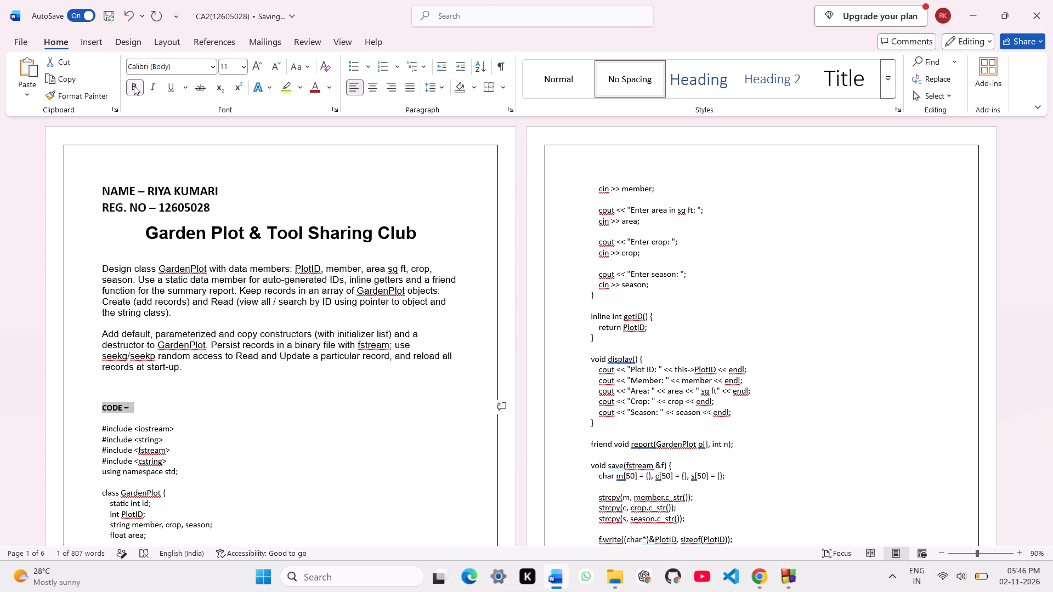
left_click(248, 65)
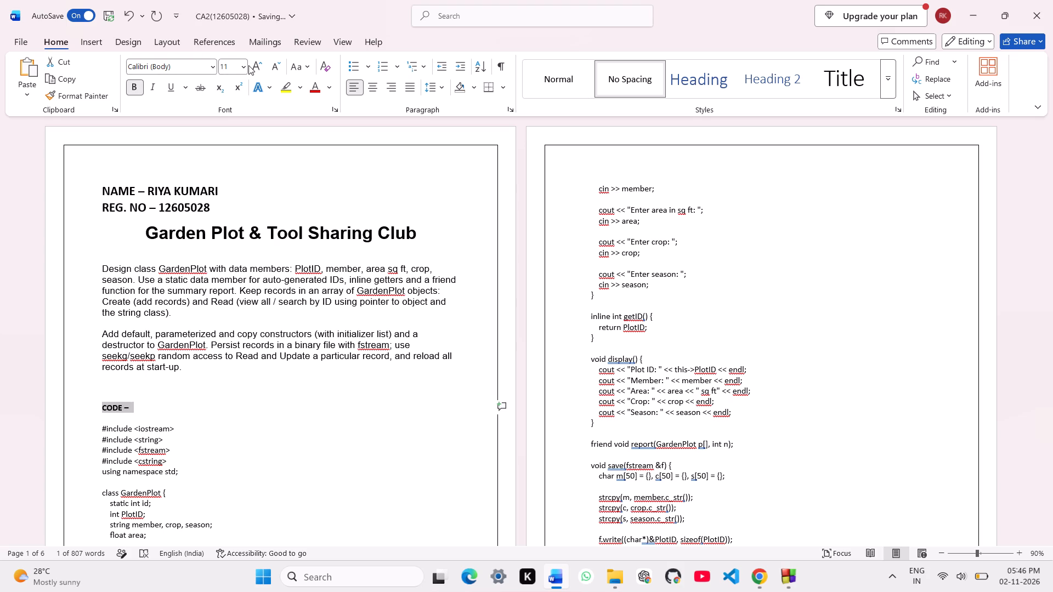
left_click(244, 65)
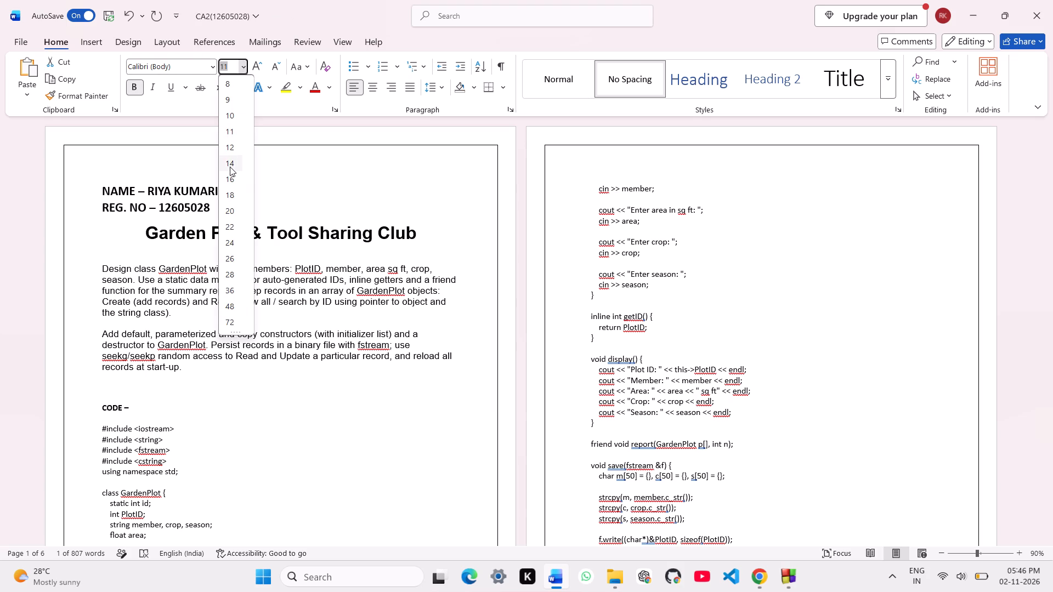
left_click(230, 167)
Add the heading text "OUTPUT -" two lines further down from the empty line after the code's final closing brace.
scroll(305, 346, "down", 1)
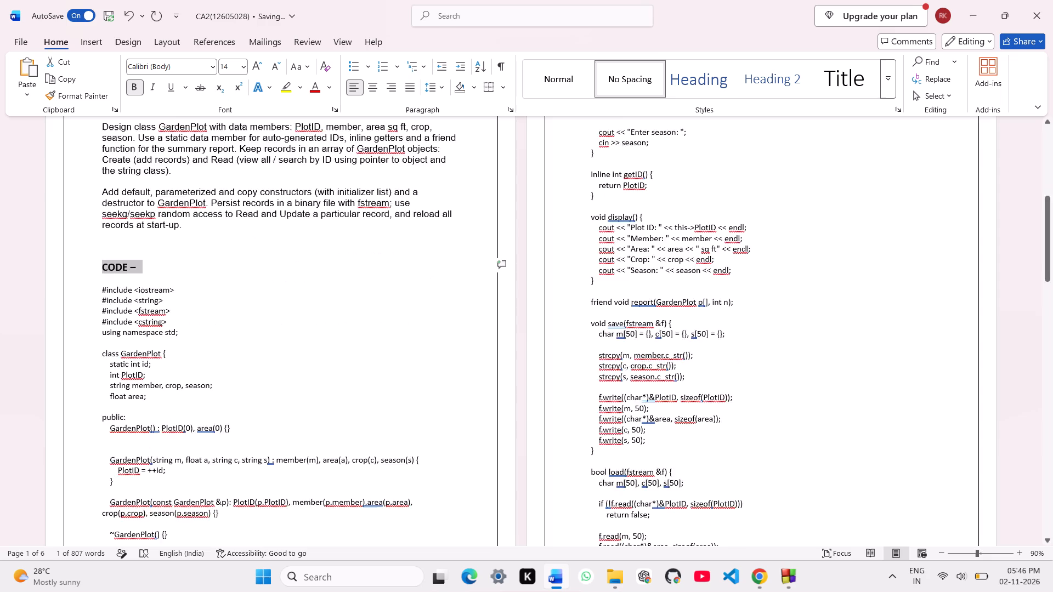
scroll(305, 346, "down", 1)
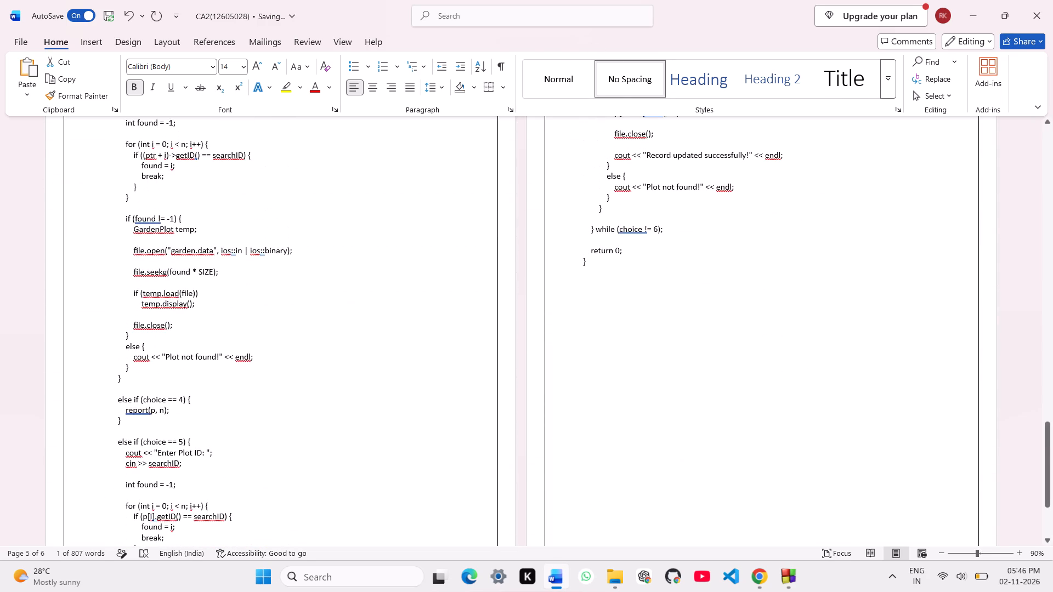
left_click(587, 290)
left_click(592, 298)
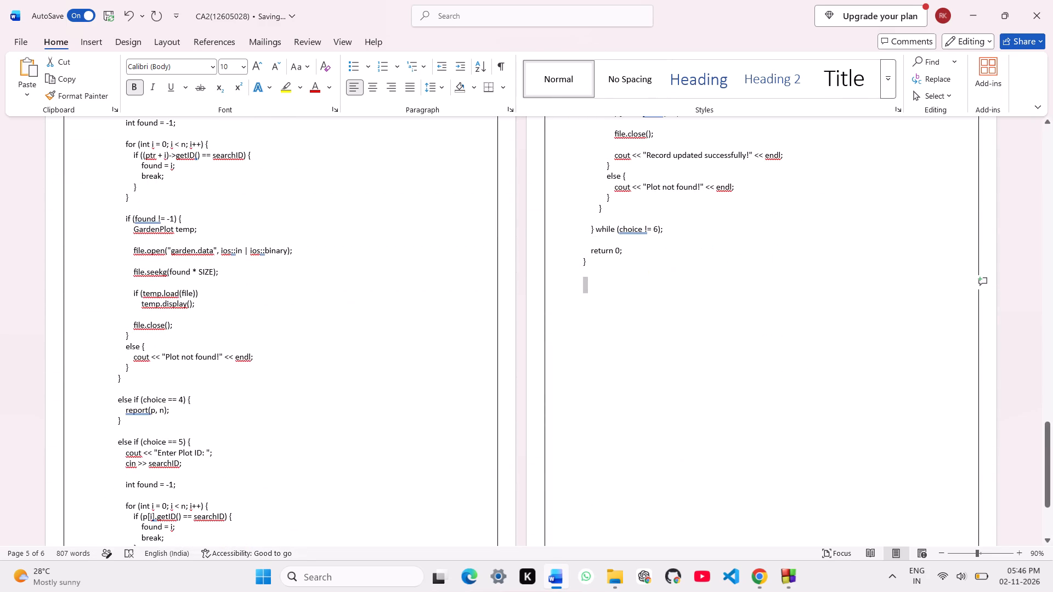
left_click(601, 269)
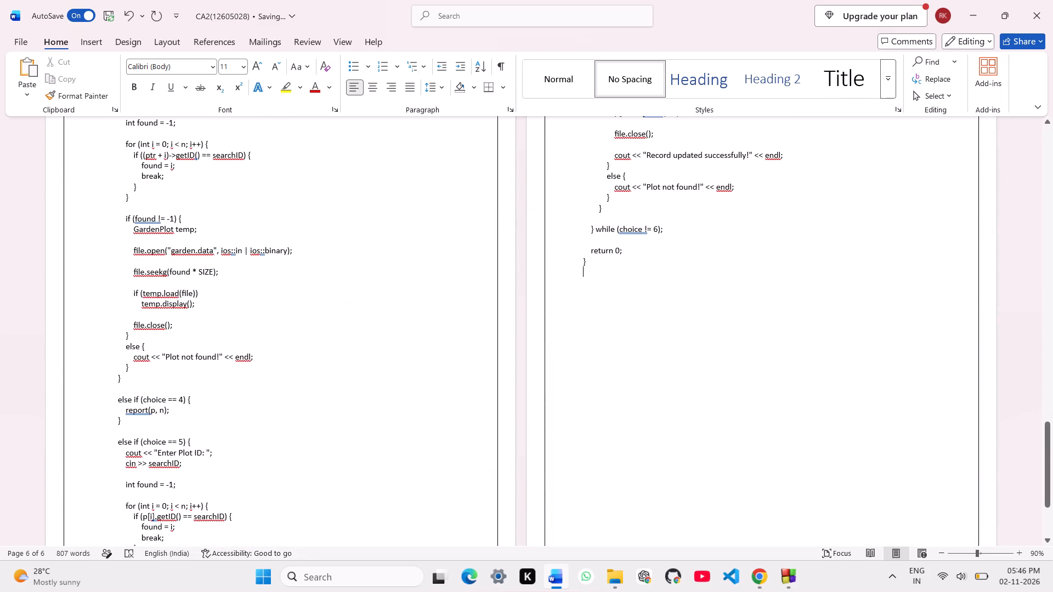
key("Return")
key("Return")
type("OUTPUT")
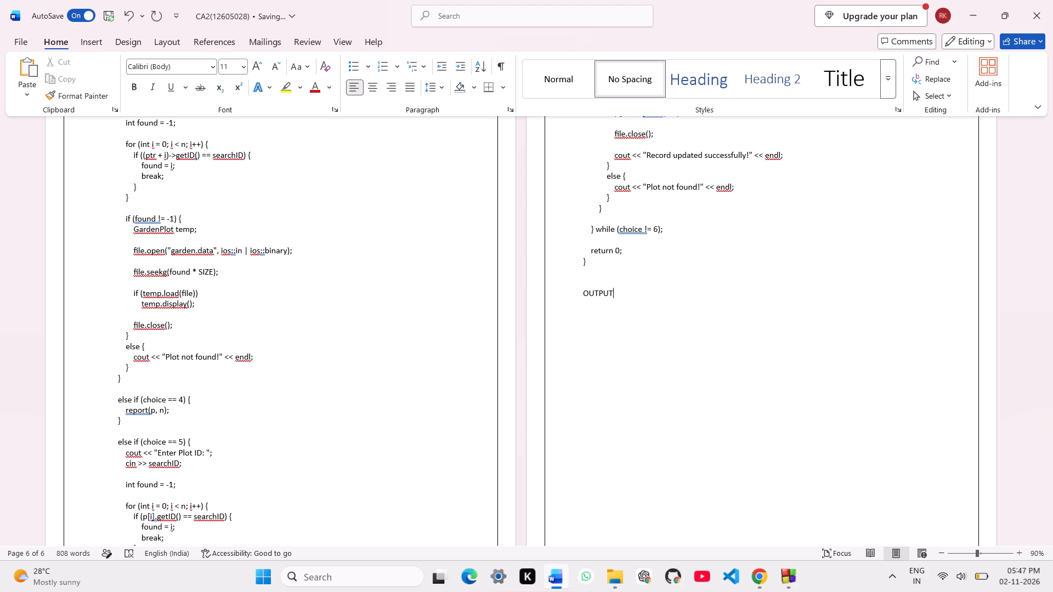
key("space")
type("-")
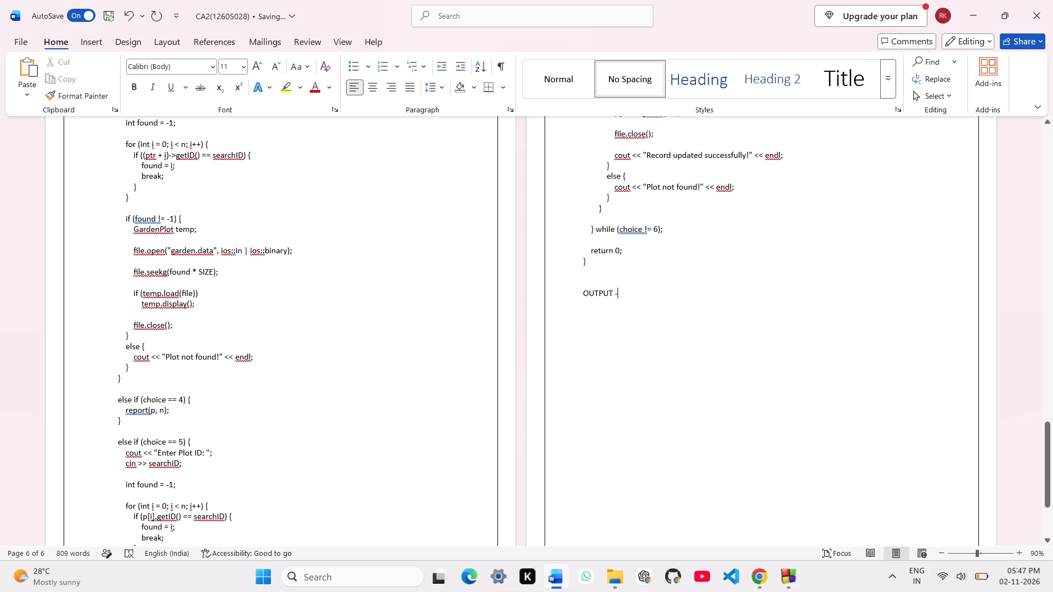
Make the "OUTPUT -" heading on the last page bold and set its font size to 14.
left_click(627, 297)
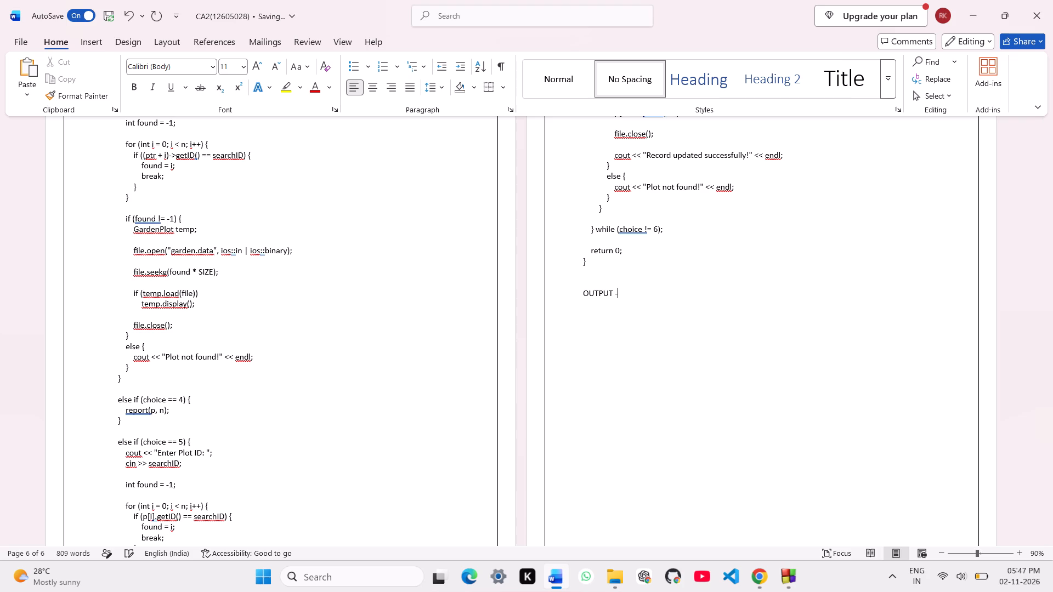
left_click(619, 293)
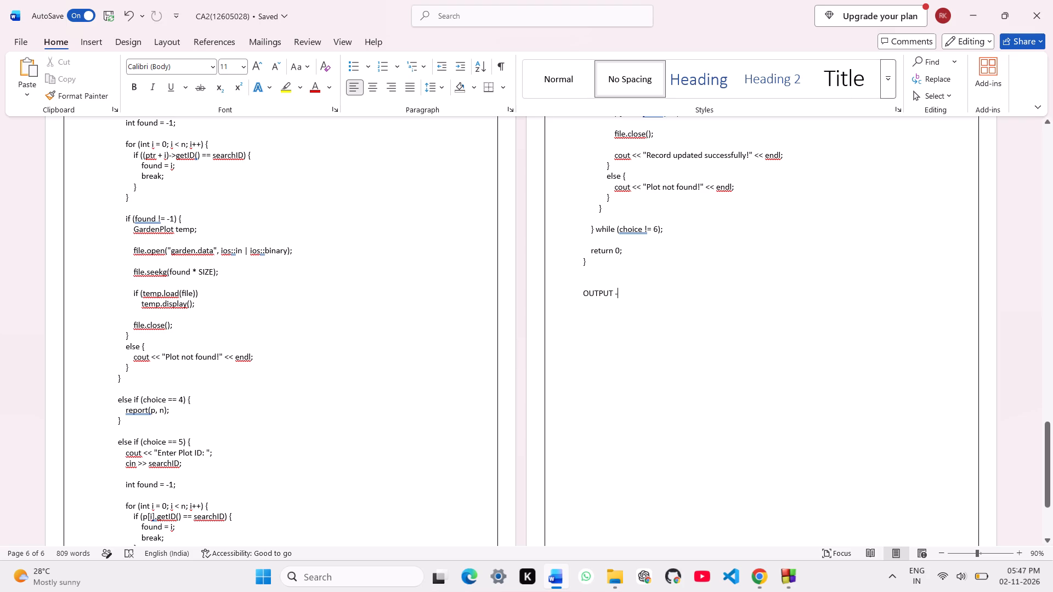
left_click(582, 293)
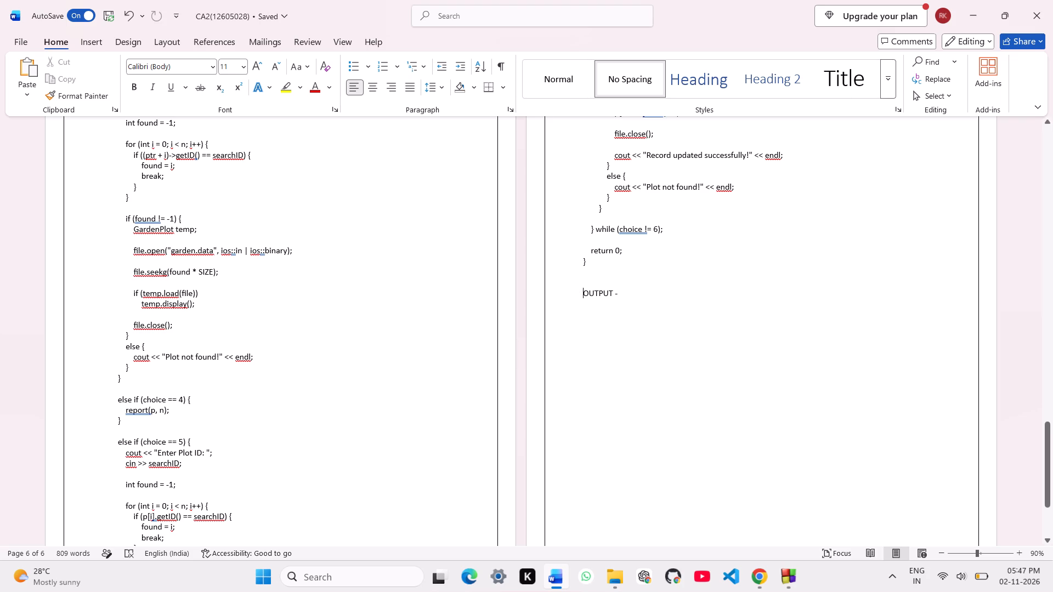
left_click(617, 297)
left_click_drag(617, 297, 599, 295)
left_click_drag(599, 295, 581, 294)
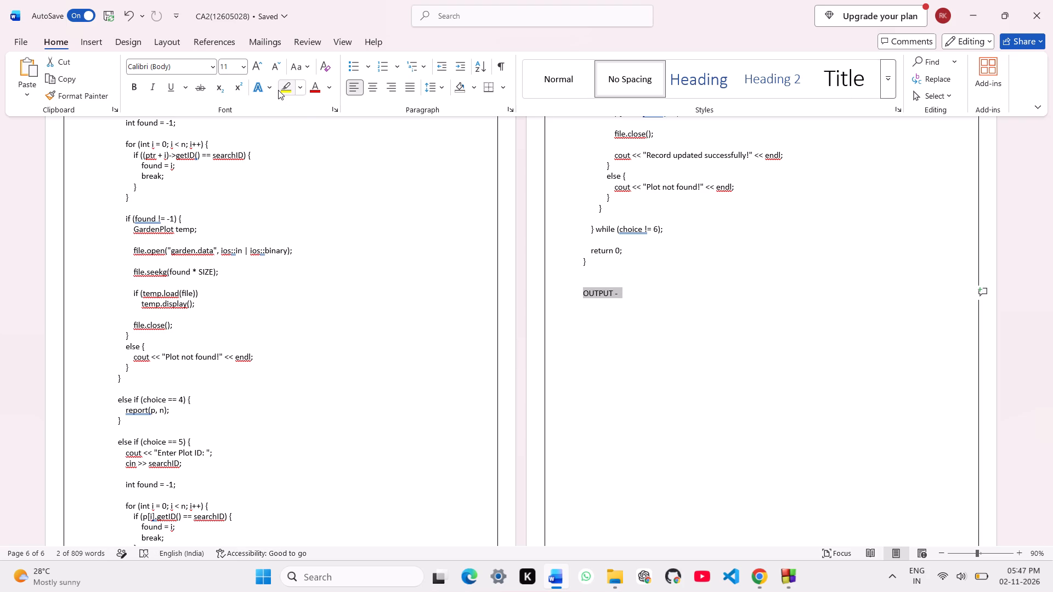
left_click(139, 89)
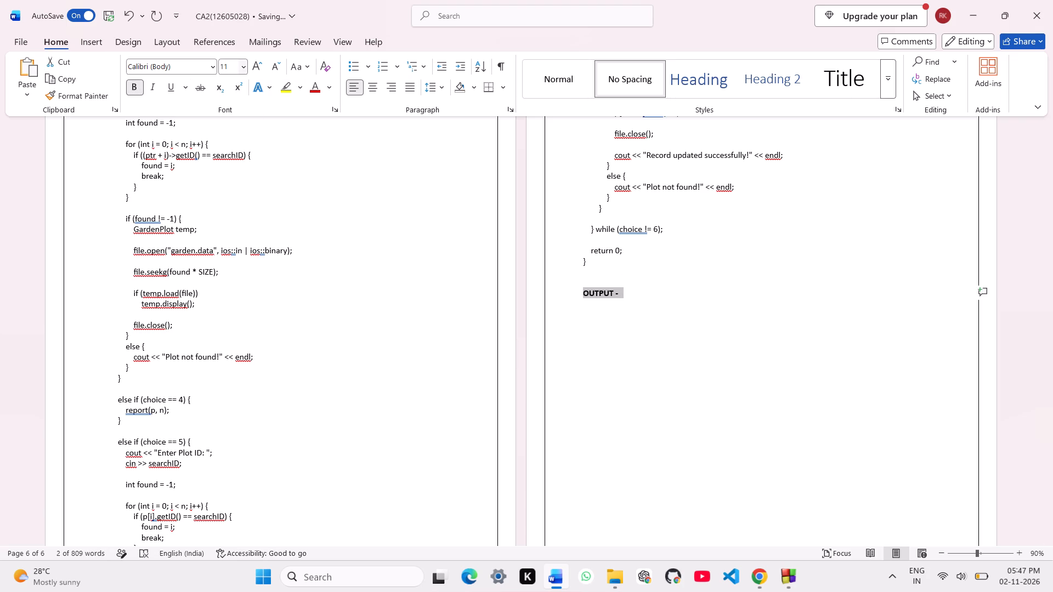
left_click(241, 71)
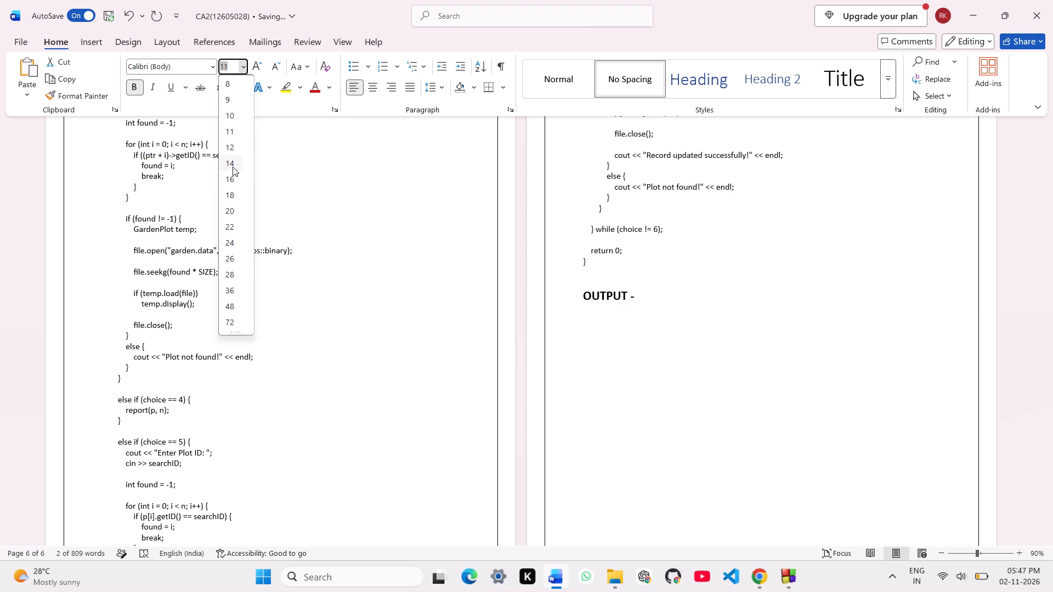
left_click(233, 167)
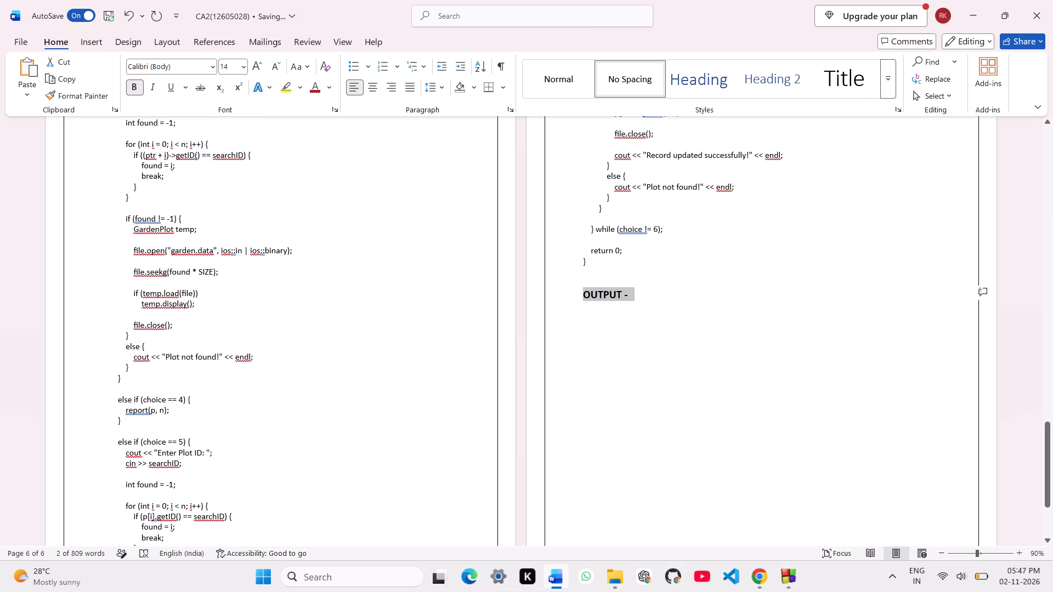
left_click(286, 283)
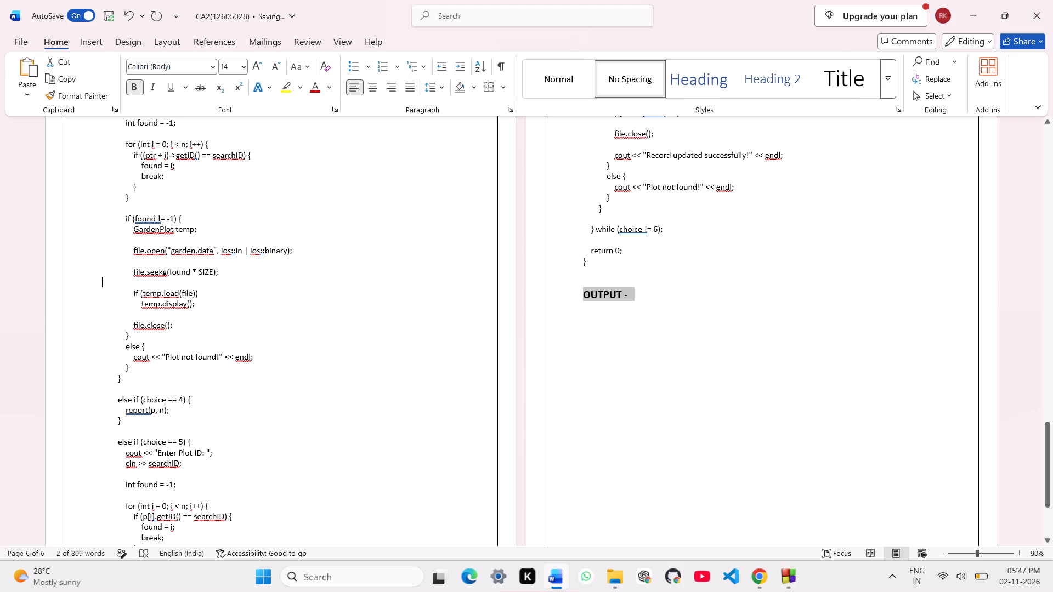
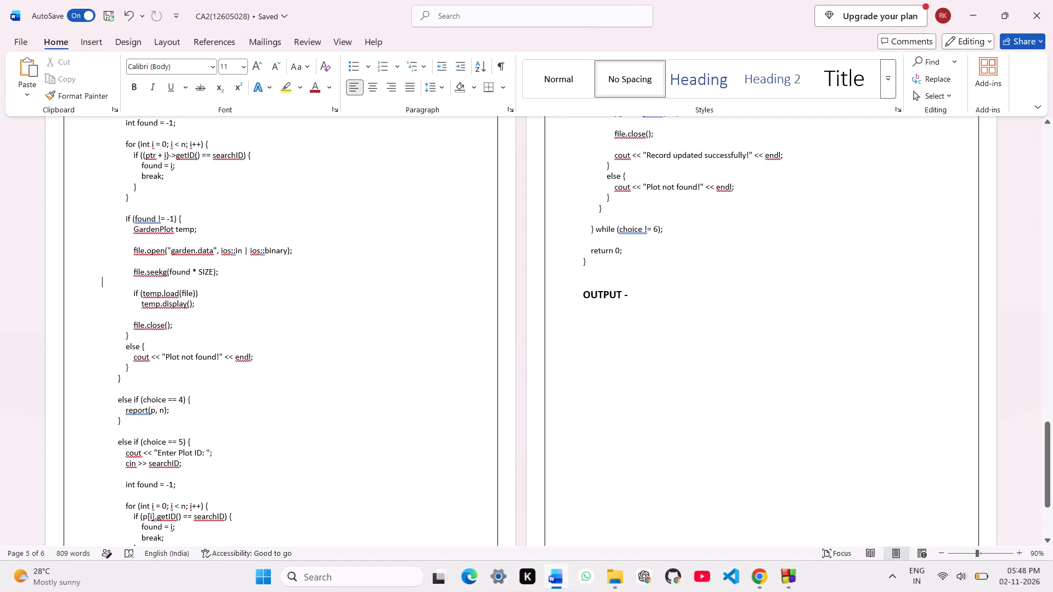
Add two new lines below the "OUTPUT -" heading on the last page for the output content.
left_click(656, 297)
key("Return")
key("Return")
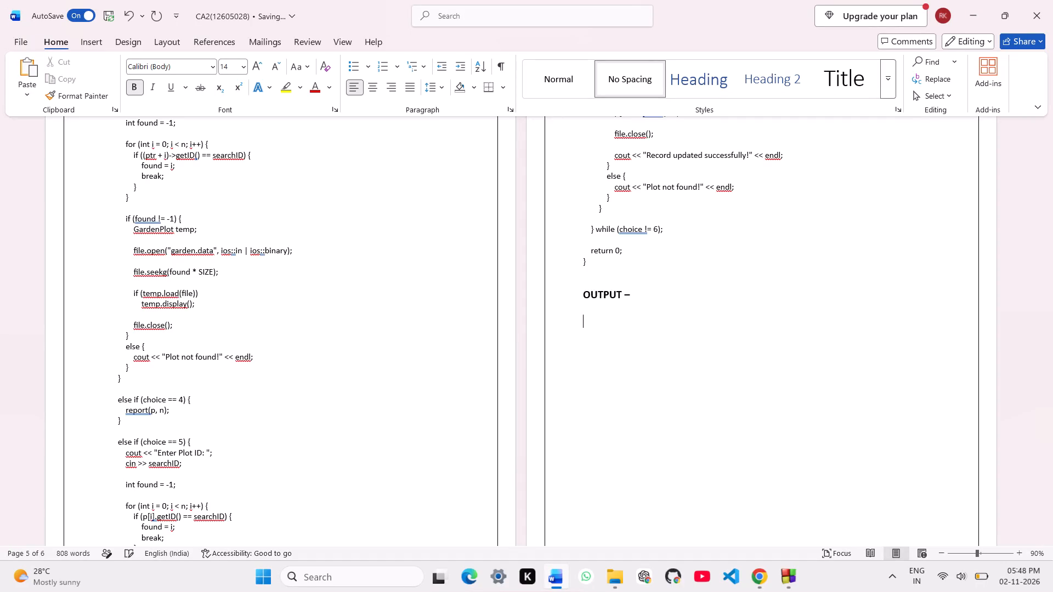
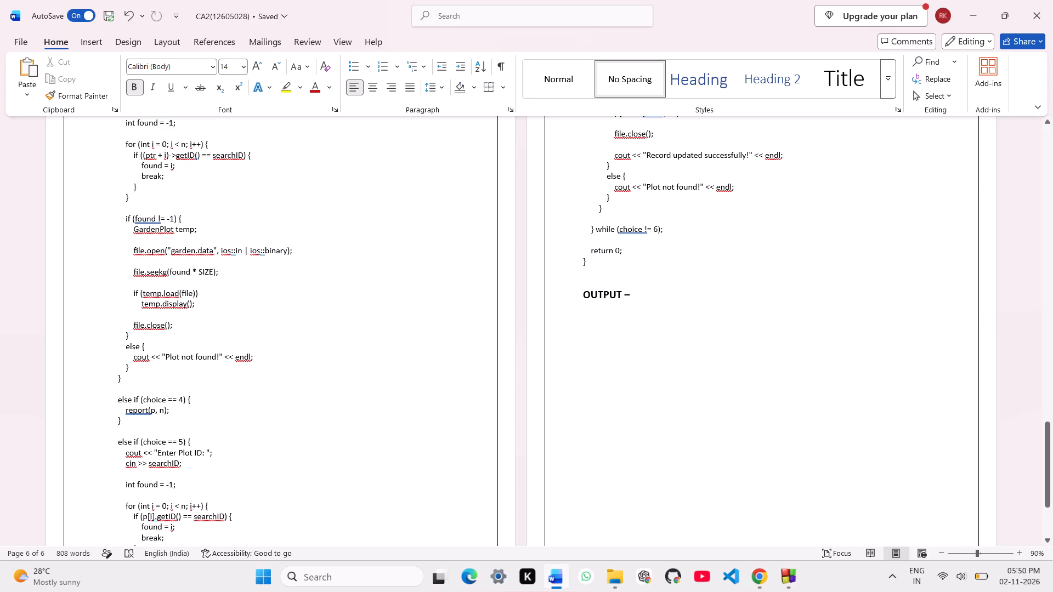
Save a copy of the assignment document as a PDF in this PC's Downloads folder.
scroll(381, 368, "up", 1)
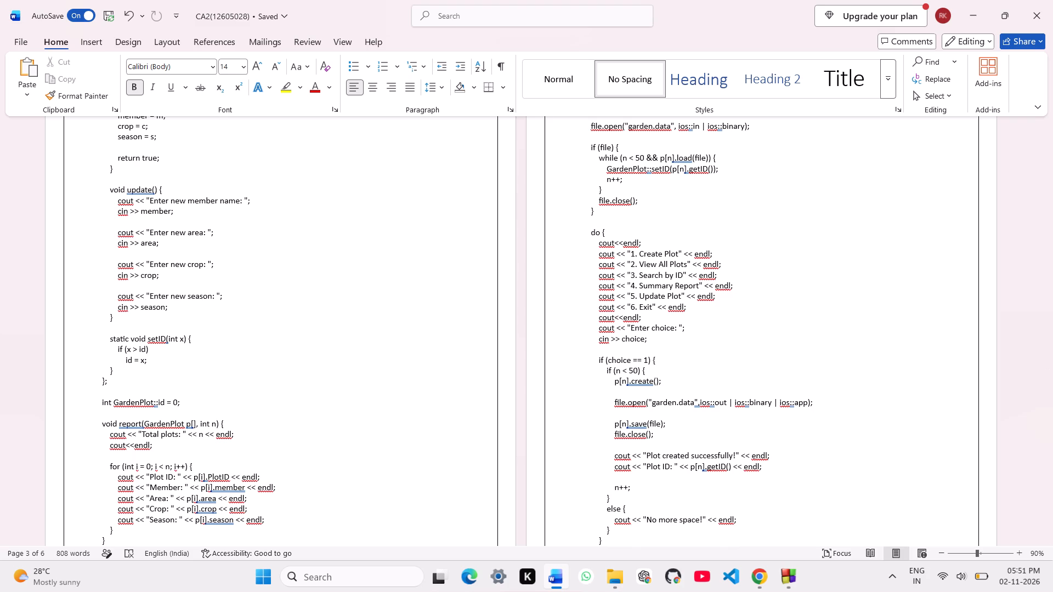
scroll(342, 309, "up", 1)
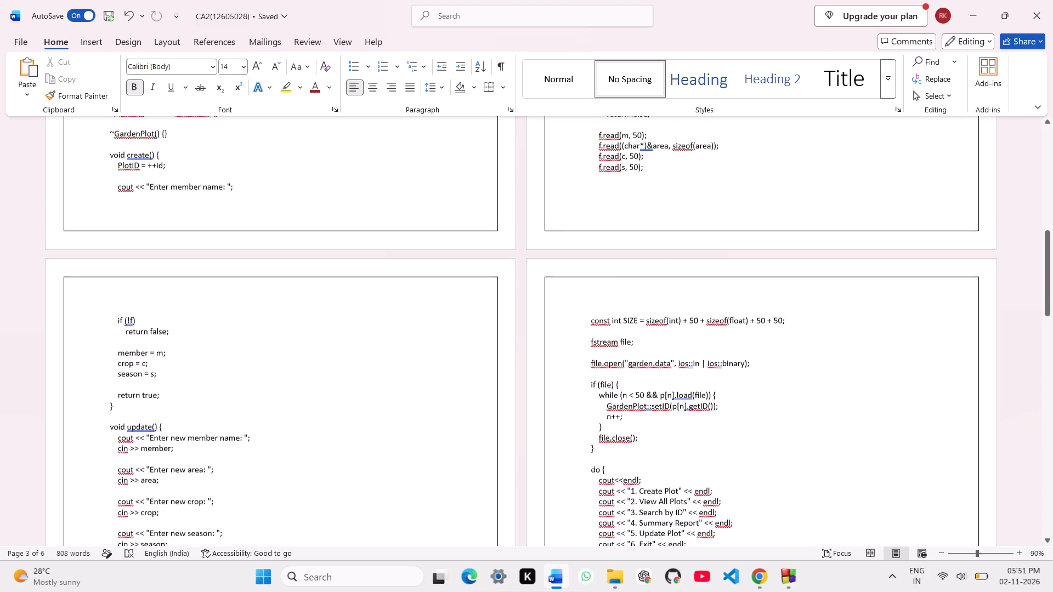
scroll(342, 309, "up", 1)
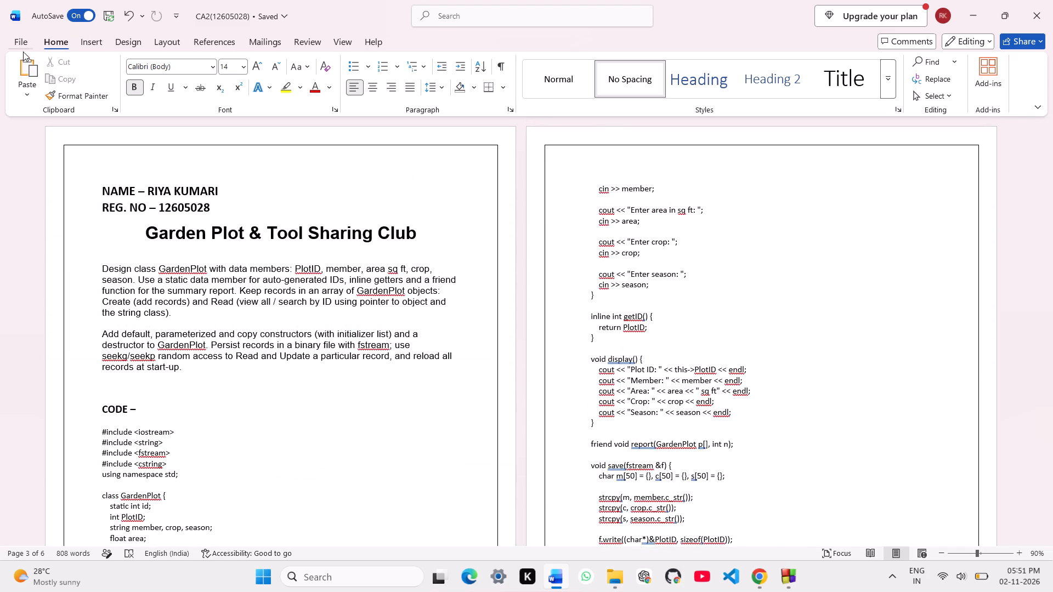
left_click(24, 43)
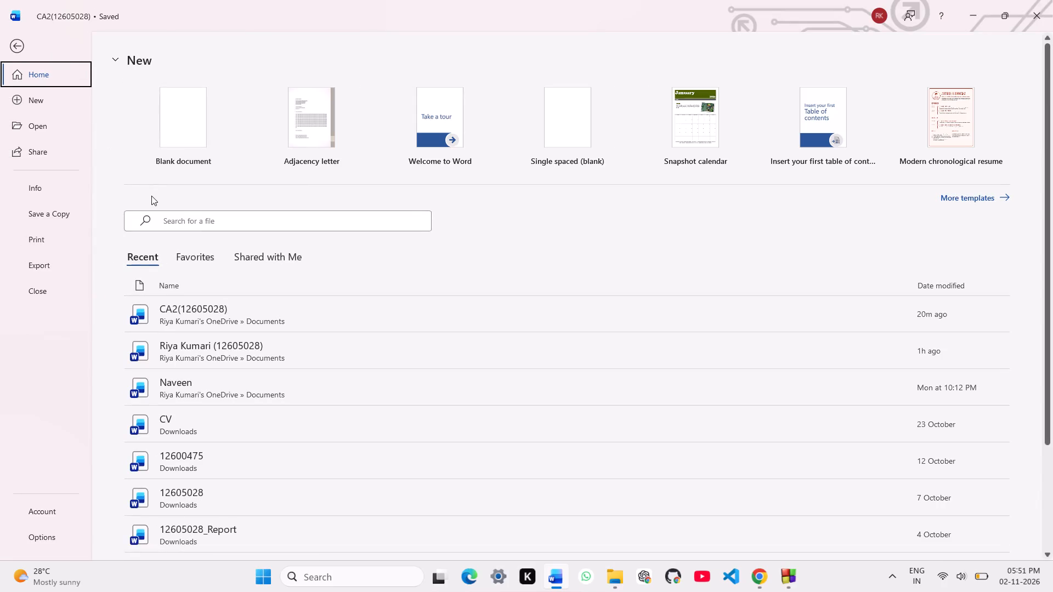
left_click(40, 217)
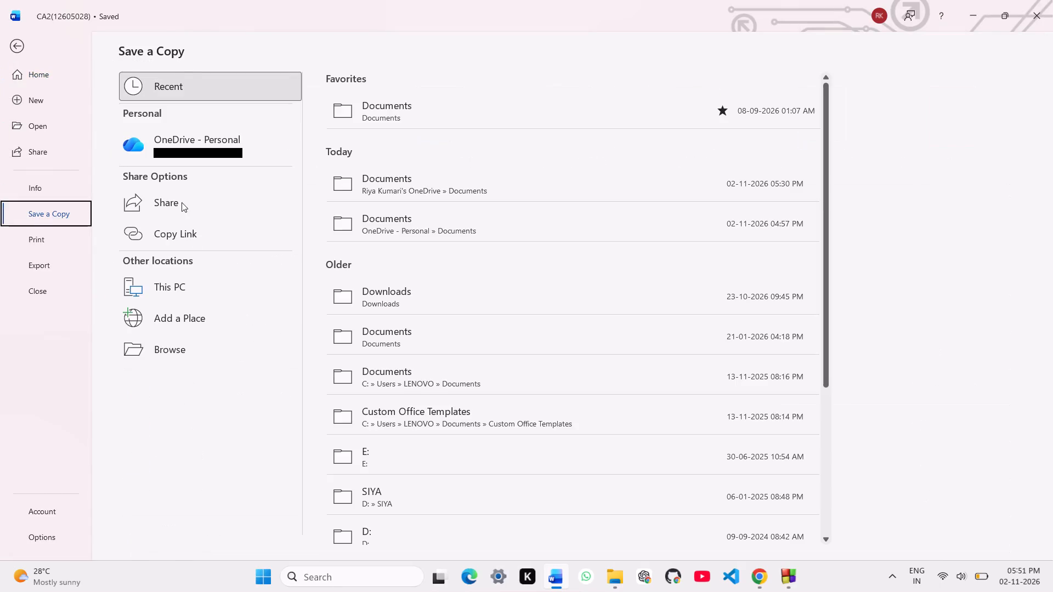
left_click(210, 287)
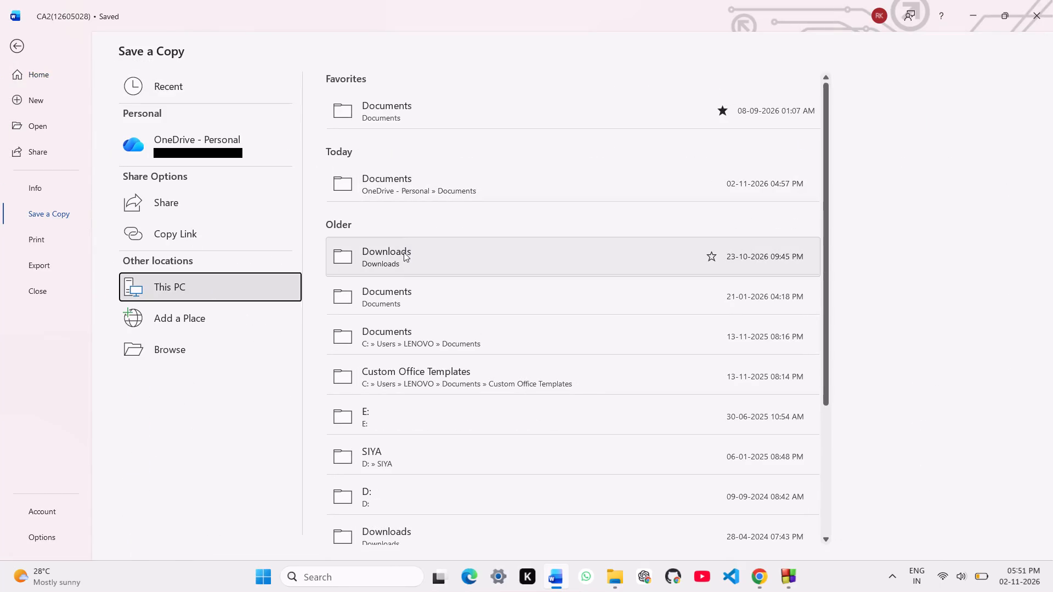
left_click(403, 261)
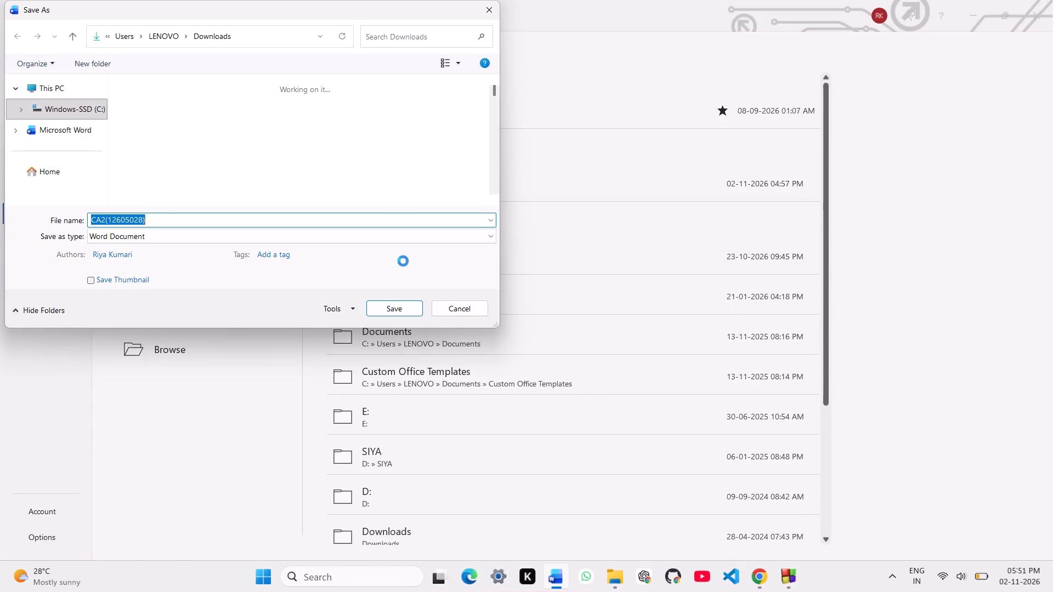
Save the assignment document in Downloads under the name "pdf" in PDF format.
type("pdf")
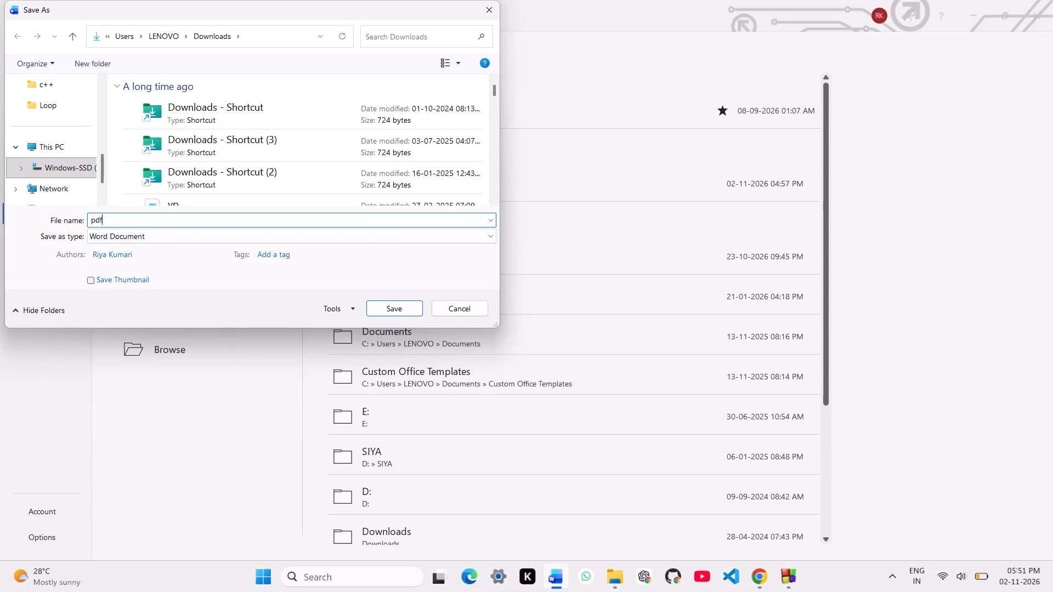
left_click(455, 234)
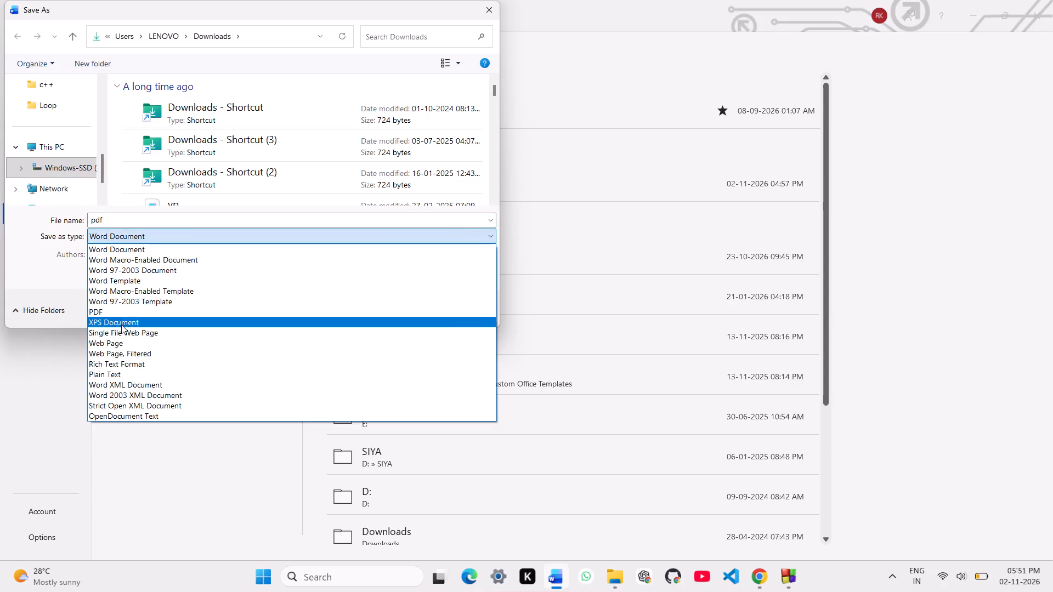
left_click(111, 307)
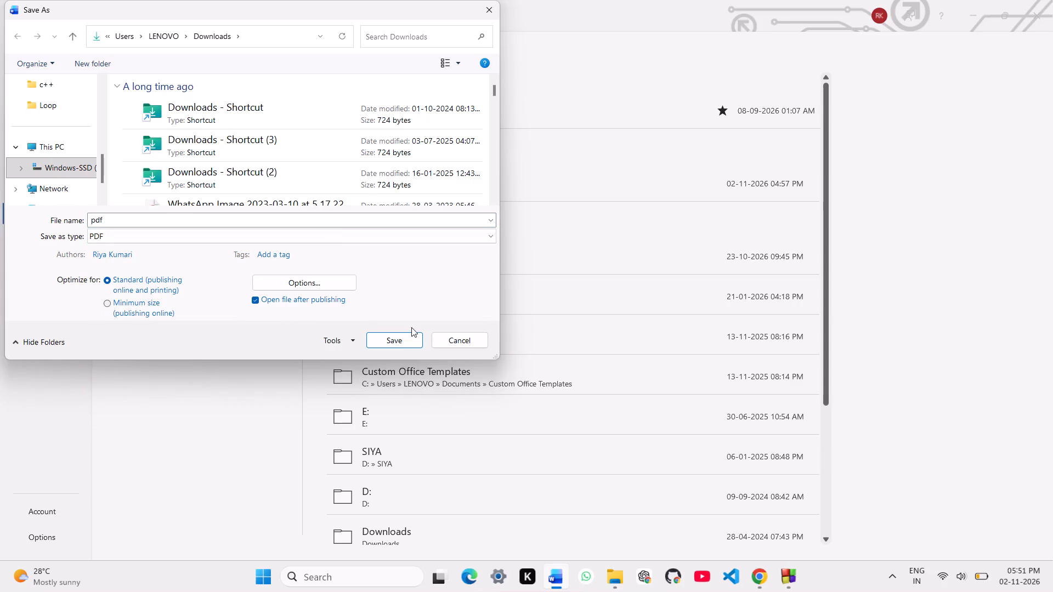
left_click(401, 339)
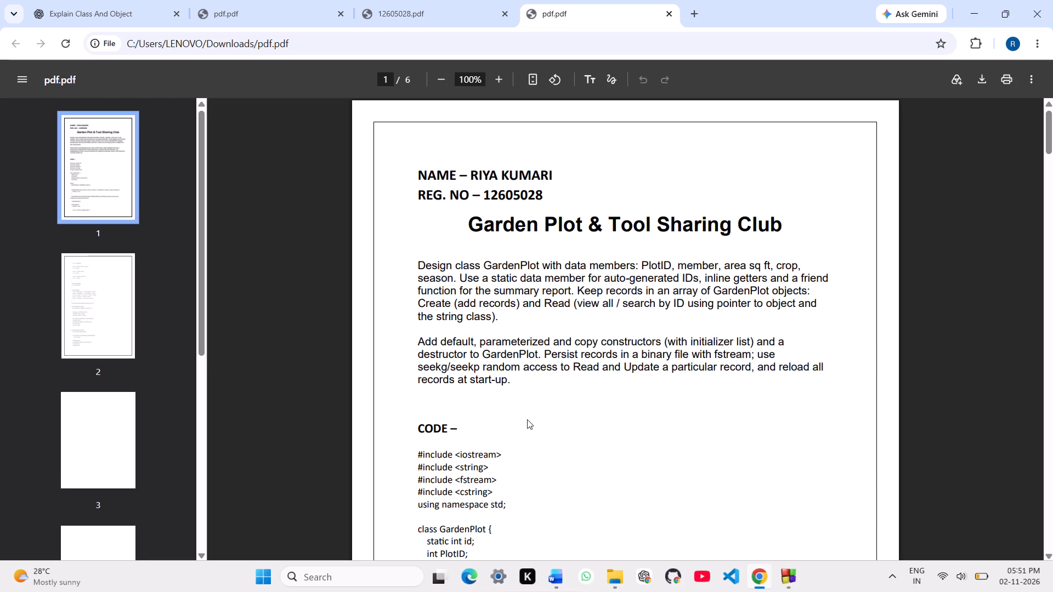
Review the exported PDF's first two pages, checking the assignment text, code layout and page borders.
scroll(527, 419, "down", 1)
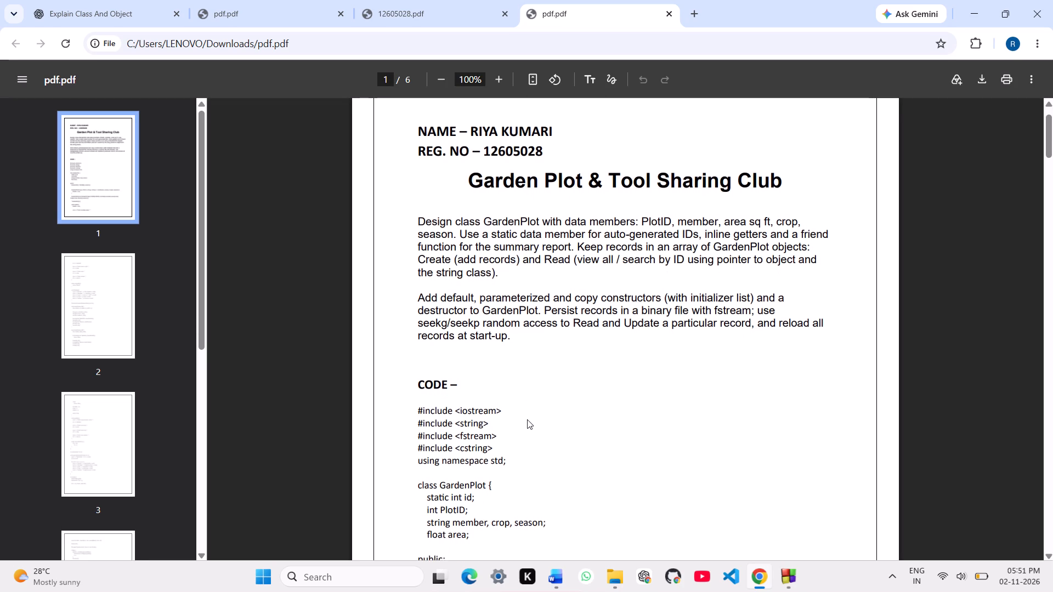
scroll(527, 419, "down", 3)
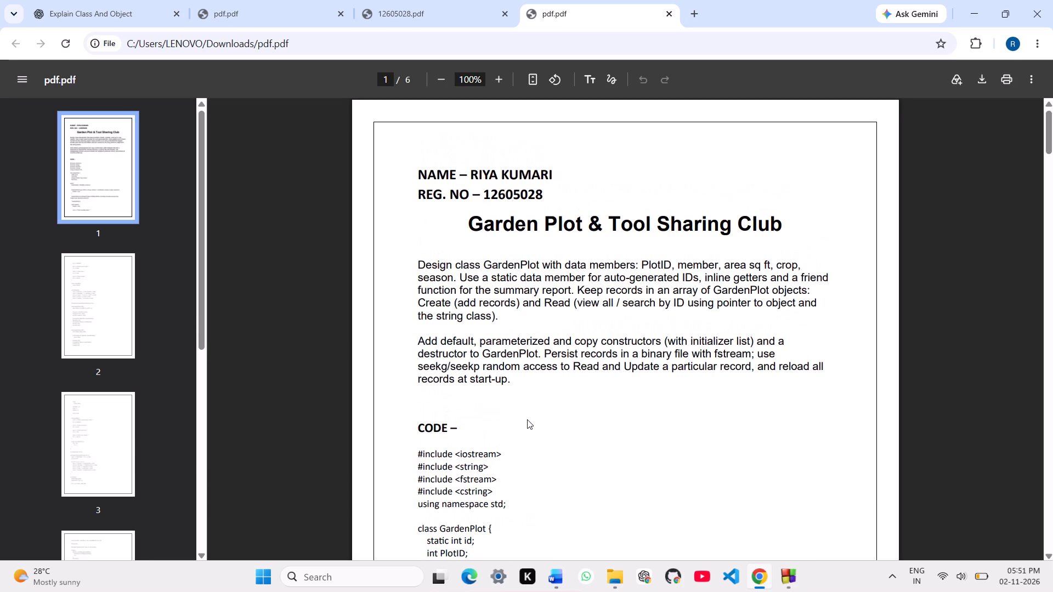
scroll(527, 419, "down", 1)
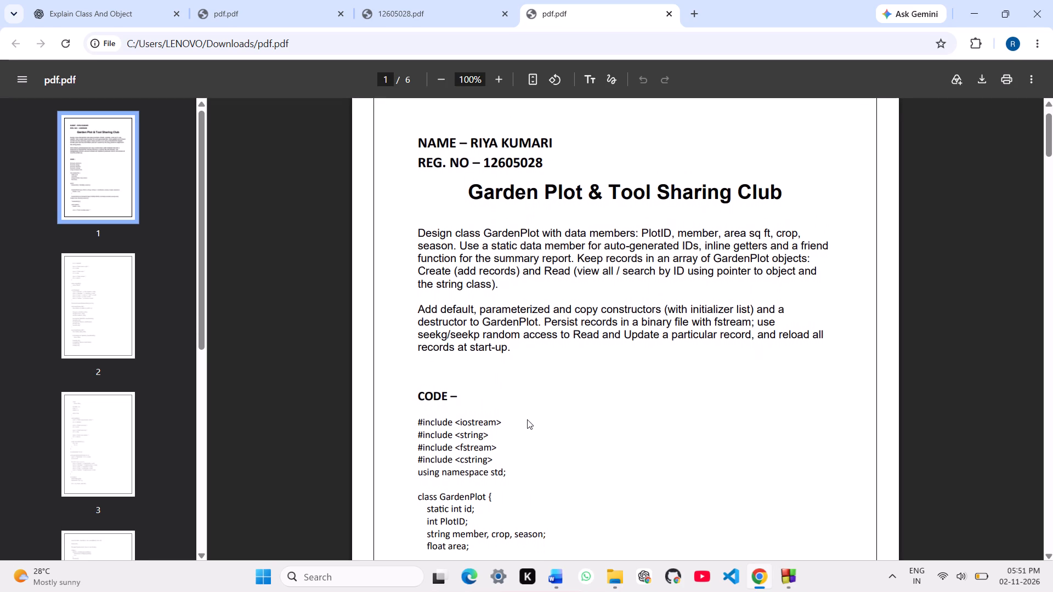
scroll(527, 419, "down", 2)
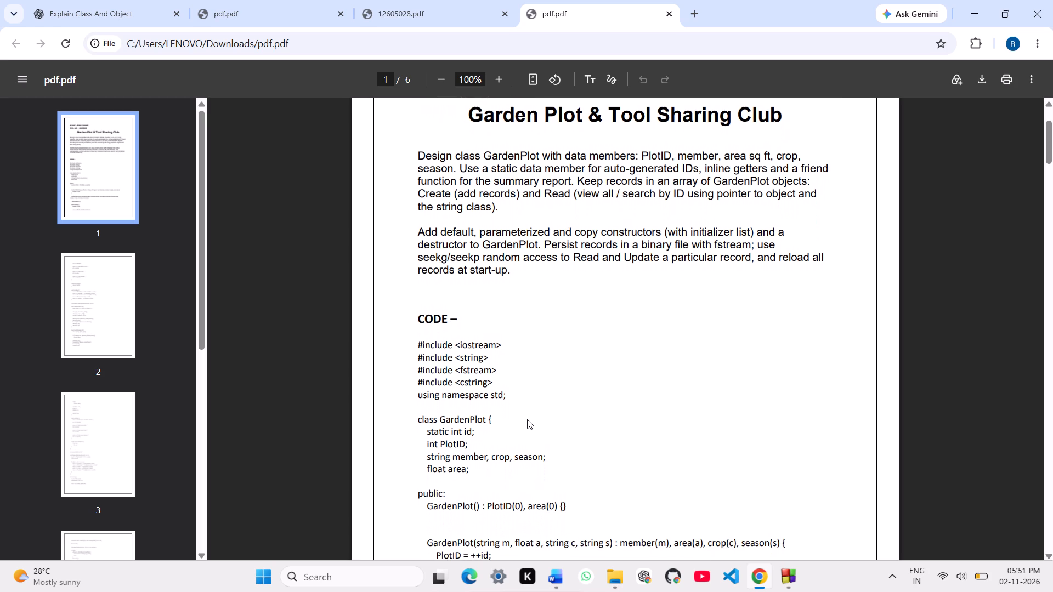
scroll(527, 419, "down", 2)
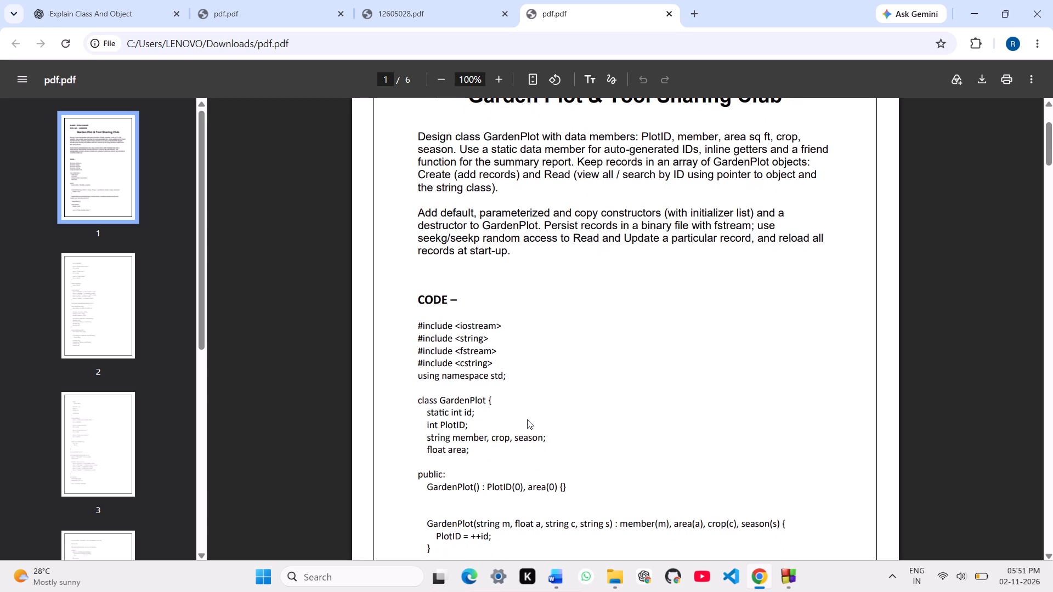
scroll(527, 419, "down", 5)
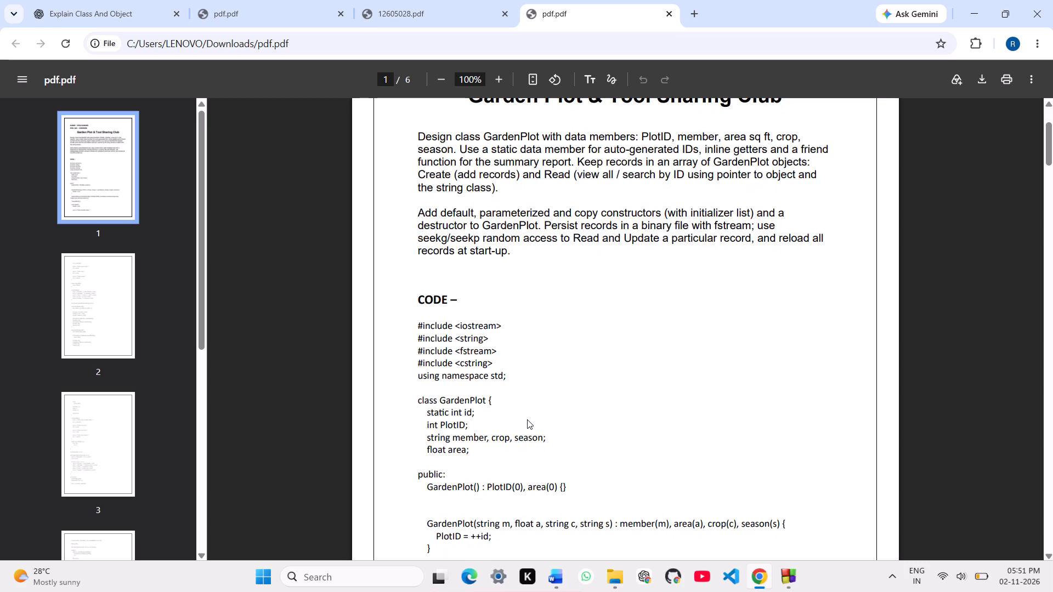
scroll(527, 419, "down", 2)
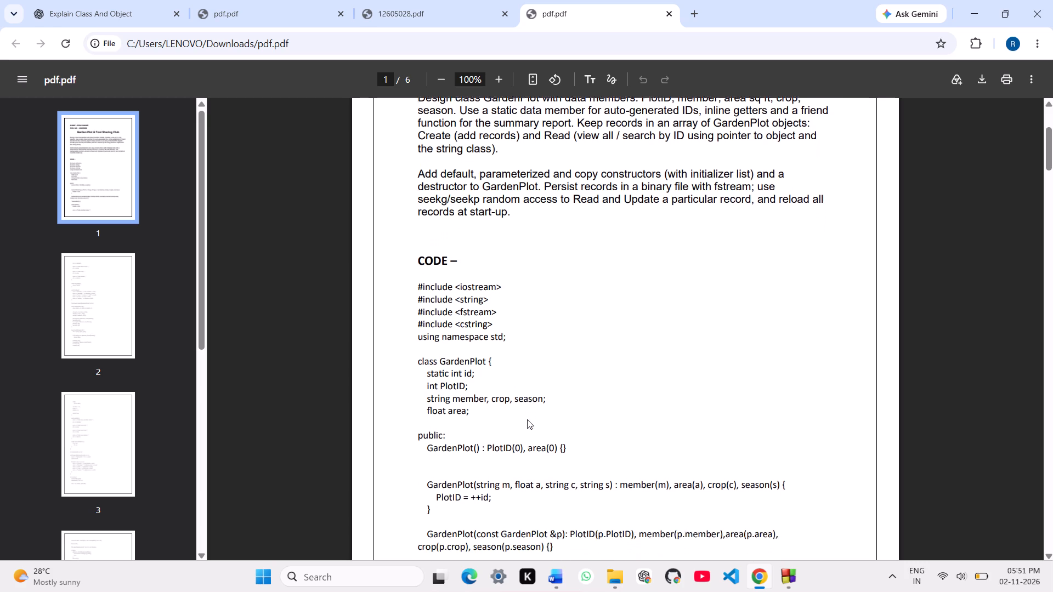
scroll(527, 419, "down", 3)
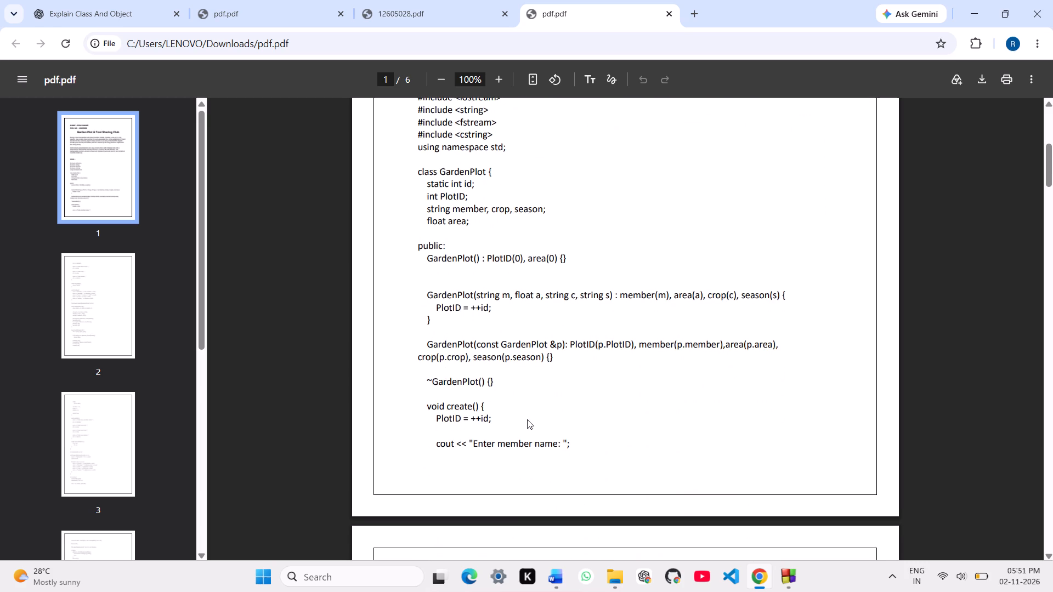
scroll(527, 419, "down", 7)
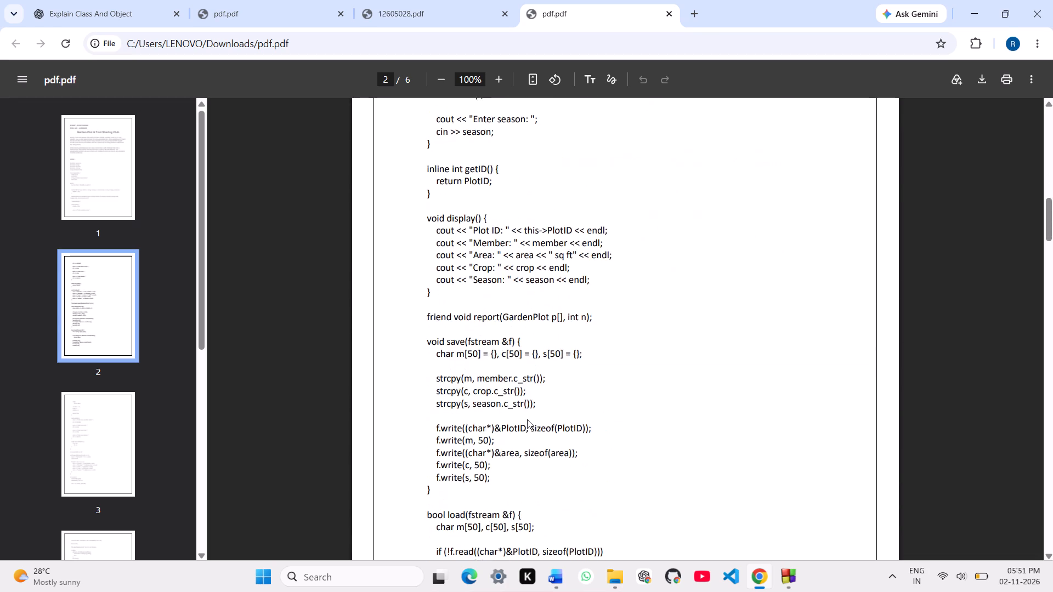
scroll(527, 419, "down", 3)
Switch to File Explorer and select the newly exported file "pdf" in the Downloads folder.
left_click(616, 577)
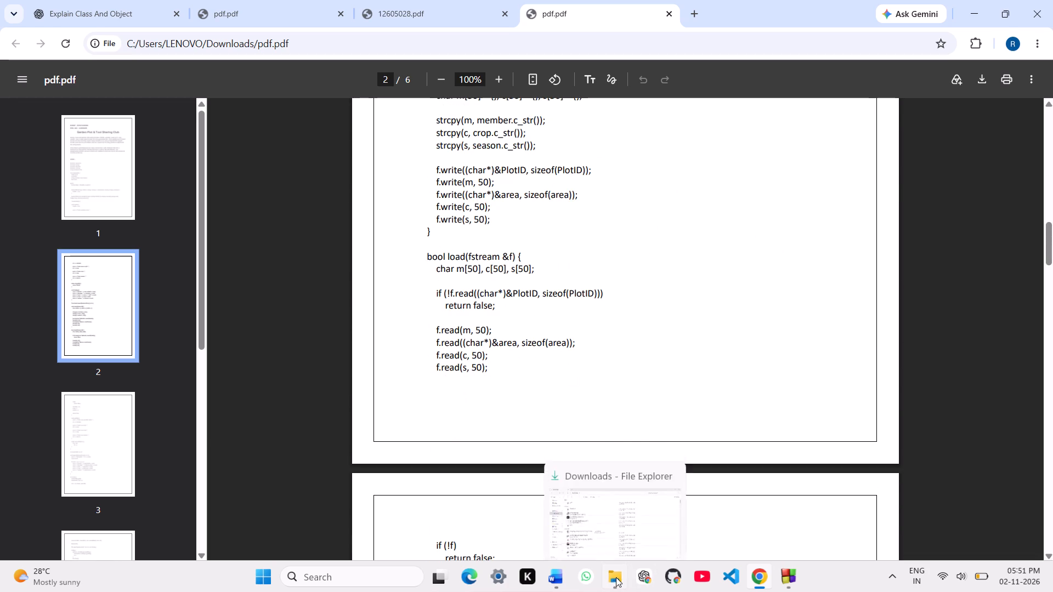
left_click(281, 115)
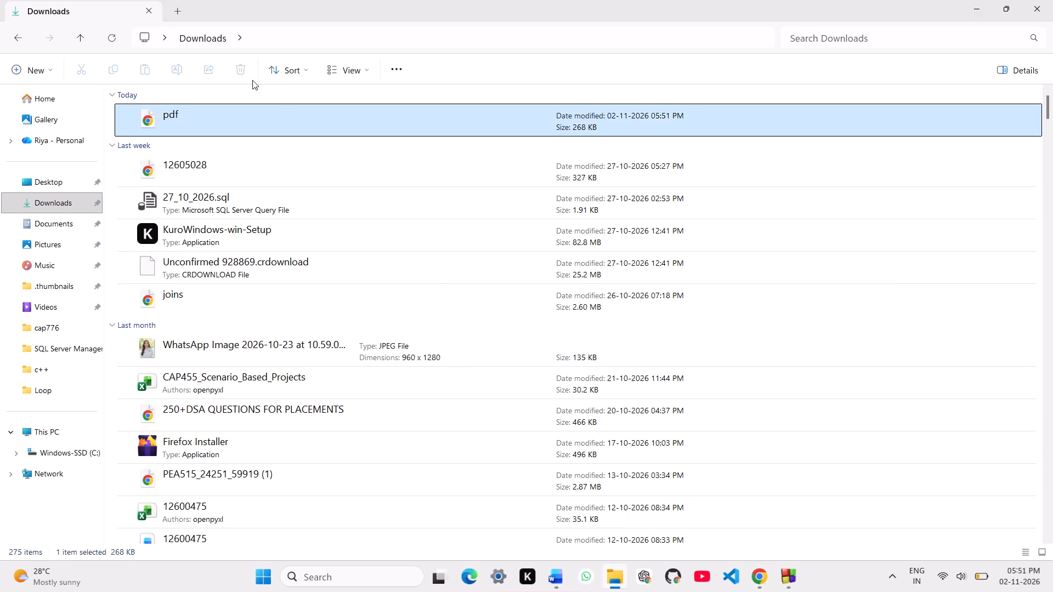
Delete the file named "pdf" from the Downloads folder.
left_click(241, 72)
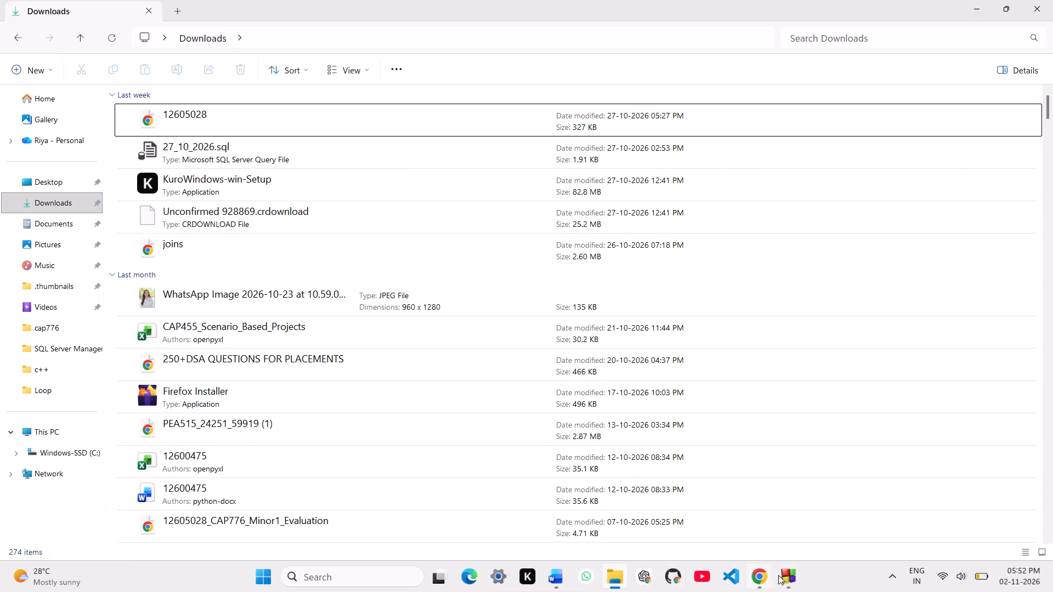
Switch to Code::Blocks, then build and run CA2.cpp.
left_click(792, 586)
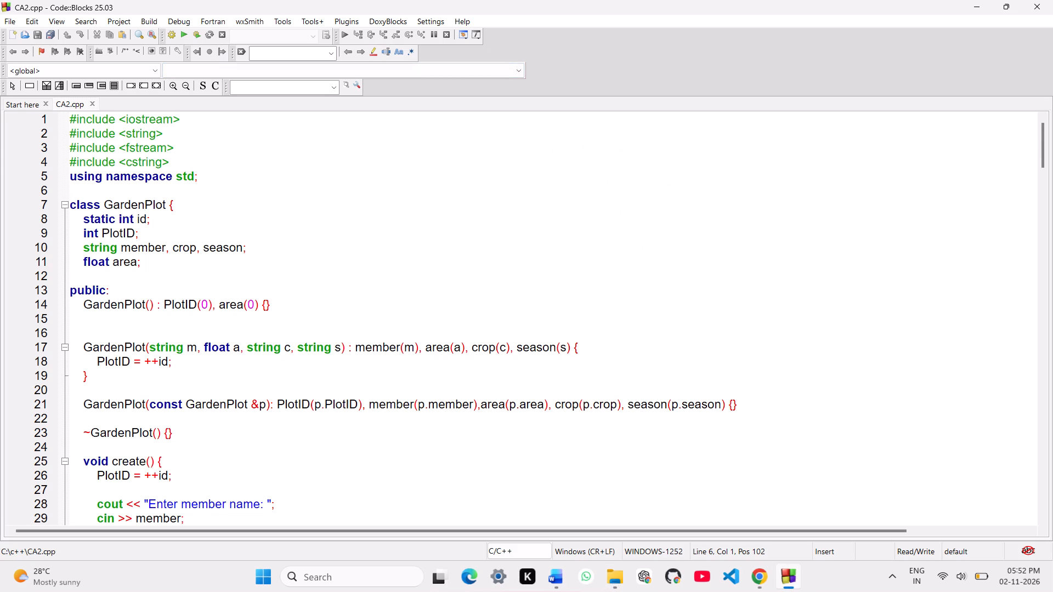
left_click(196, 35)
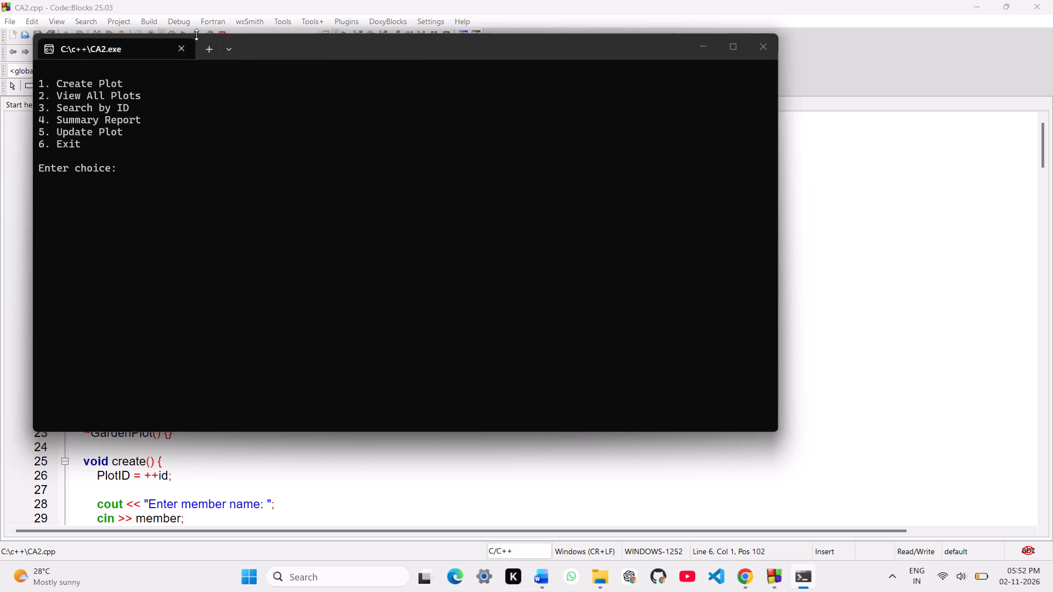
Create a plot with choice 1 in the running program: member Riya, area 200, crop Rice, season Winter.
key("1")
key("Return")
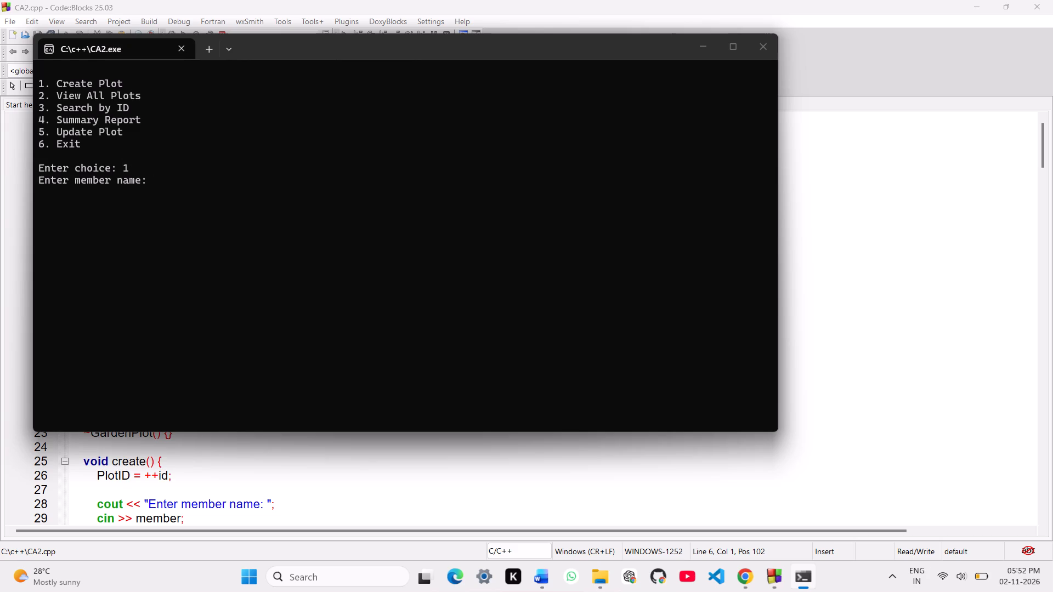
type("Riya")
key("Return")
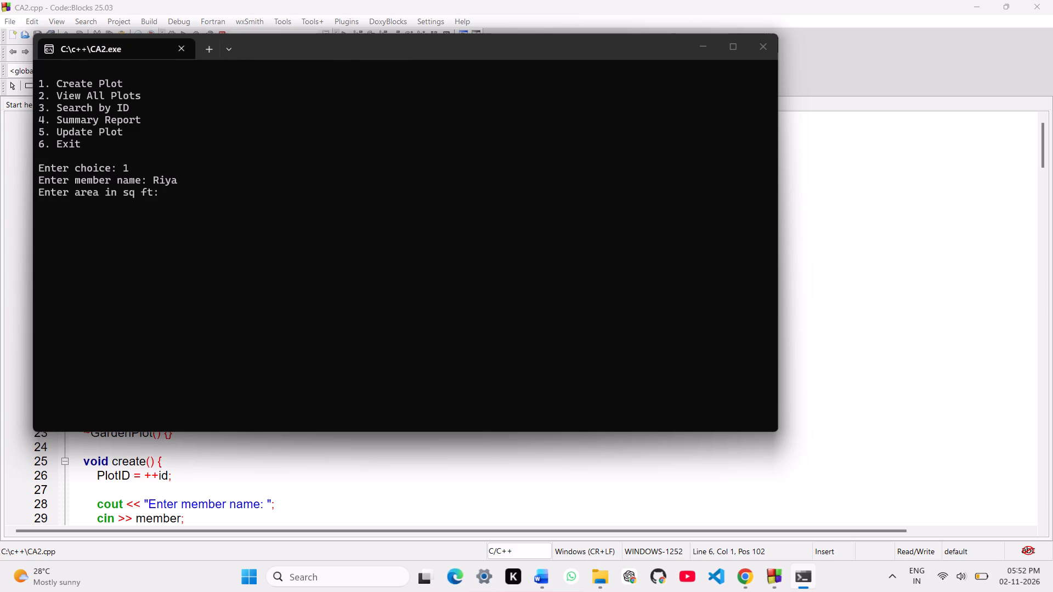
key("2")
type("00")
key("Return")
type("Rice")
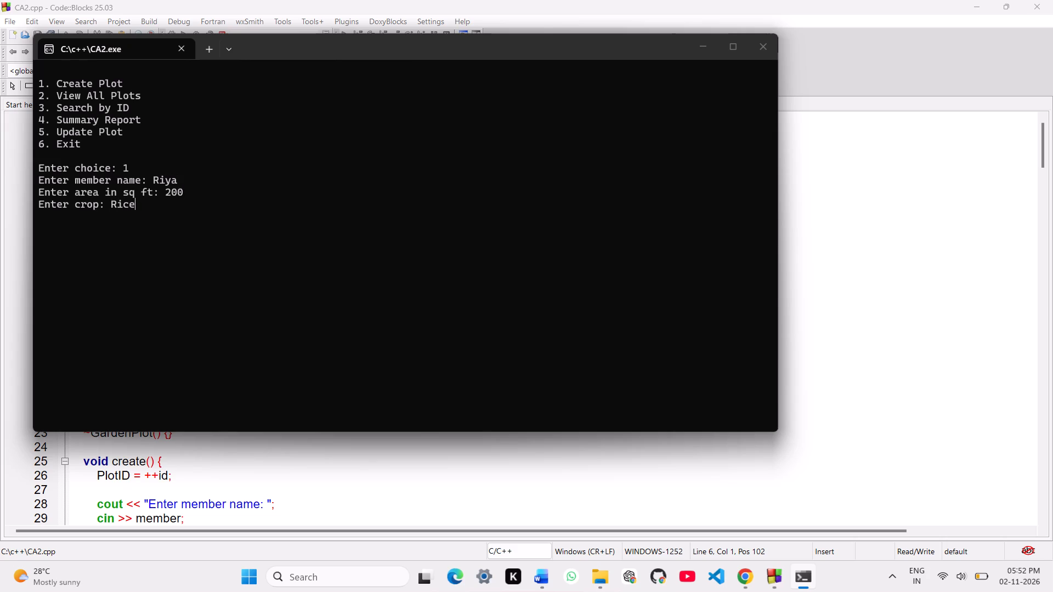
key("Return")
type("Winter")
key("Return")
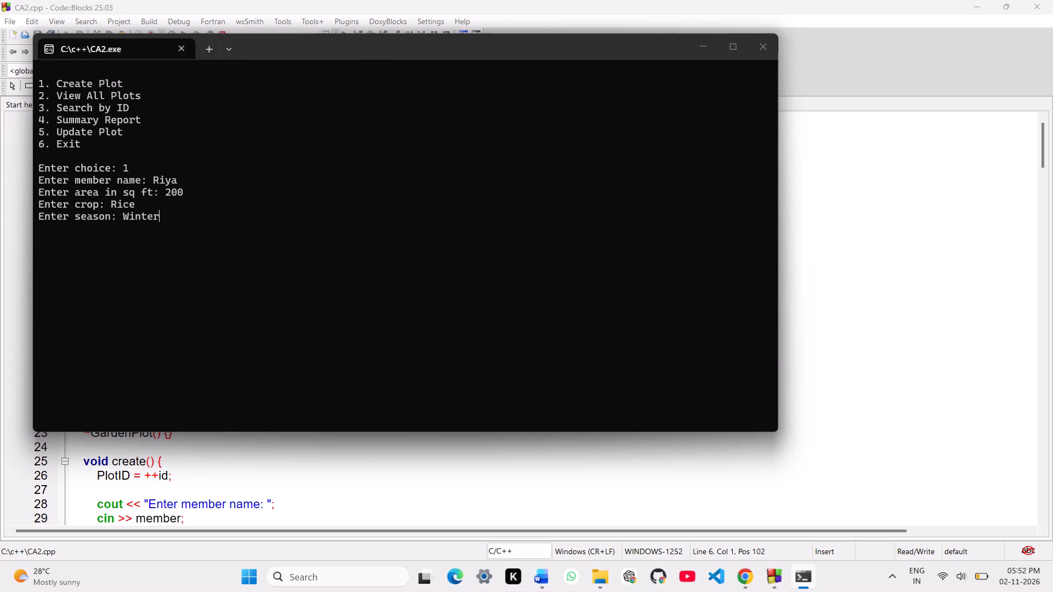
Create a second plot with choice 1: member Tiya, area 400, crop Wheat, season Summer.
key("1")
key("Return")
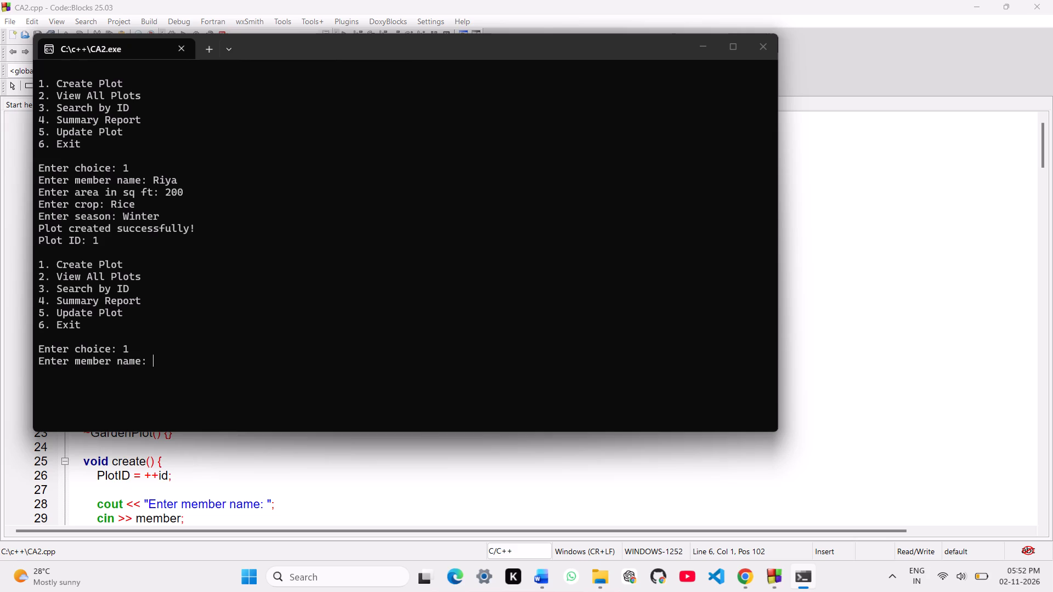
key("shift+t")
type("iya")
key("Return")
type("400")
key("Return")
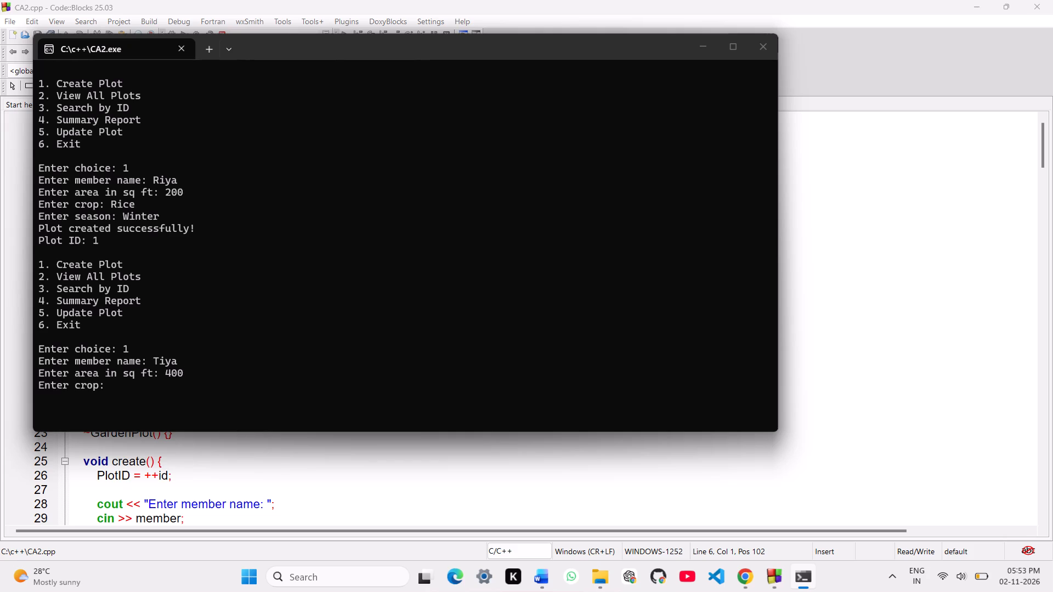
type("Wheat")
key("Return")
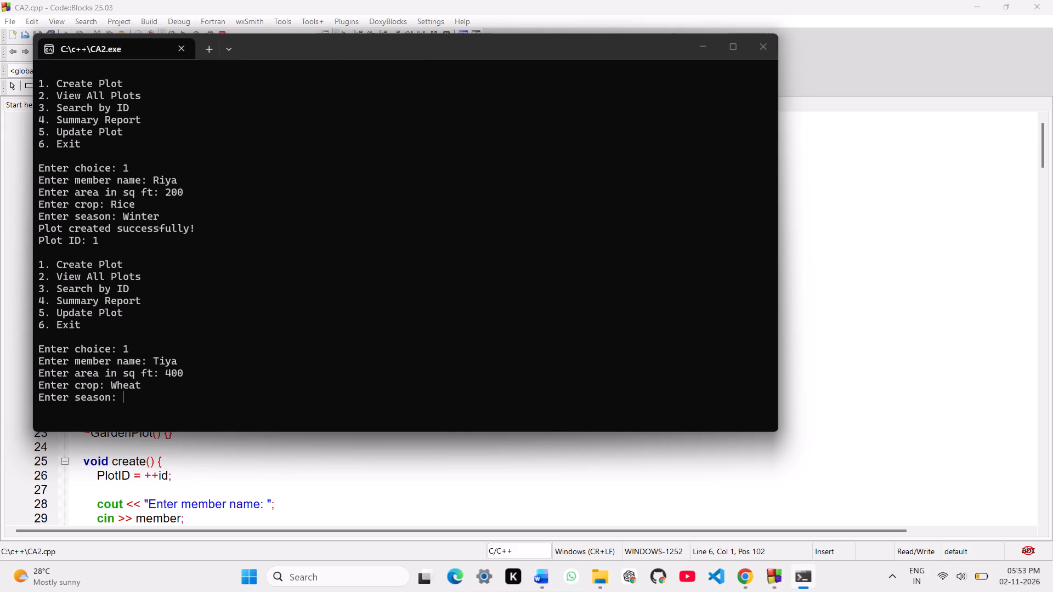
type("Summer")
key("Return")
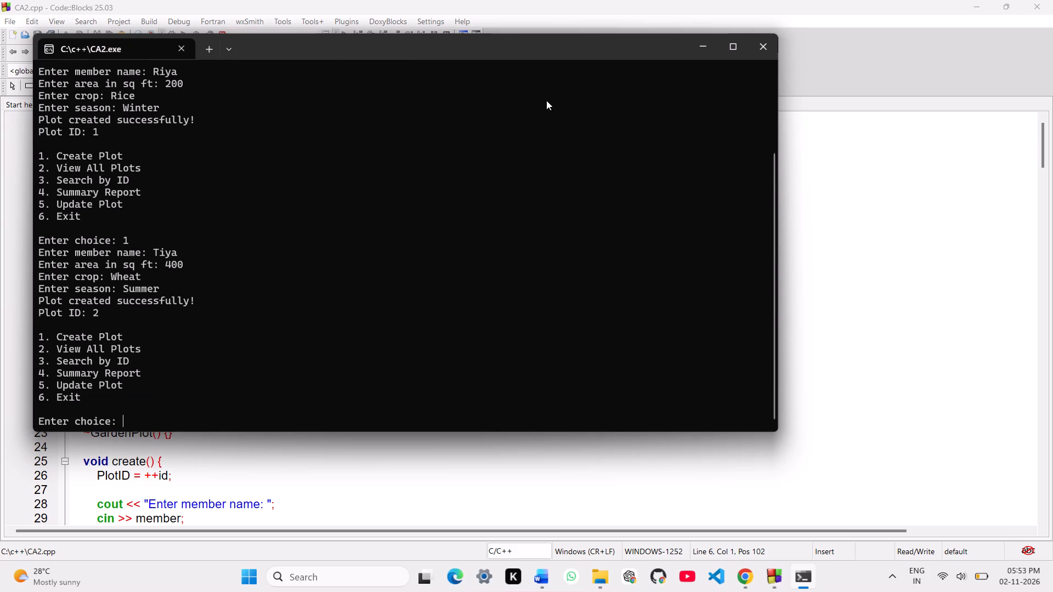
Maximize the console and copy a rectangular screenshot of its output from the first menu through the second plot's ID line.
left_click(731, 47)
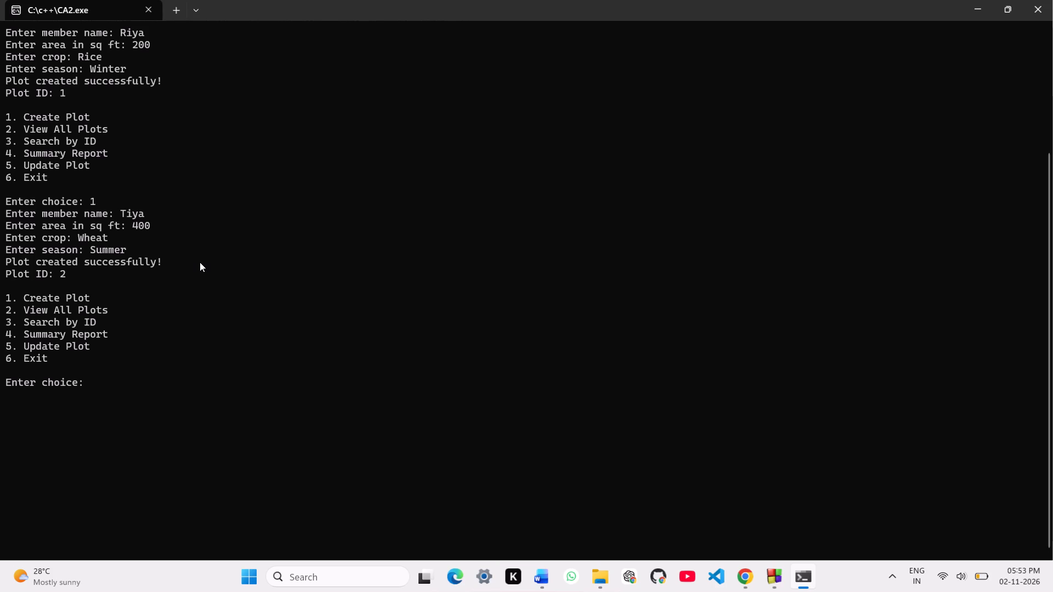
key("Print")
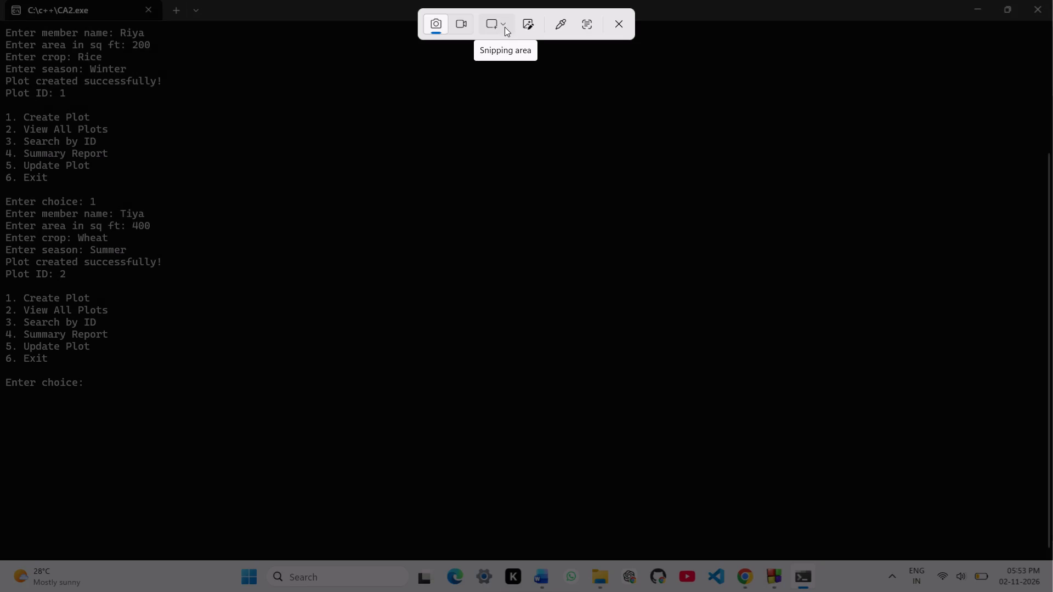
left_click(624, 29)
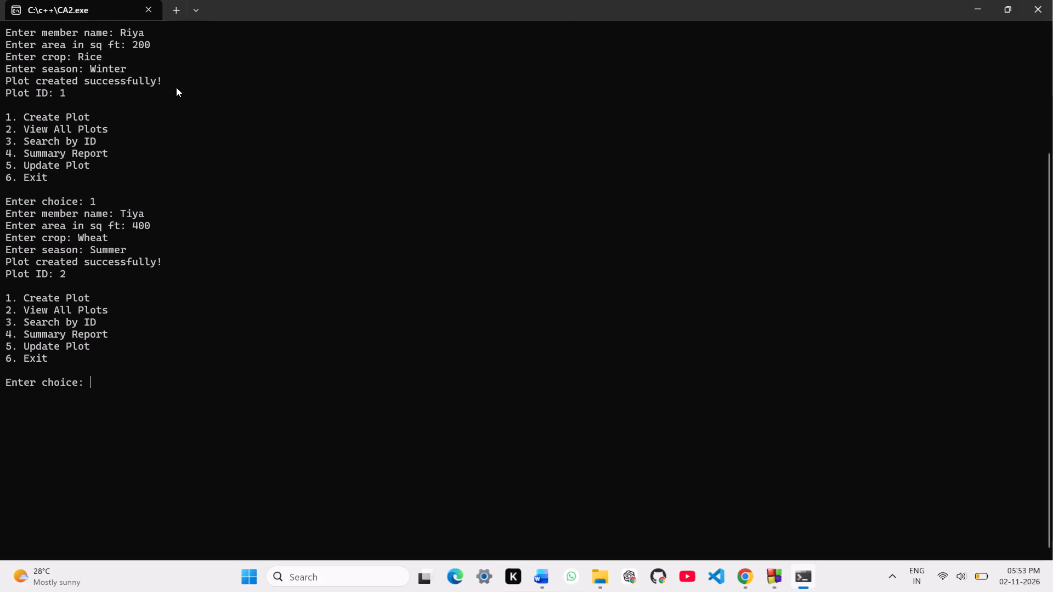
scroll(176, 89, "up", 3)
key("Print")
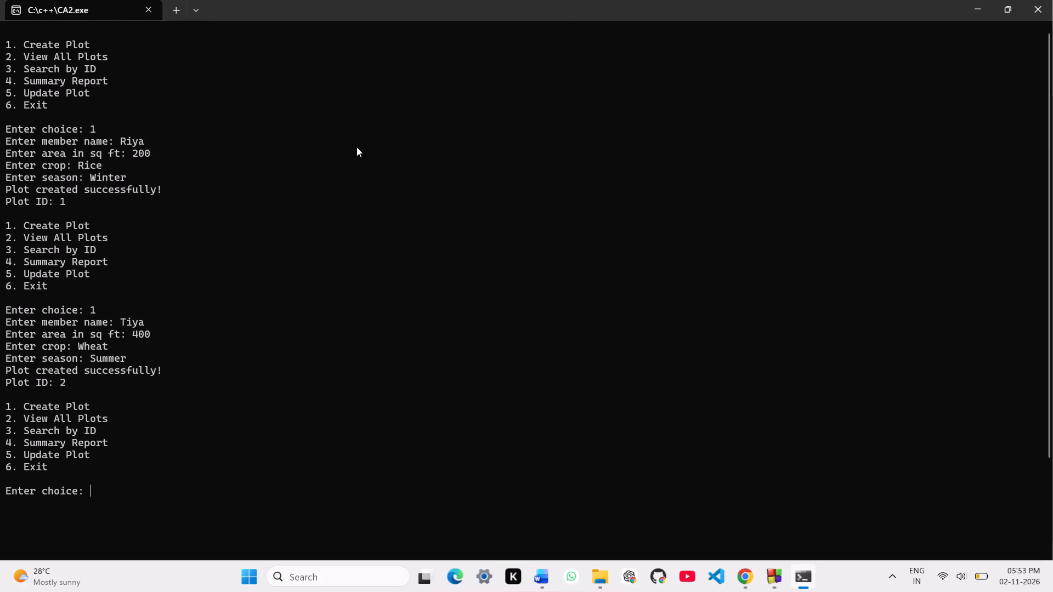
left_click(505, 25)
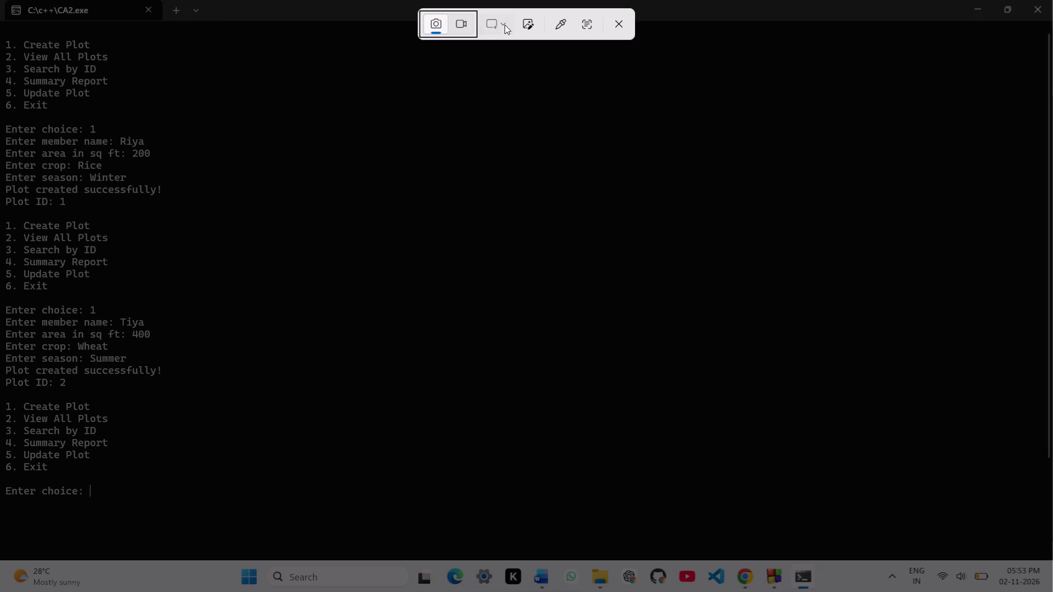
left_click(510, 24)
left_click_drag(0, 31, 164, 297)
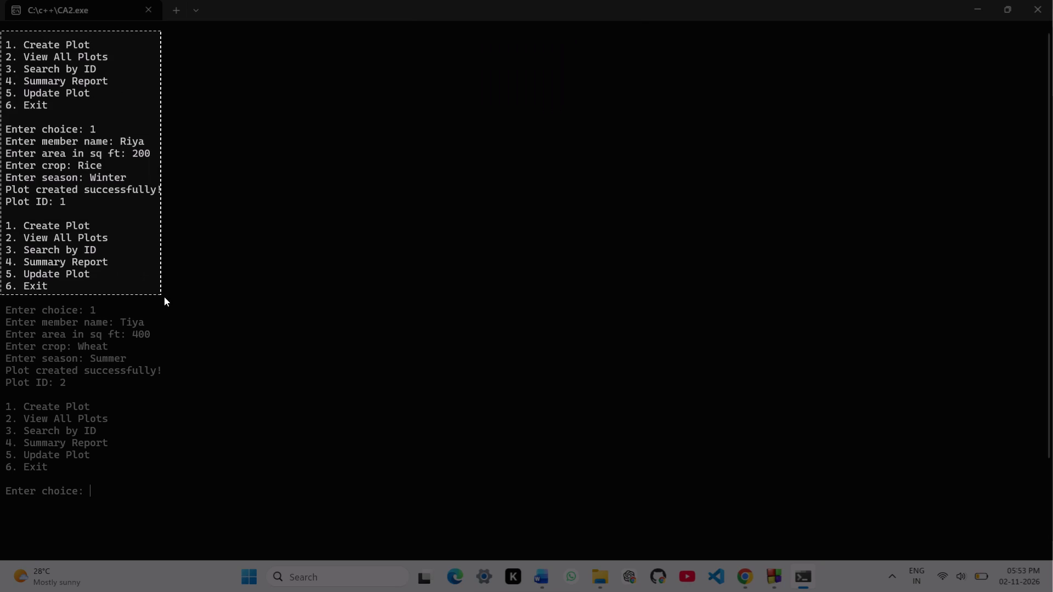
left_click_drag(164, 297, 194, 395)
key("ctrl+c")
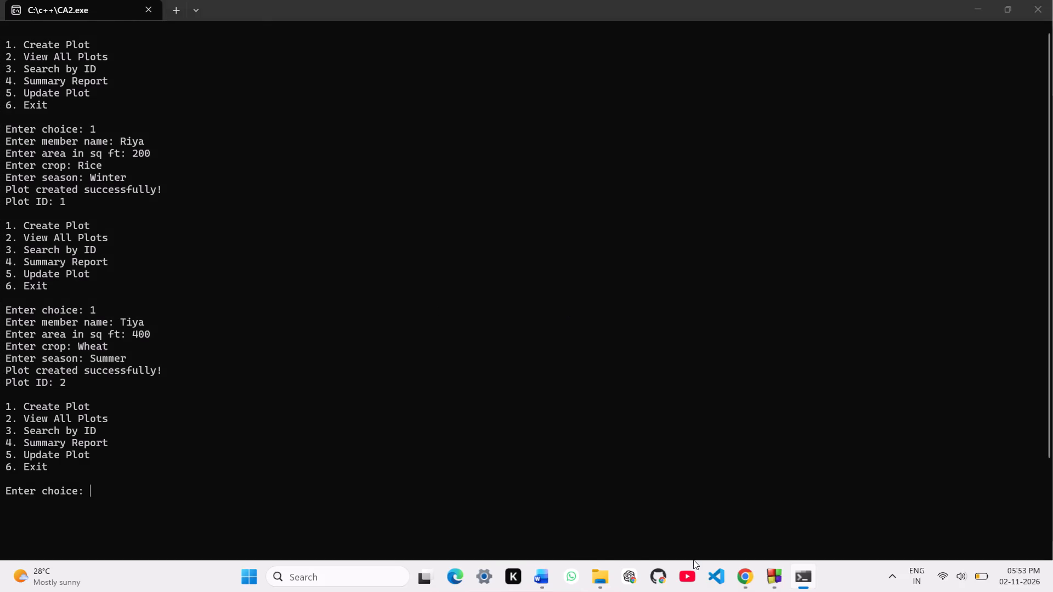
Switch to Word and paste the console screenshot on the line below the "OUTPUT –" heading on the last page.
left_click(533, 579)
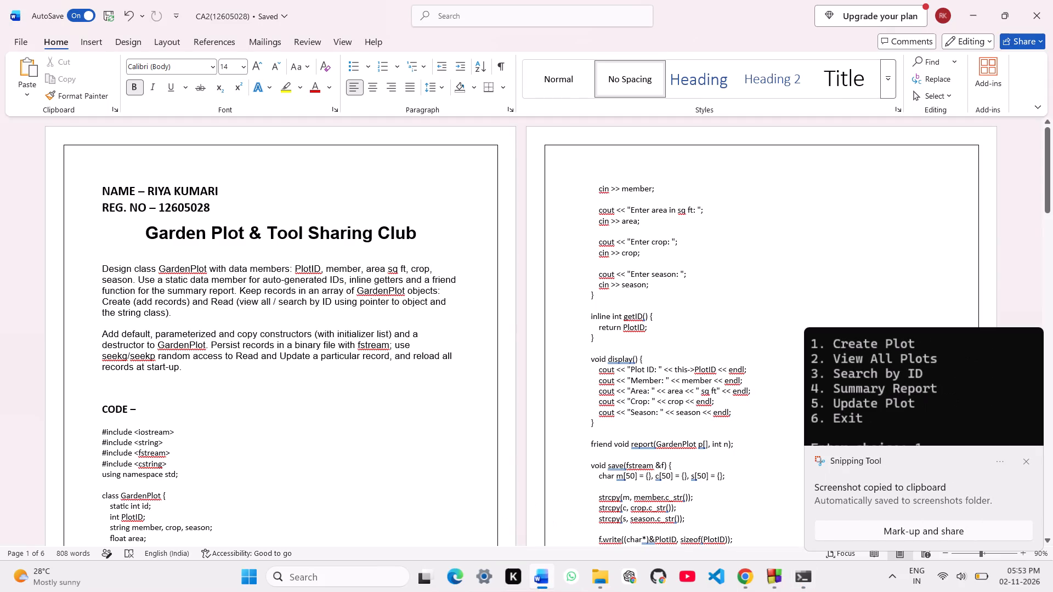
scroll(697, 390, "down", 1)
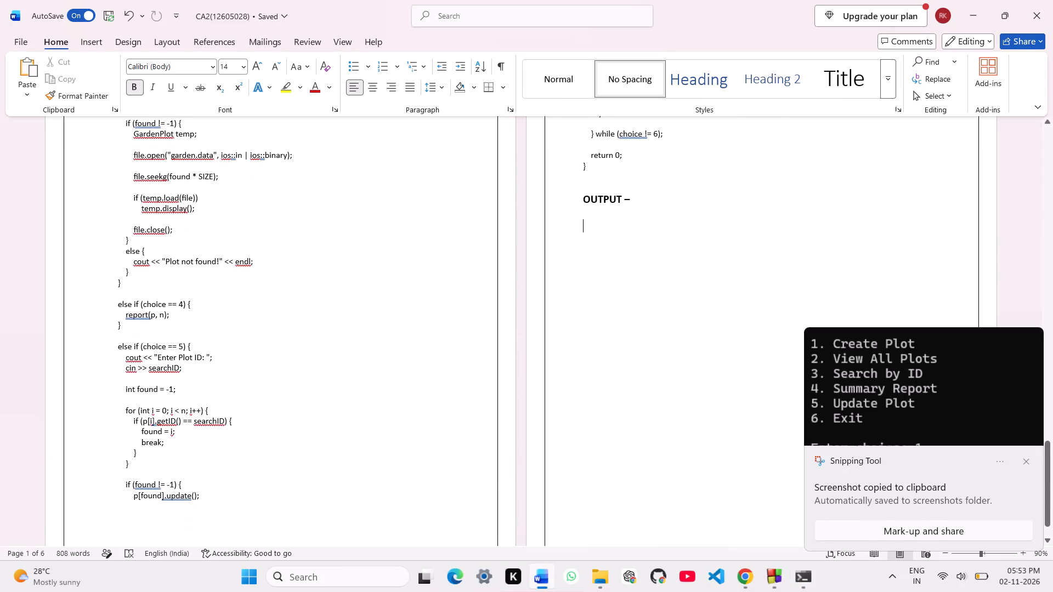
key("ctrl+v")
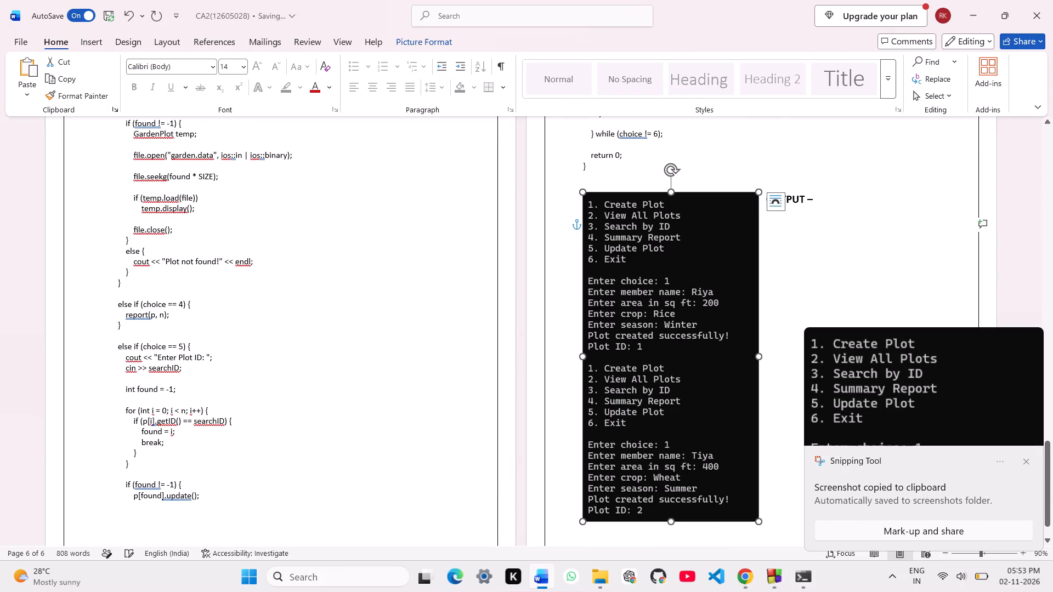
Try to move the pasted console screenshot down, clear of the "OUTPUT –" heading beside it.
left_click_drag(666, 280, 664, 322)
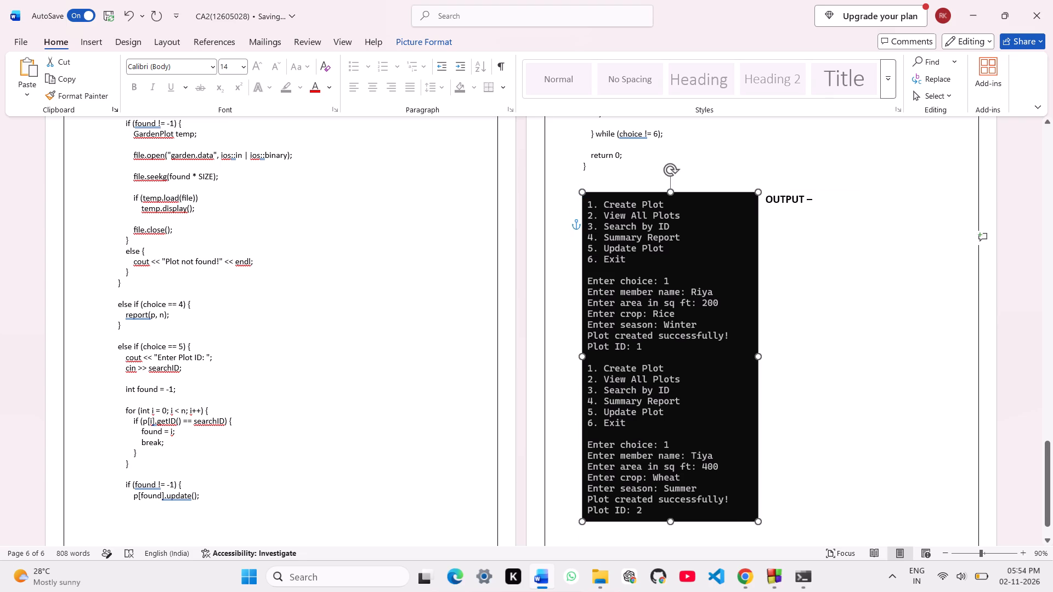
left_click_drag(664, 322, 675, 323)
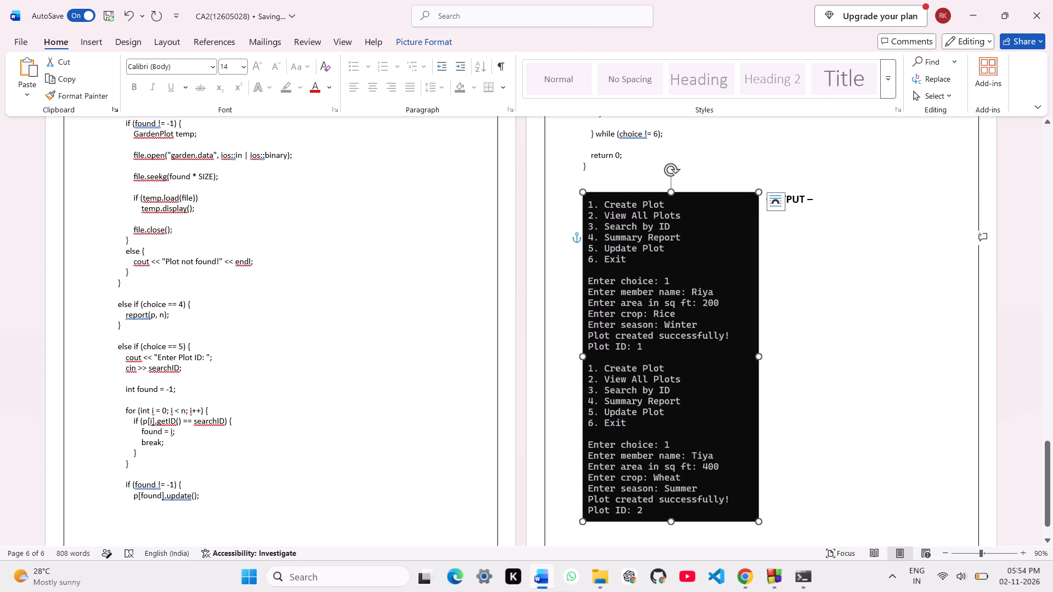
Move the "OUTPUT –" heading from beside the console screenshot to below the code's final closing brace, leaving a blank line between.
left_click(820, 196)
left_click_drag(820, 196, 811, 197)
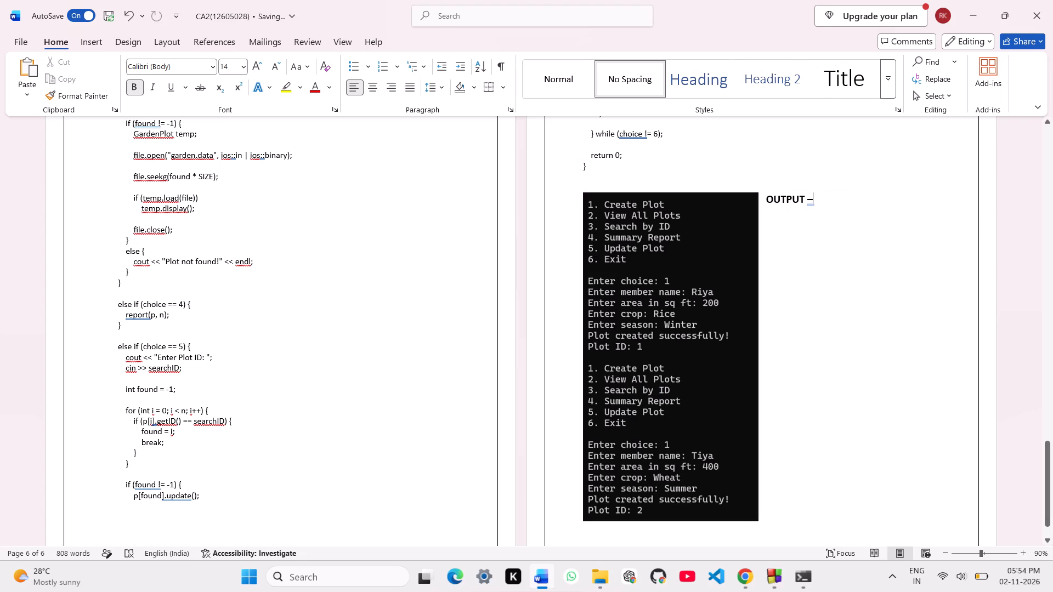
left_click_drag(811, 197, 778, 198)
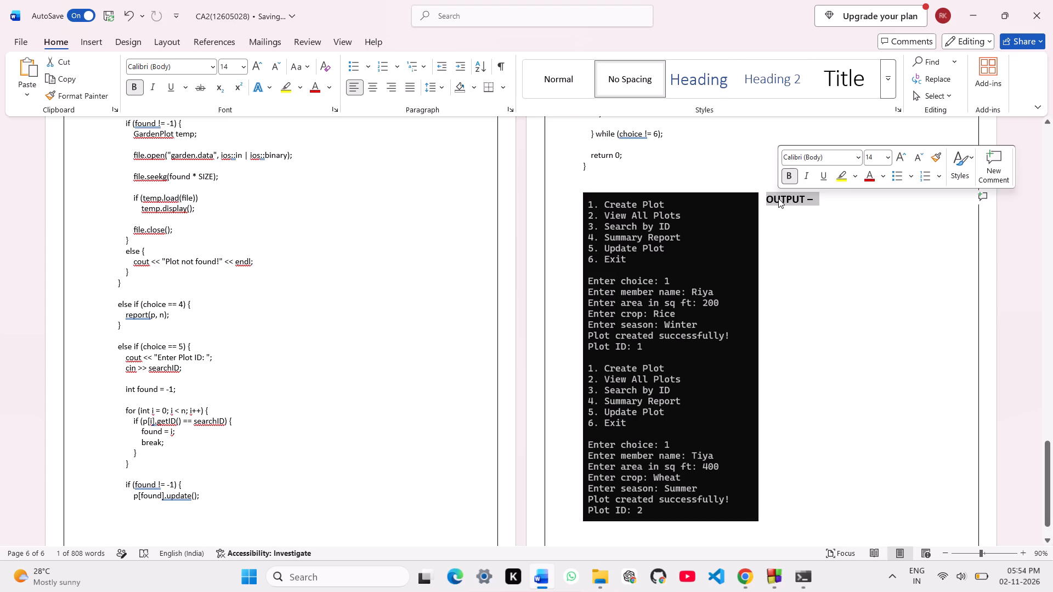
key("ctrl+c")
key("BackSpace")
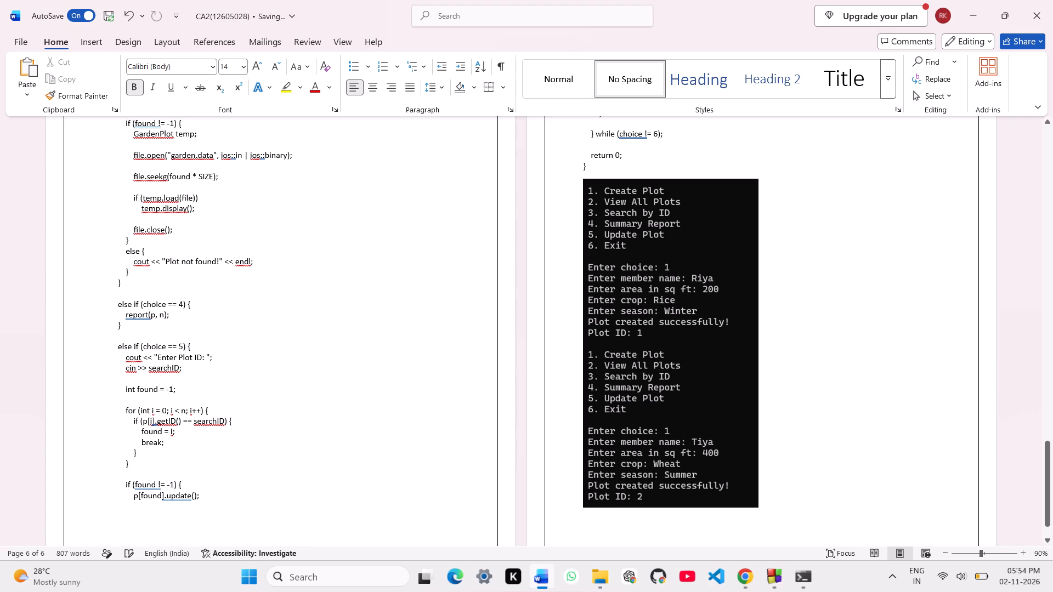
left_click(633, 165)
key("Return")
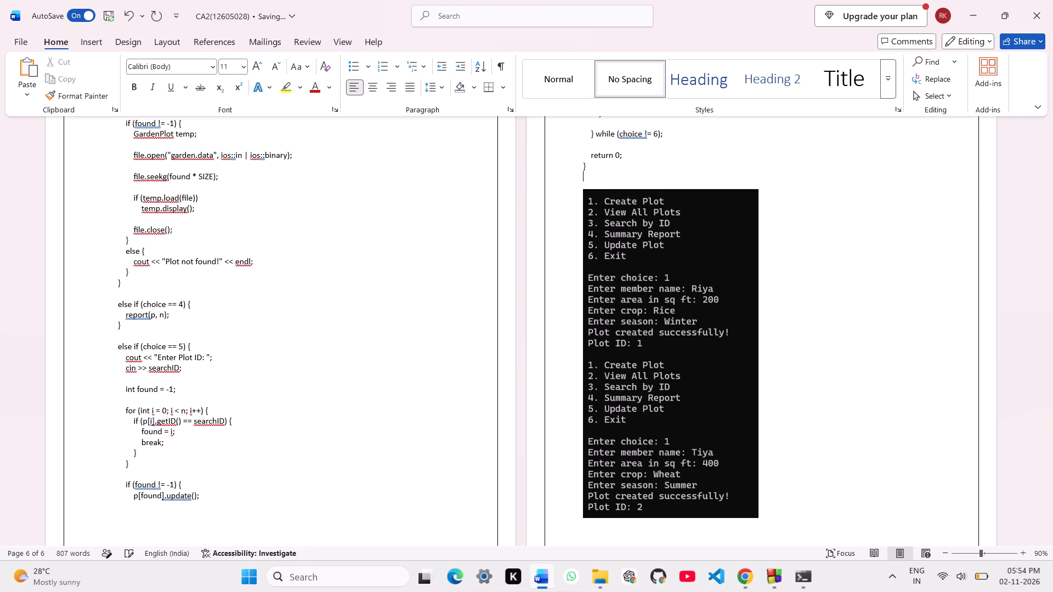
key("Return")
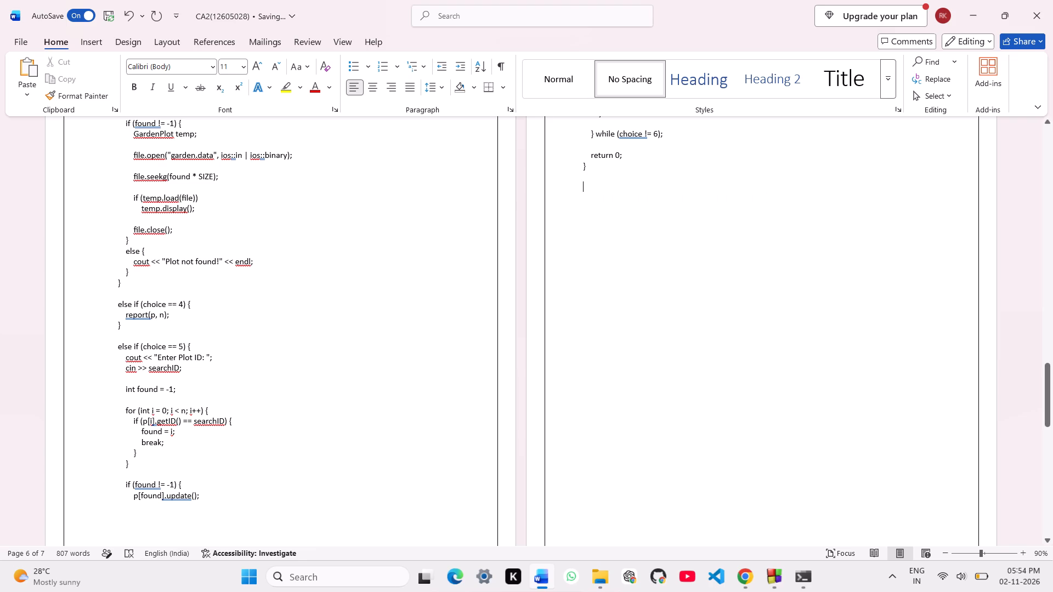
key("ctrl+v")
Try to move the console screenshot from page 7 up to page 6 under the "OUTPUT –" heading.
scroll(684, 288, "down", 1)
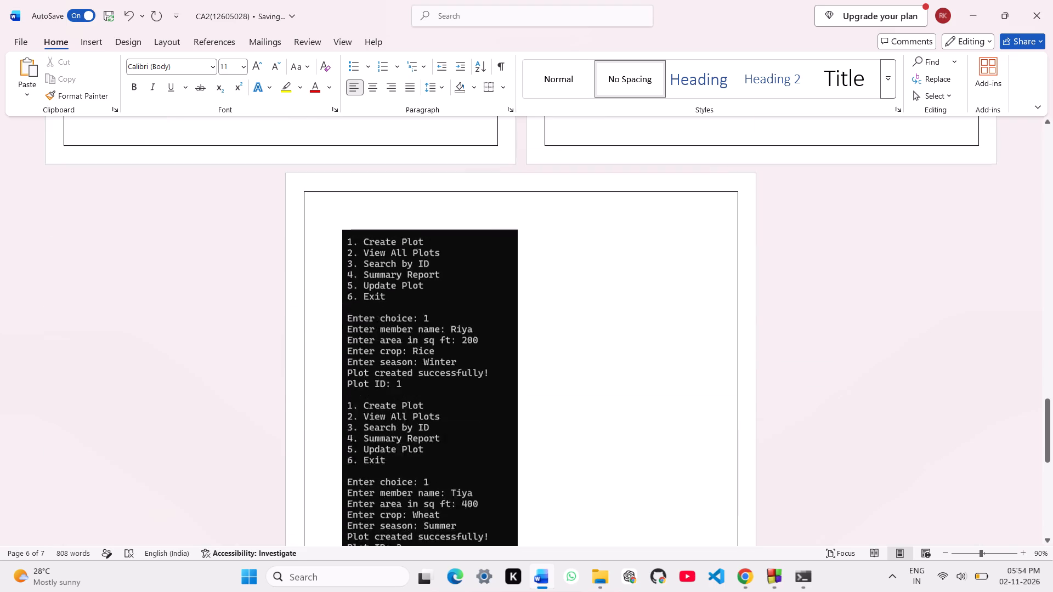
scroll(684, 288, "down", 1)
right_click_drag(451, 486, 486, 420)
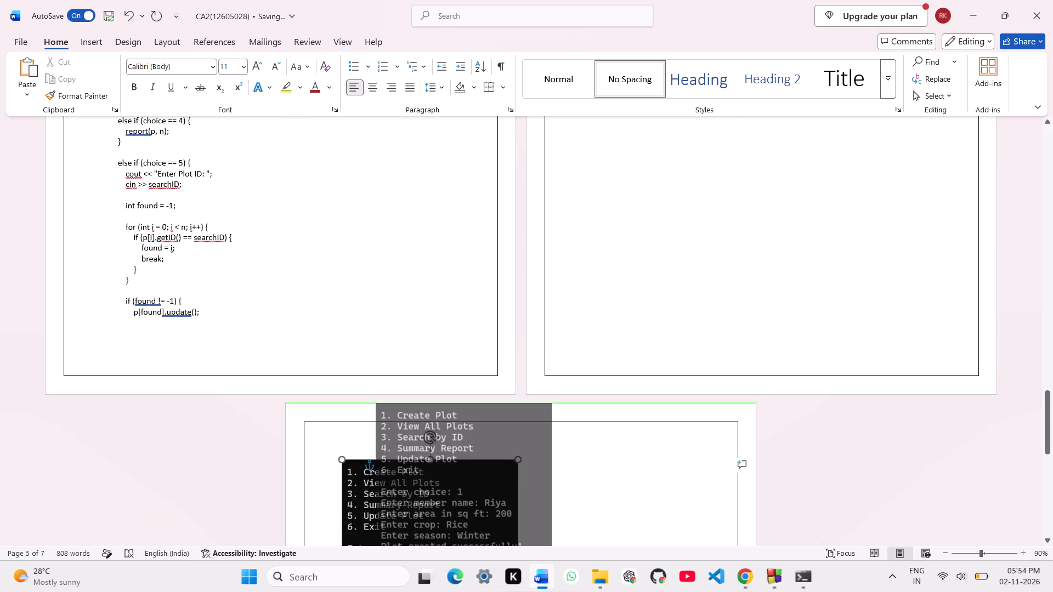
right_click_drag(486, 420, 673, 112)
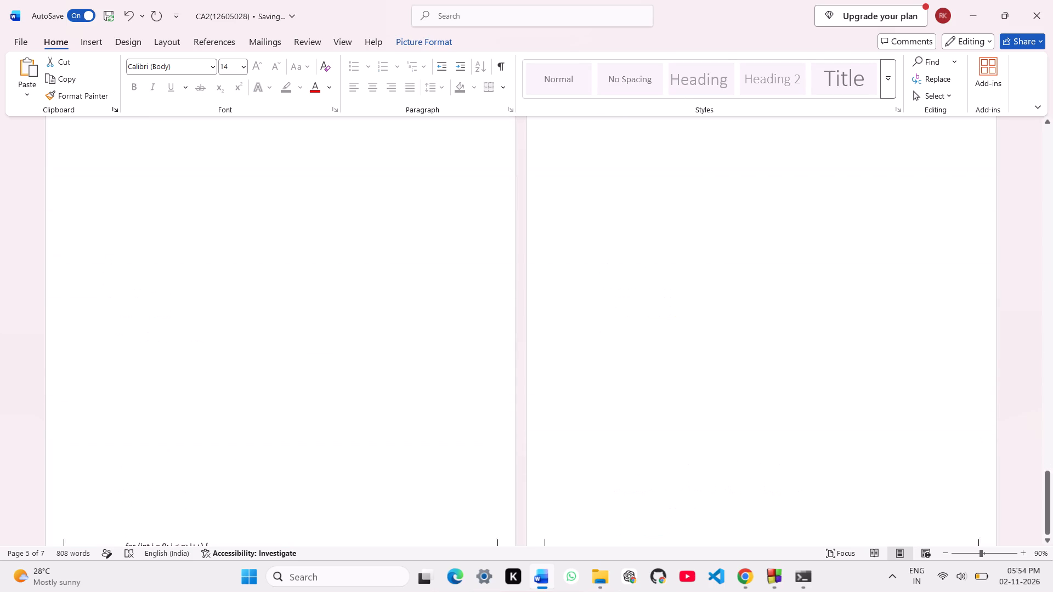
Delete the "OUTPUT –" heading below the code on page 6, leaving blank lines after the closing brace.
scroll(512, 277, "down", 4, "ctrl")
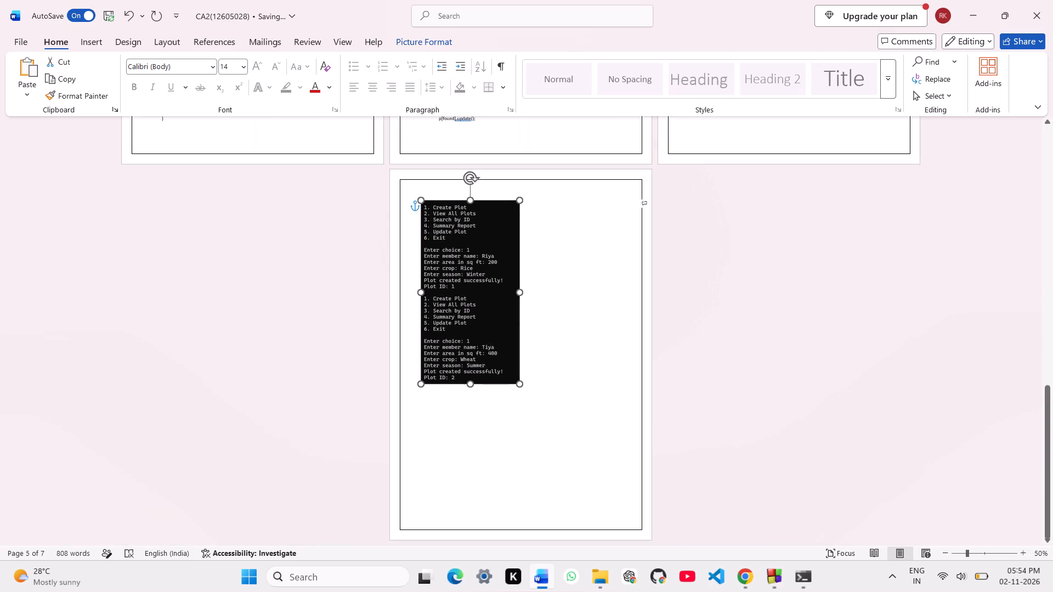
scroll(590, 309, "up", 1)
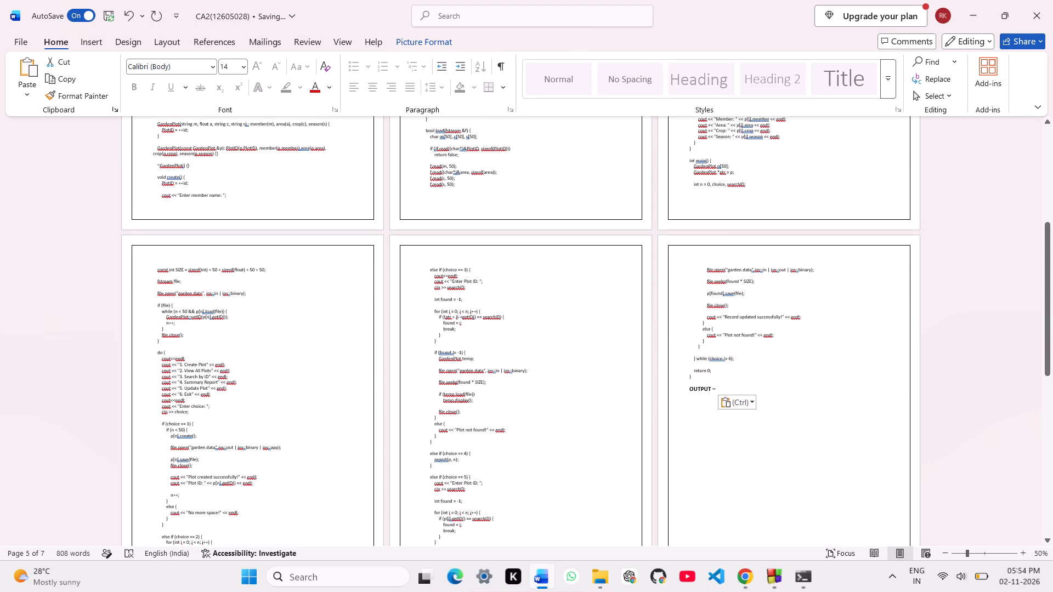
scroll(712, 363, "down", 1)
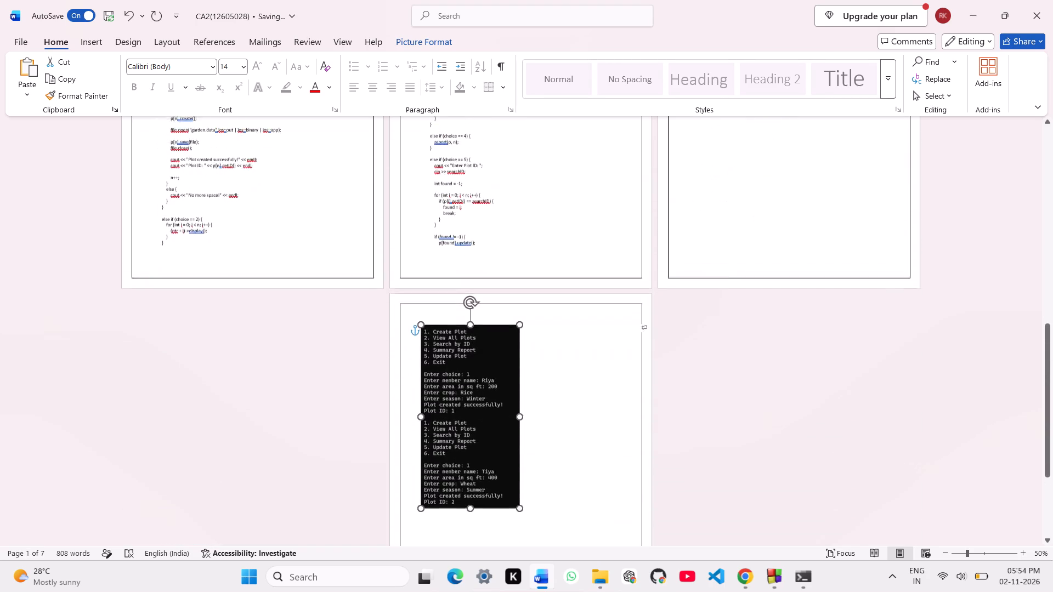
scroll(712, 363, "down", 1)
left_click(718, 152)
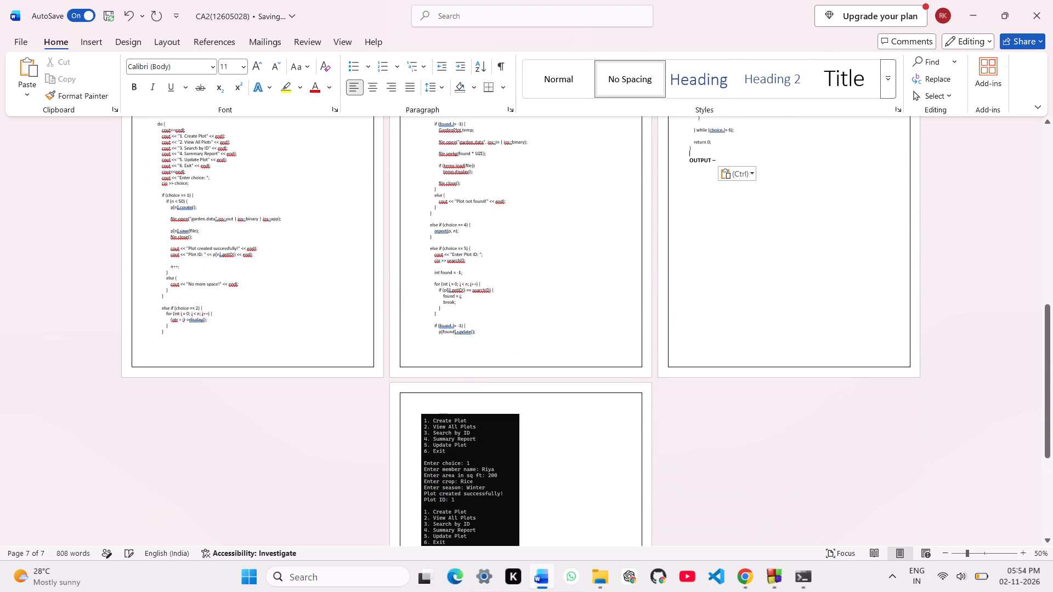
left_click(718, 163)
key("BackSpace")
key("BackSpace")
key("BackSpace")
key("BackSpace")
key("BackSpace")
key("BackSpace")
key("BackSpace")
key("BackSpace")
key("BackSpace")
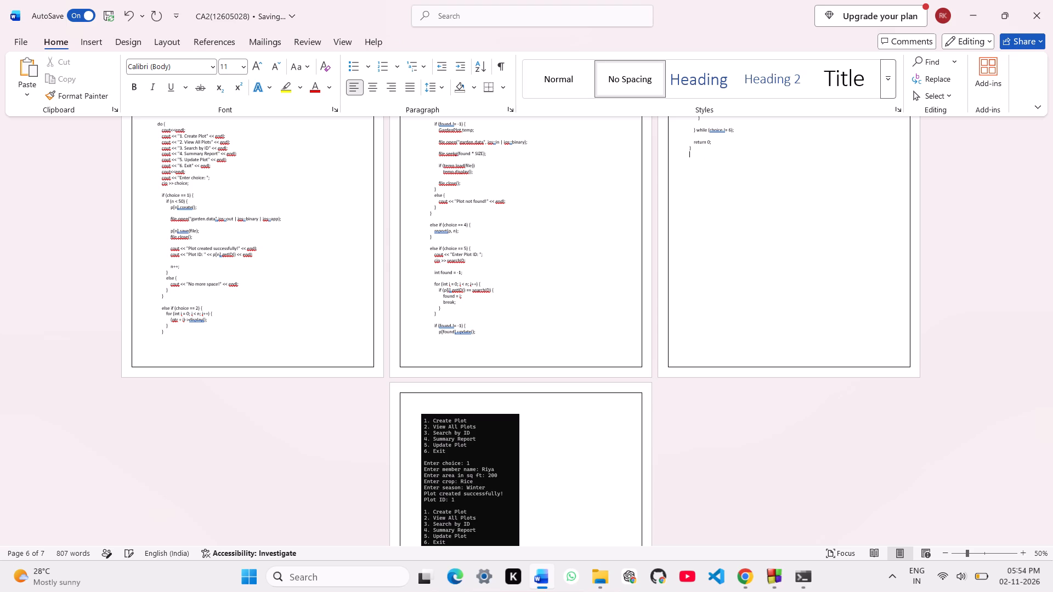
key("Return")
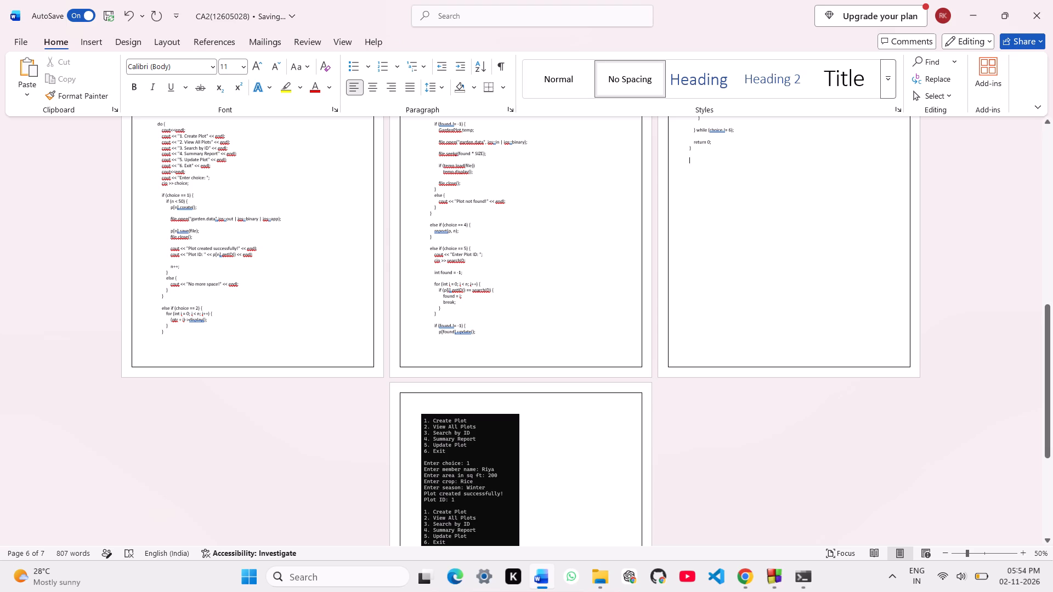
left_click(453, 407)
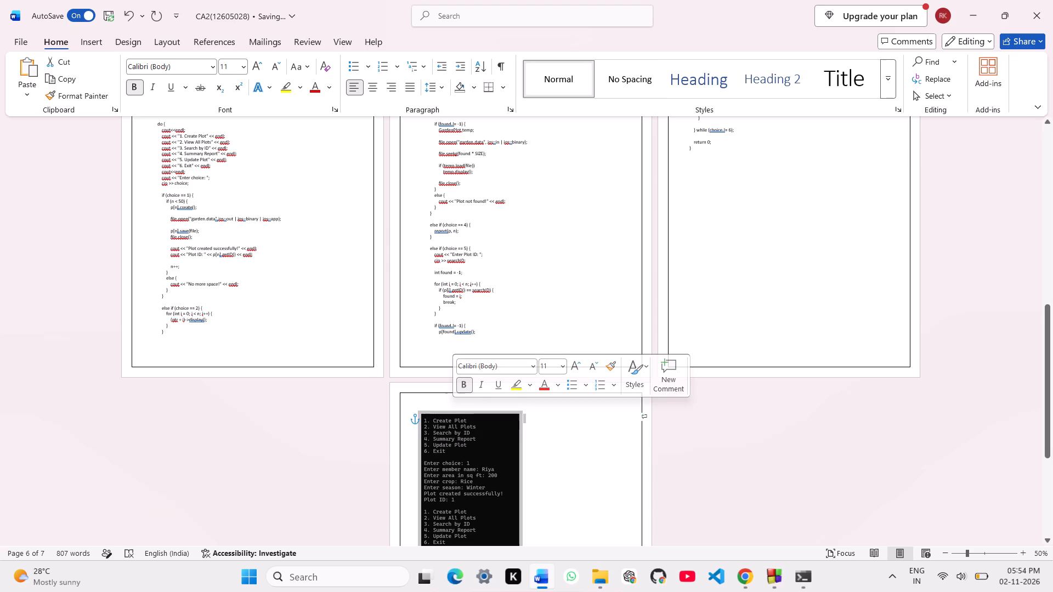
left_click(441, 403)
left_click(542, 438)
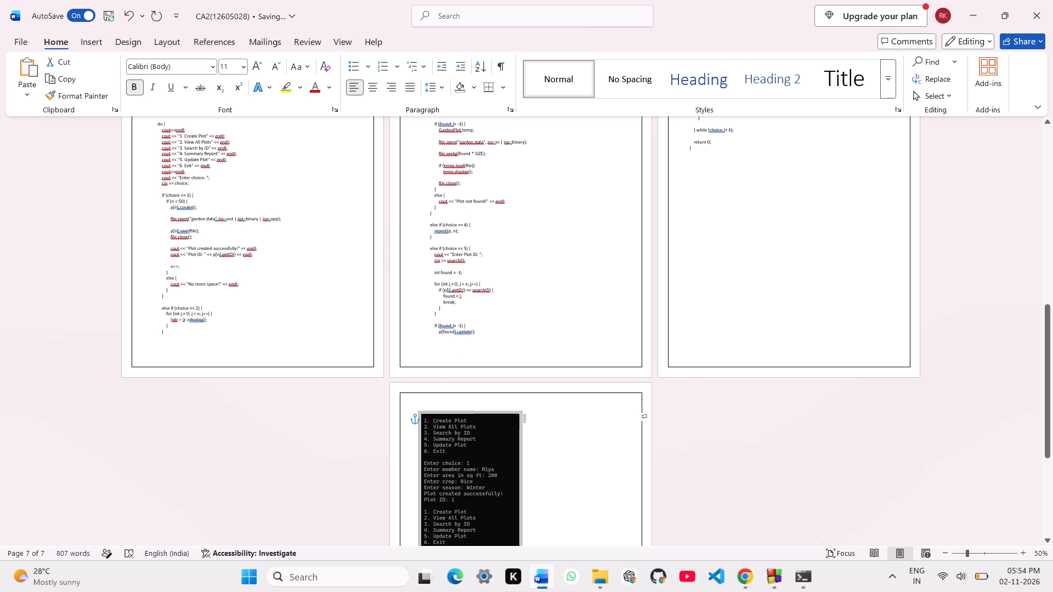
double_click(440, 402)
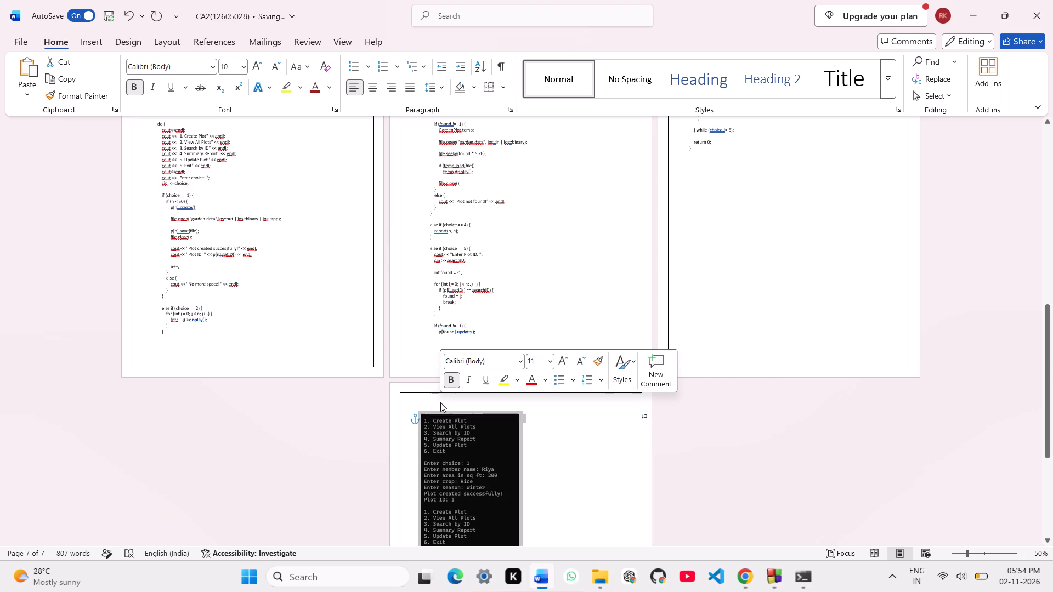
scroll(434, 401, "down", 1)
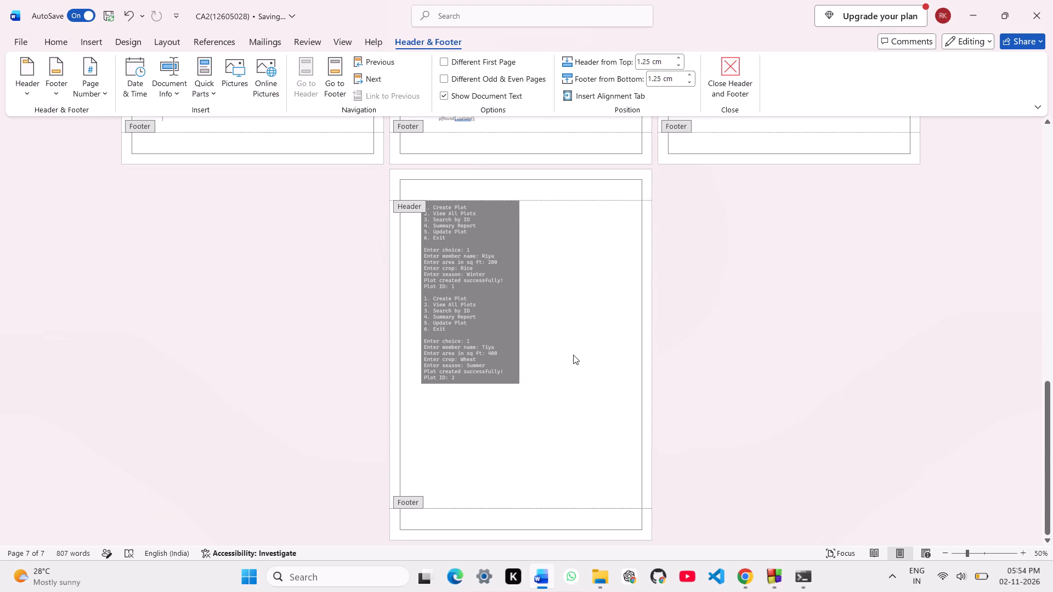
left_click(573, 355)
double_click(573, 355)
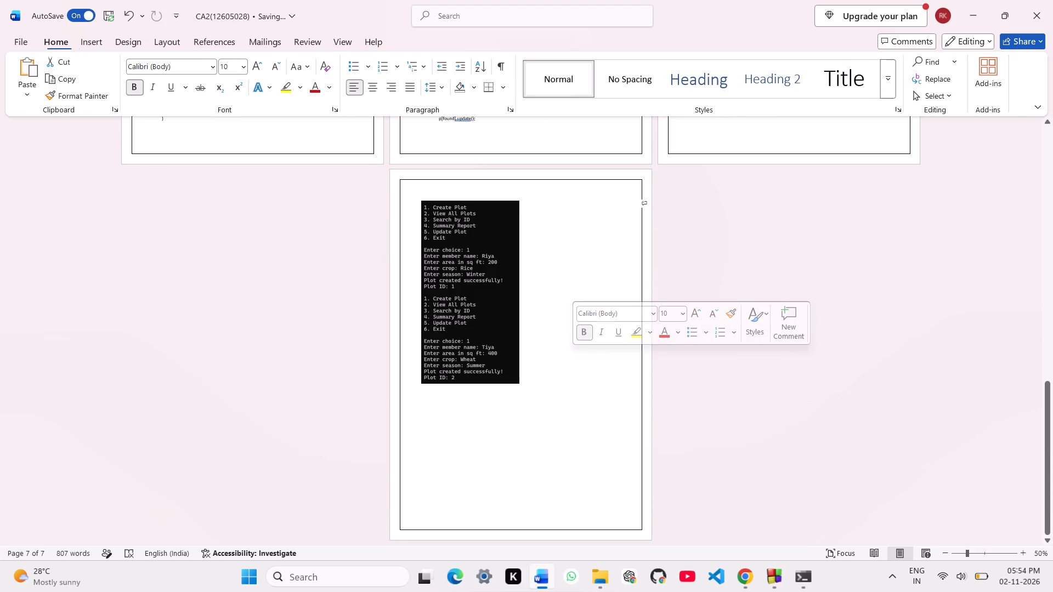
Add blank lines after the code's closing brace on page 6 until the insertion point reaches page 7 above the console screenshot.
scroll(590, 232, "up", 1)
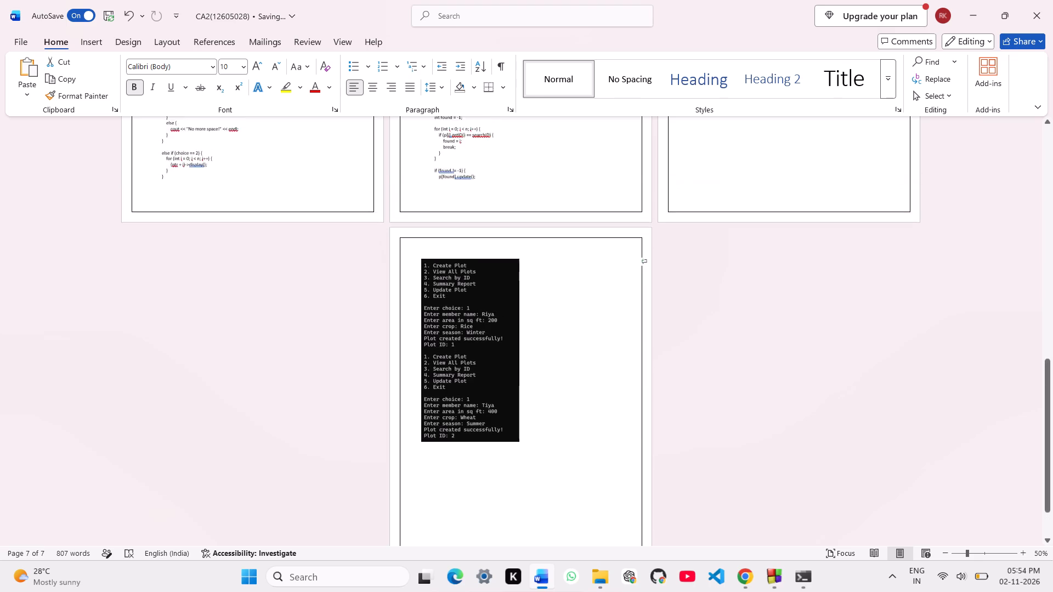
scroll(590, 232, "up", 1)
left_click(707, 422)
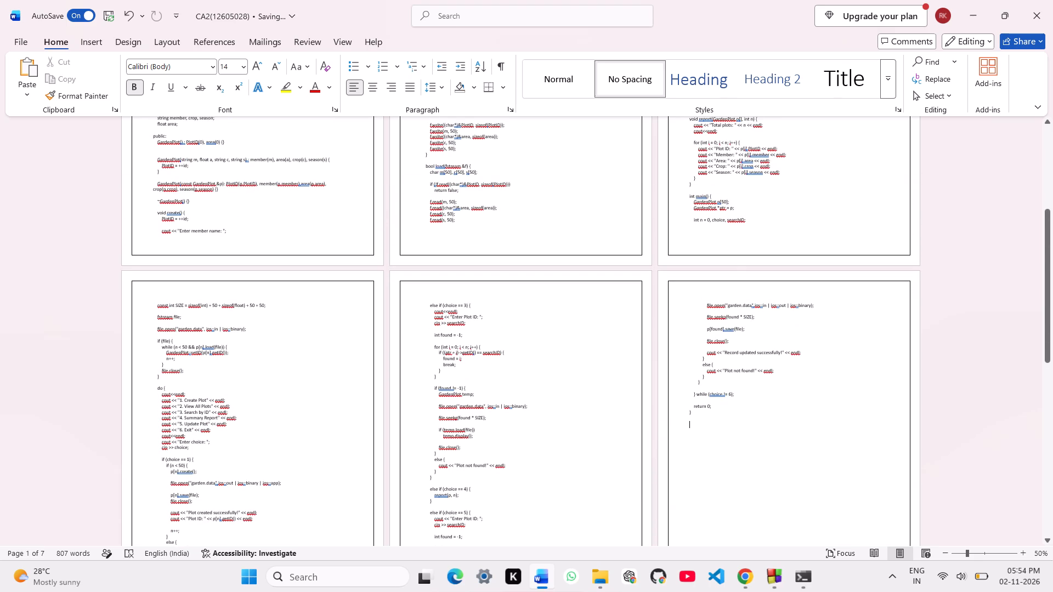
key("Return")
key("Return")
key("Return")
key("Return")
key("Return")
key("Return")
key("Return")
key("Return")
key("Return")
key("Return")
key("Return")
key("Return")
key("Return")
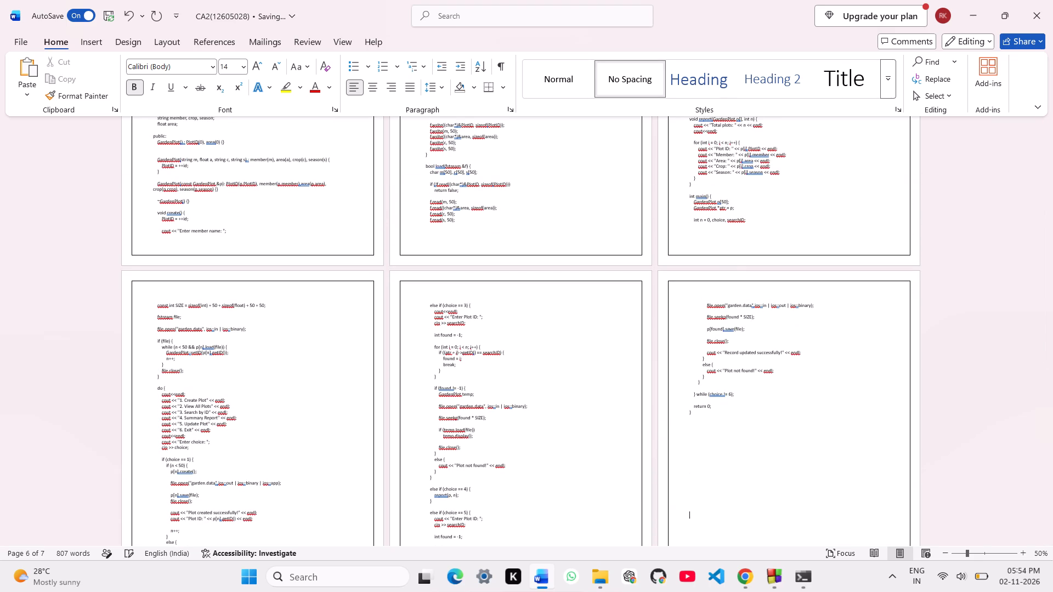
key("Return")
key("Return")
key("Return")
key("Return")
key("Return")
key("Return")
key("Return")
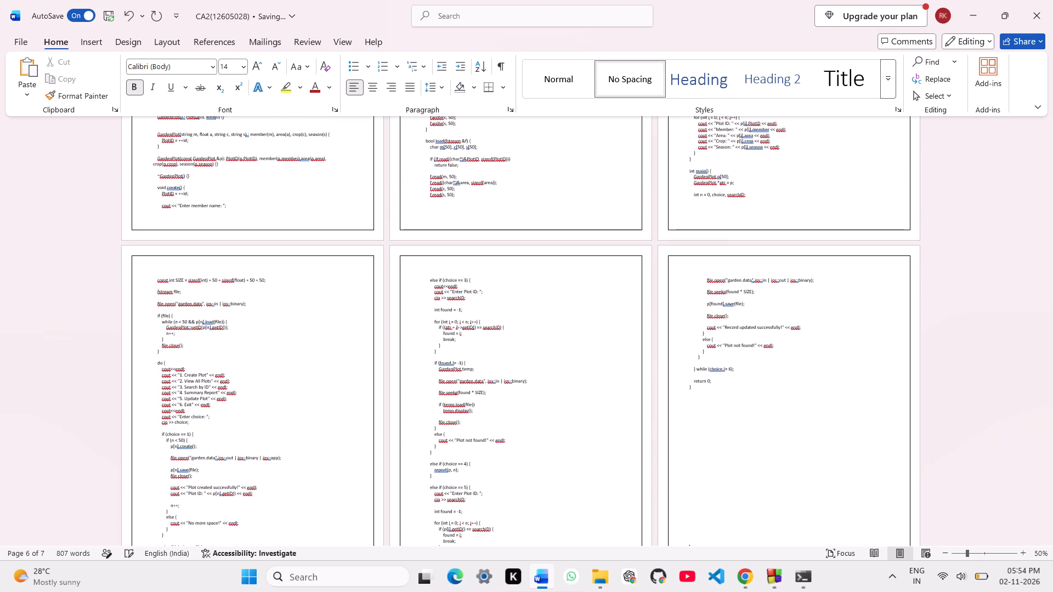
key("Return")
key("Return")
key("Return")
key("Return")
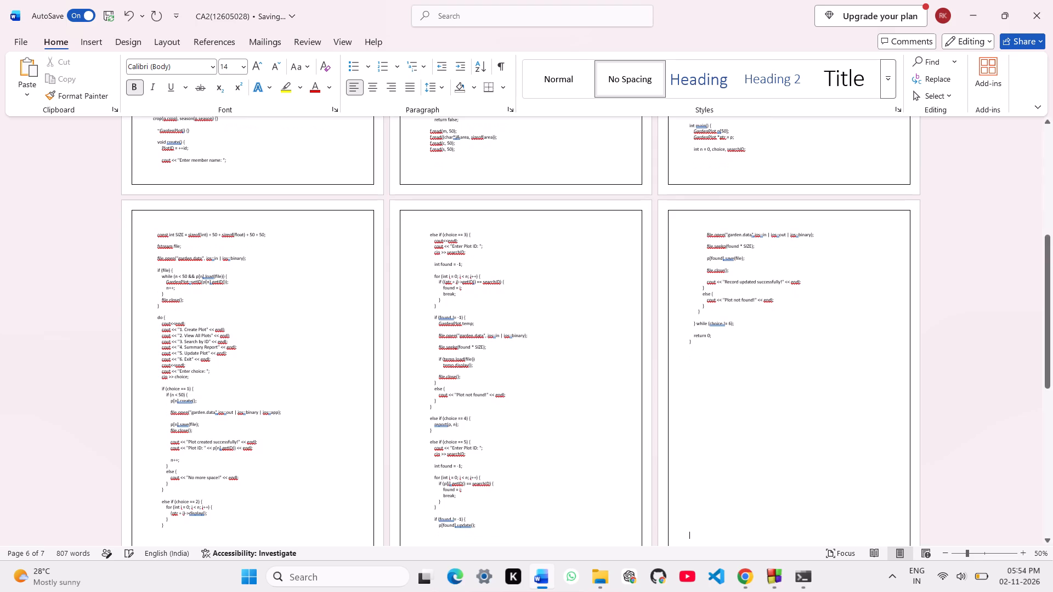
key("Return")
key("Return")
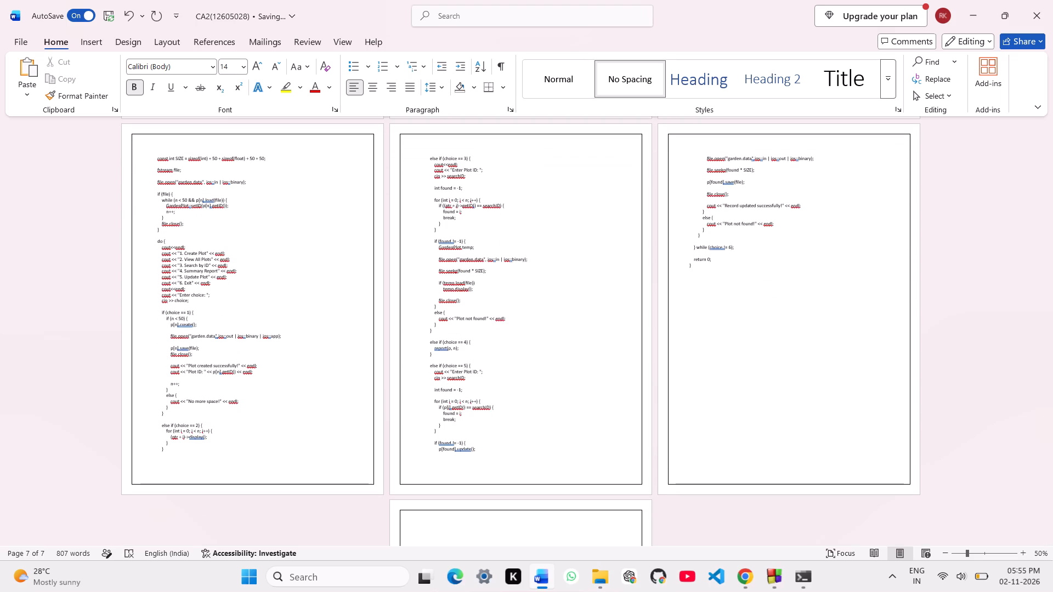
Enter the heading "OUTPUT -" above the console screenshot on page 7.
scroll(707, 422, "down", 1)
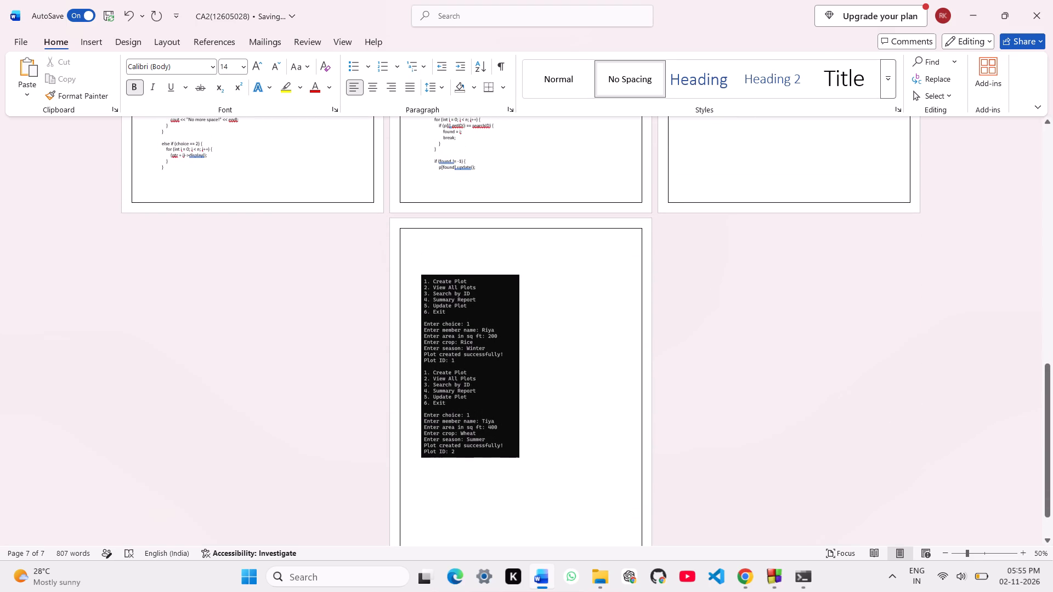
type("OUTPUT")
key("space")
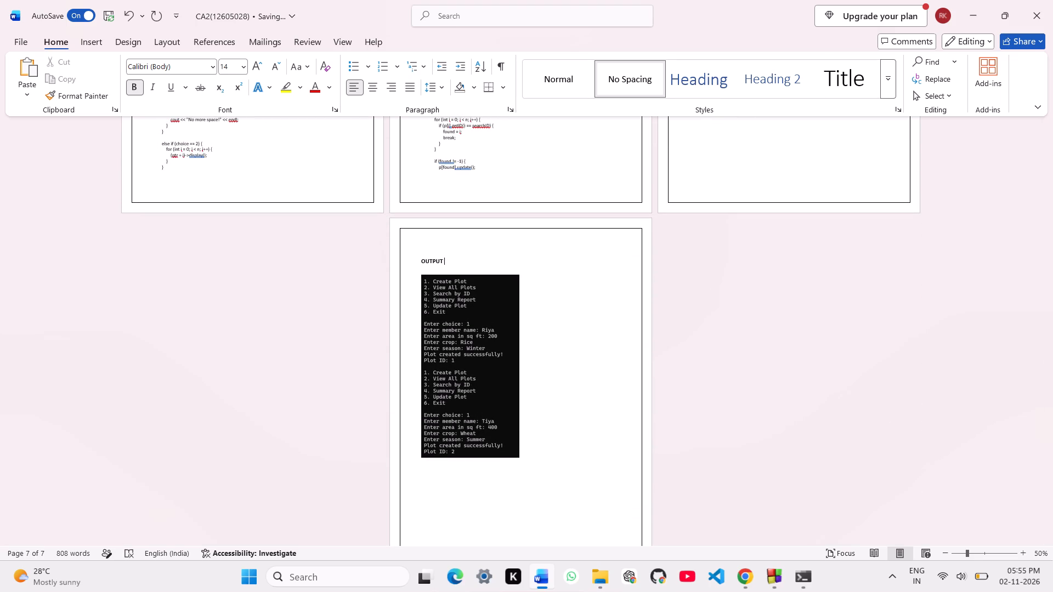
type("-")
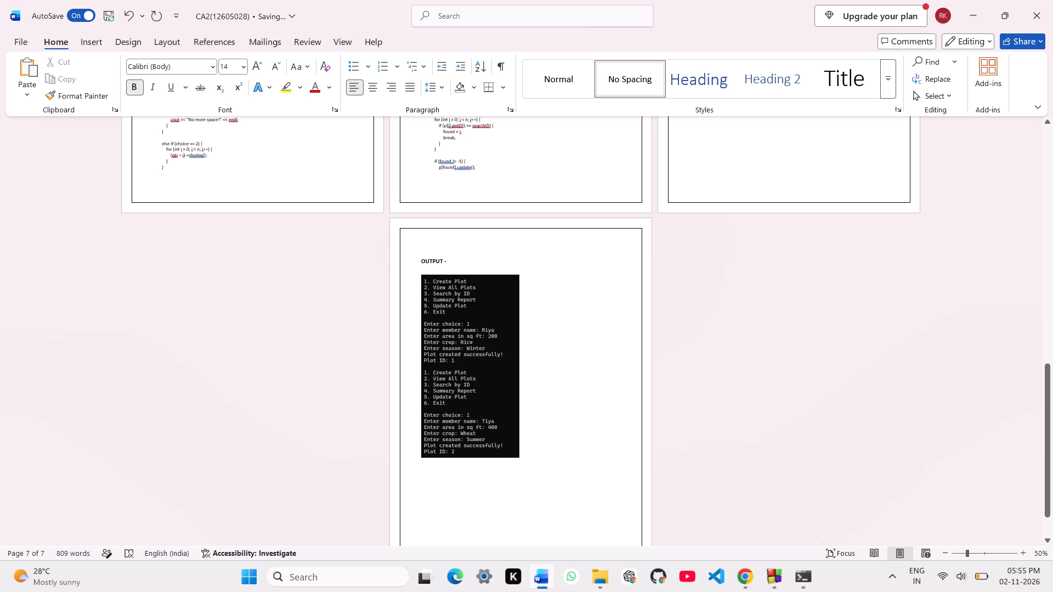
Set the font size of the "OUTPUT -" heading on page 7 to 18.
left_click(448, 259)
left_click(450, 258)
right_click_drag(451, 263, 429, 249)
left_click(241, 69)
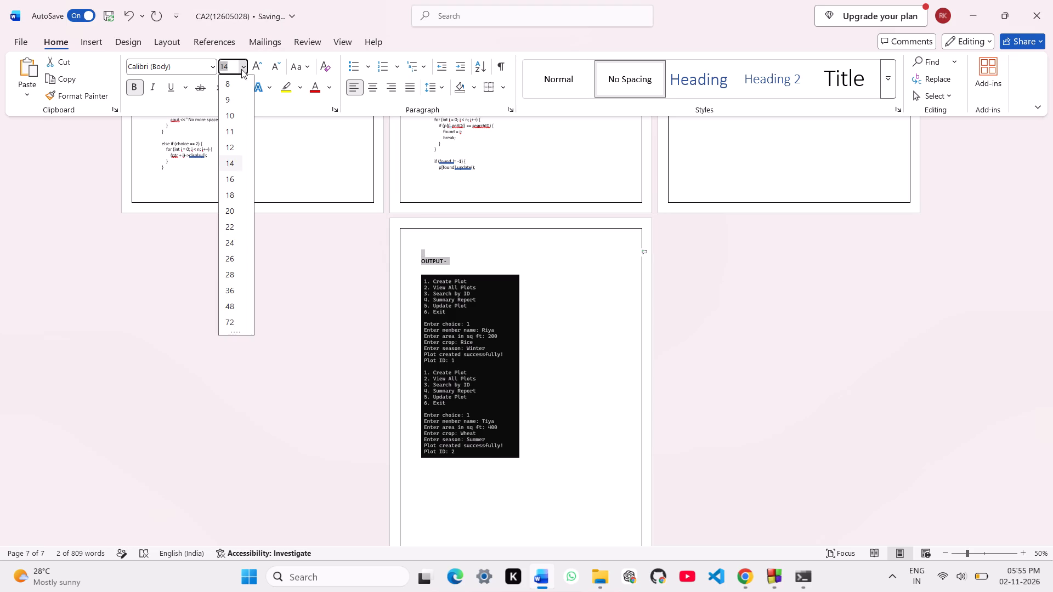
left_click(232, 189)
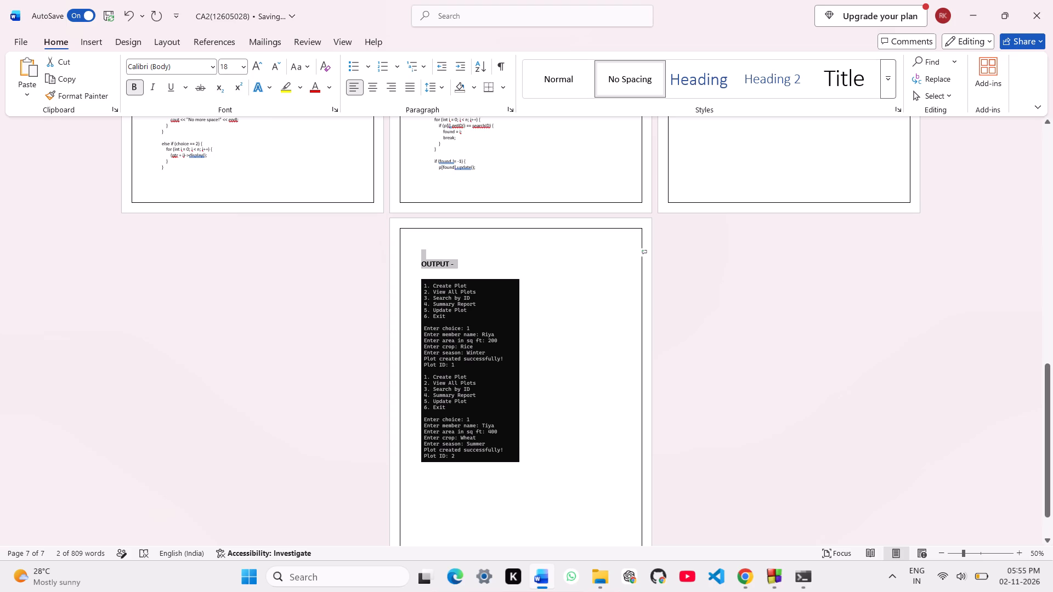
left_click(560, 347)
scroll(561, 365, "down", 1)
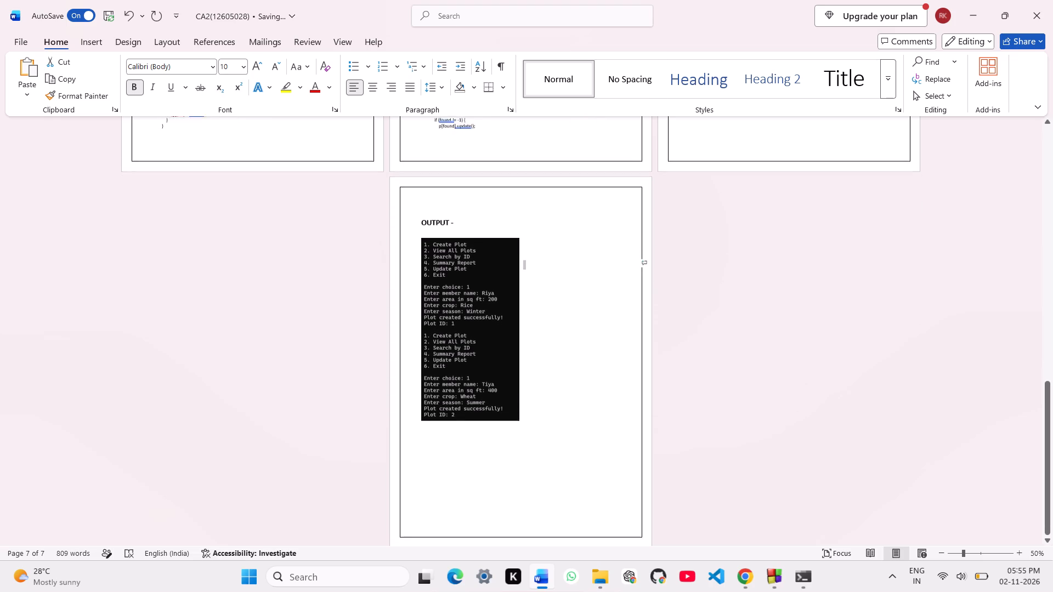
scroll(561, 365, "down", 1)
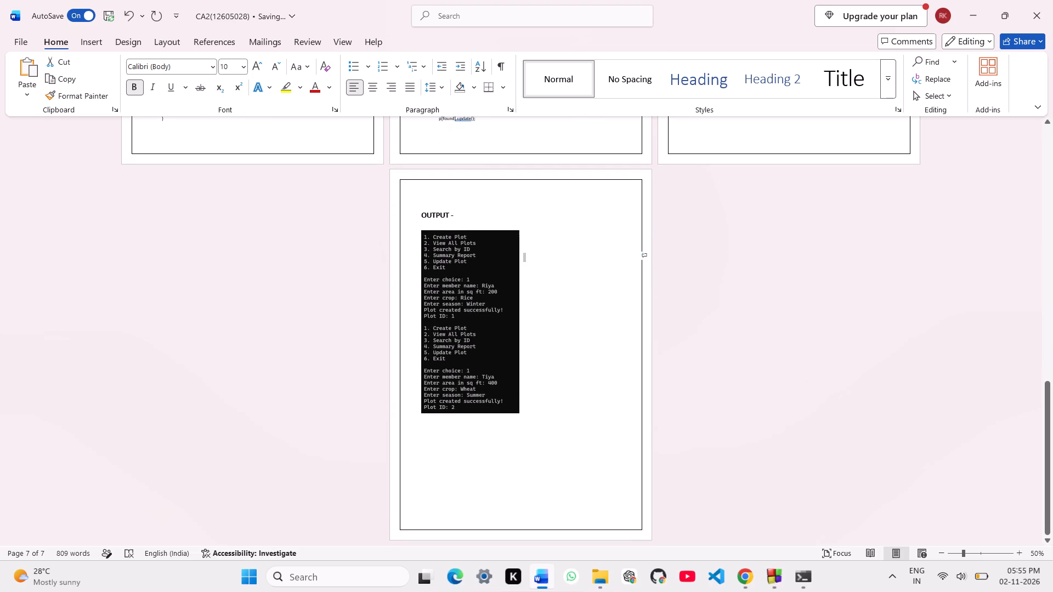
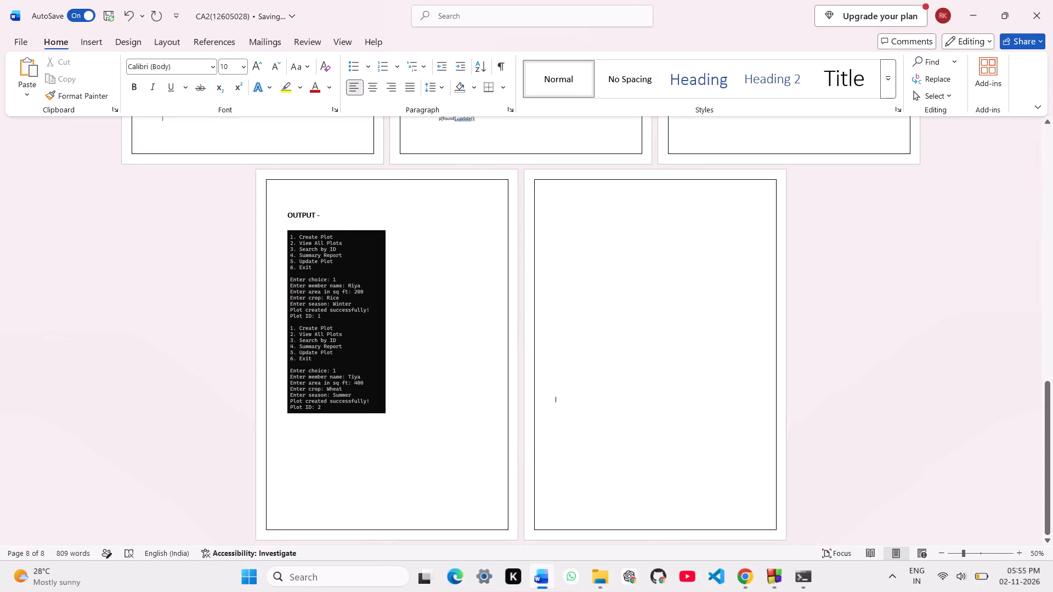
Add a blank line beside the console screenshot on page 7 to move the insertion point to the top of a new page 8.
left_click(446, 381)
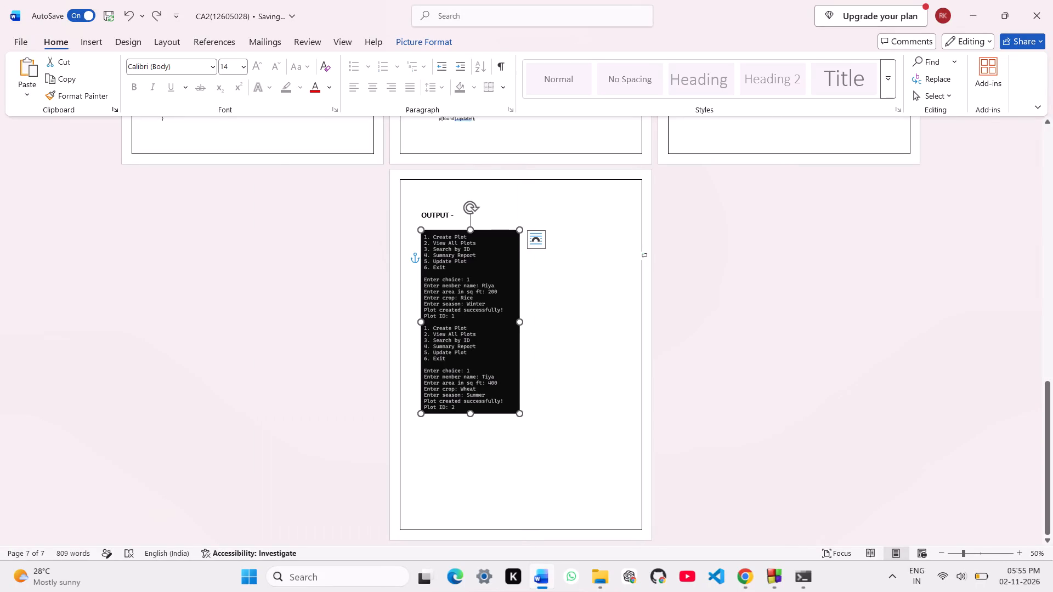
left_click(547, 394)
double_click(547, 394)
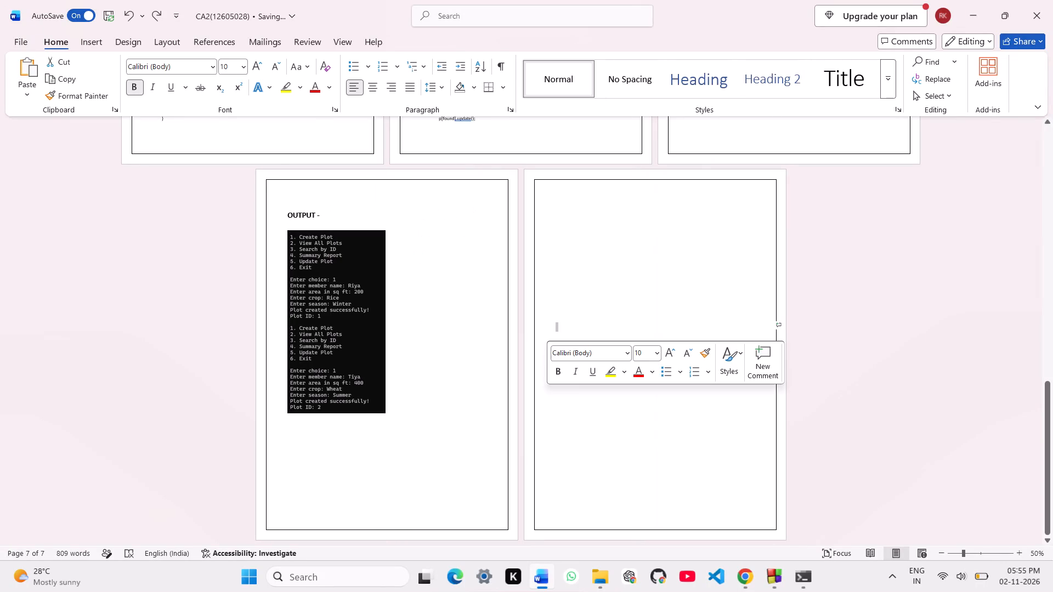
left_click(561, 214)
left_click(522, 246)
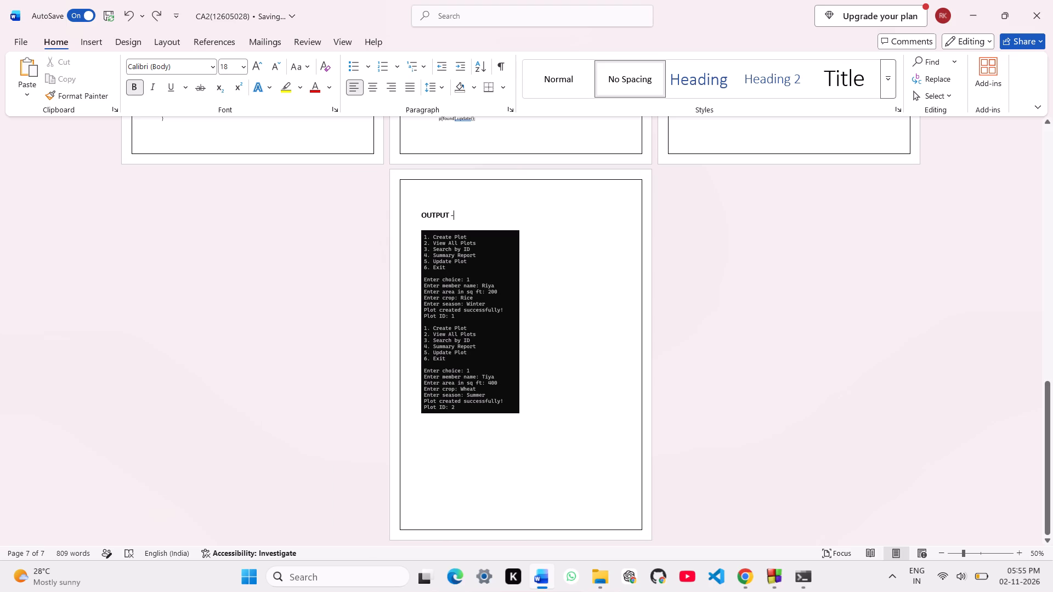
double_click(530, 270)
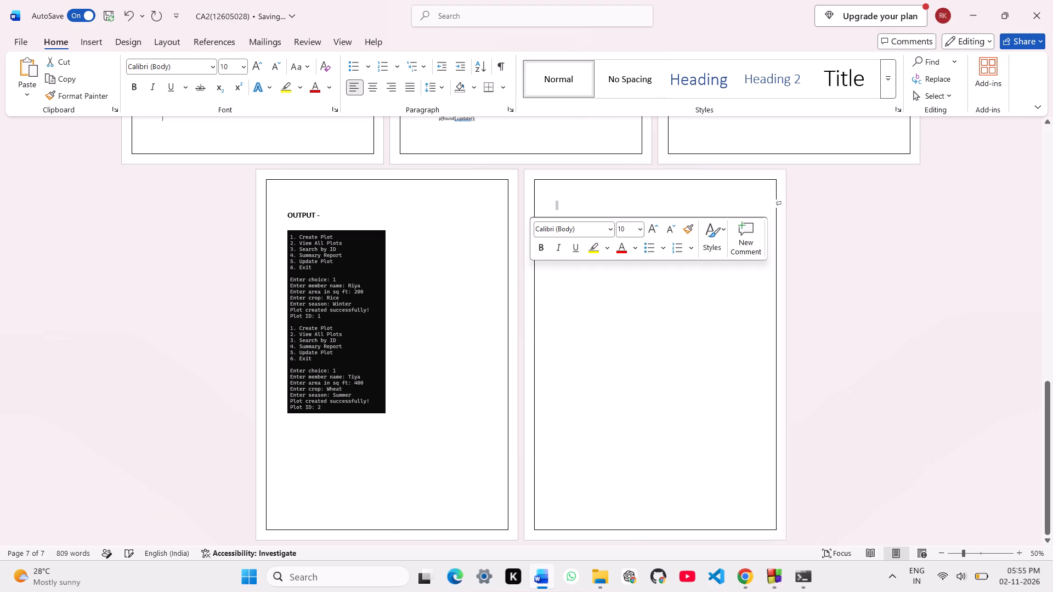
double_click(392, 246)
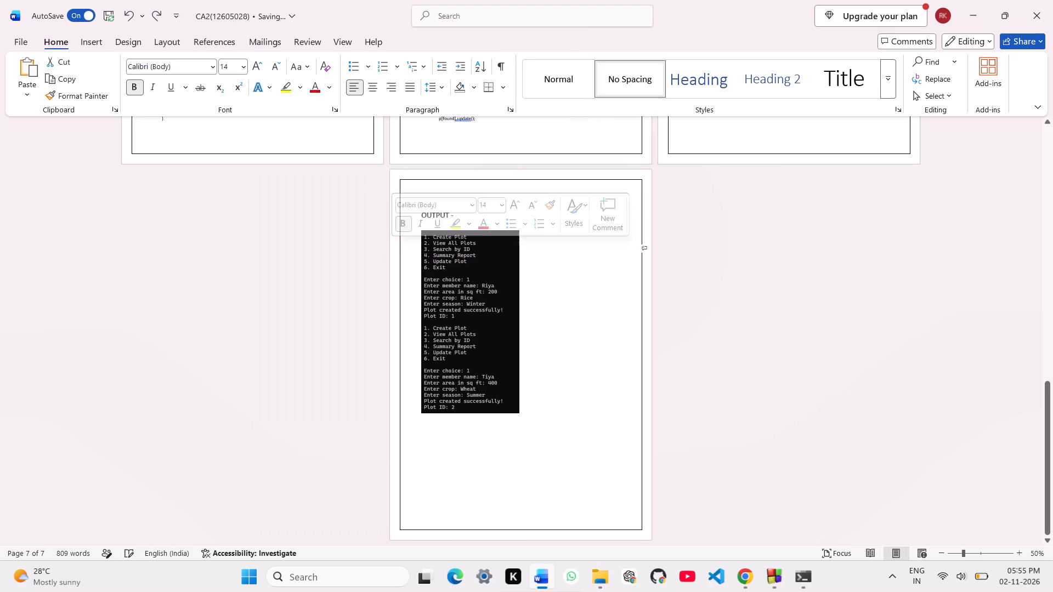
left_click(533, 268)
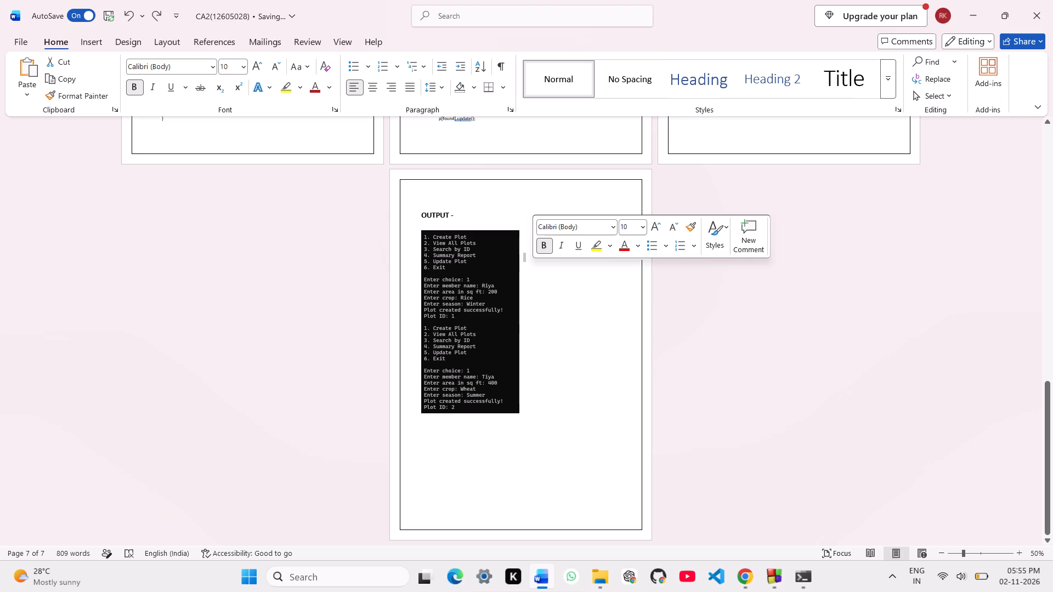
key("Return")
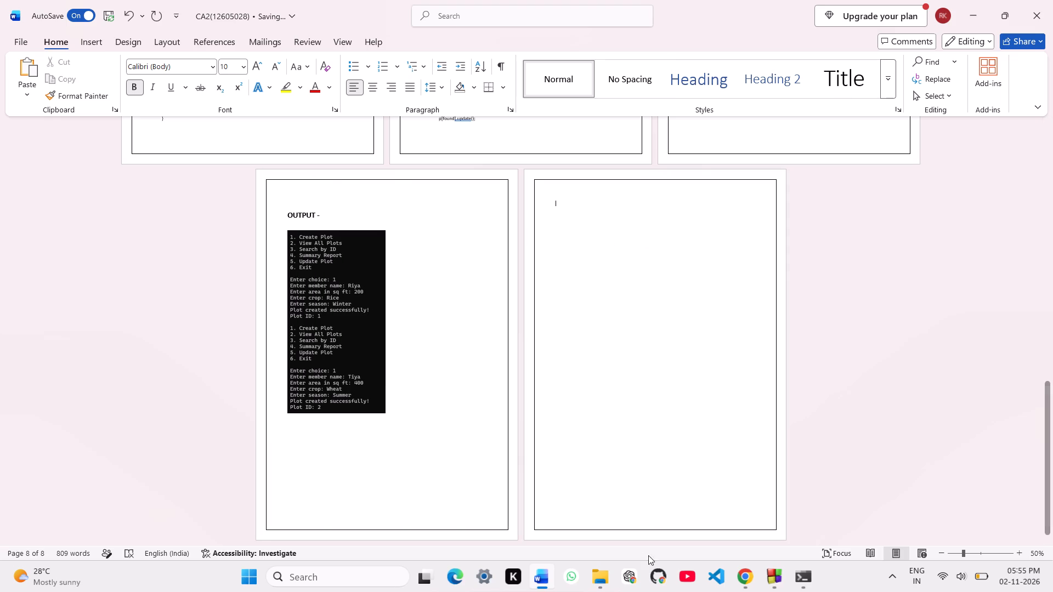
Switch to the running CA2.exe console and run option 2, View All Plots.
left_click(803, 574)
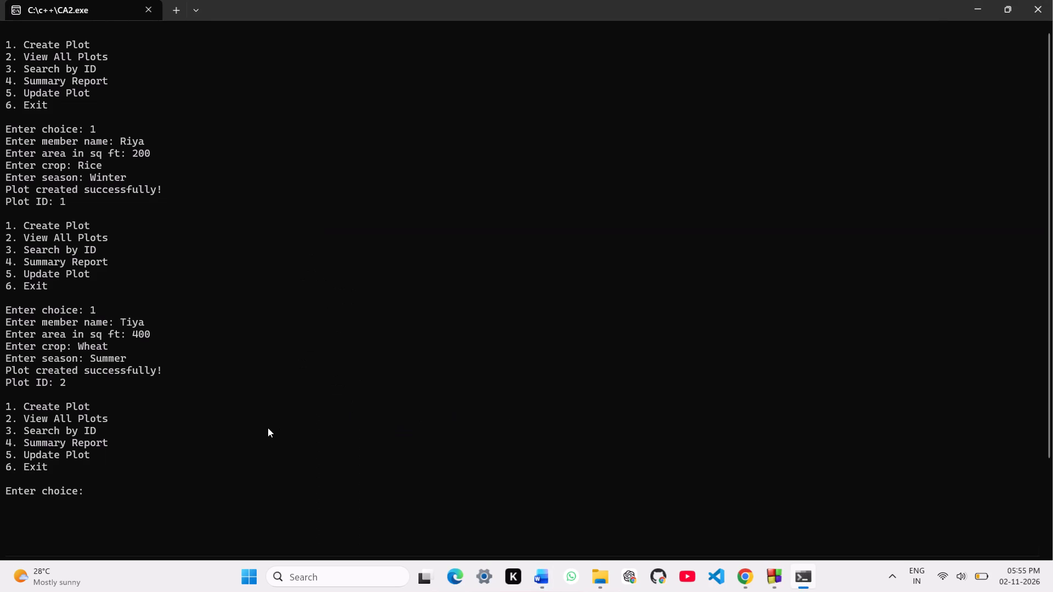
key("2")
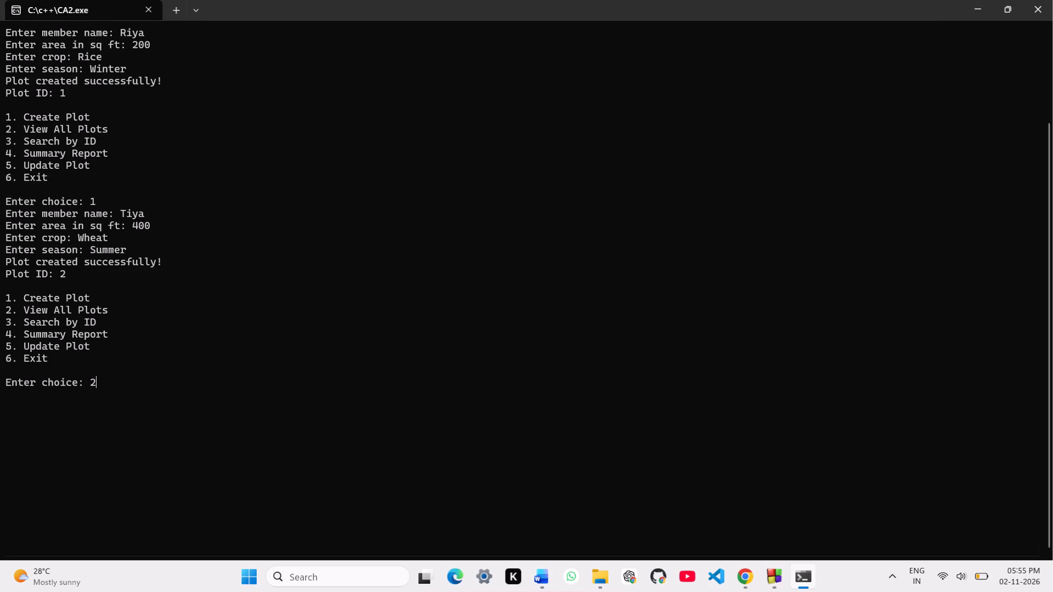
key("Return")
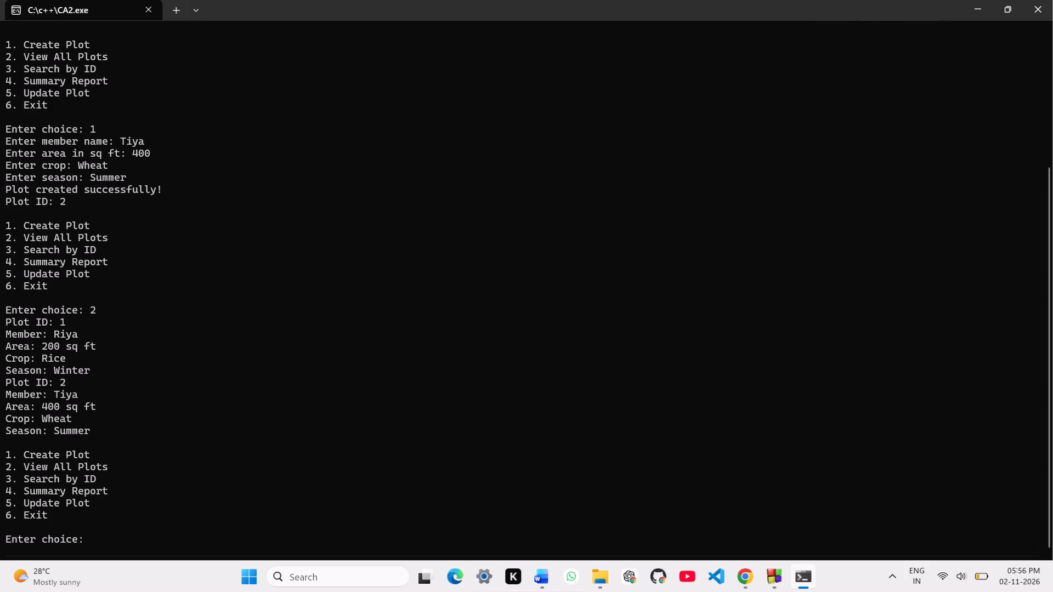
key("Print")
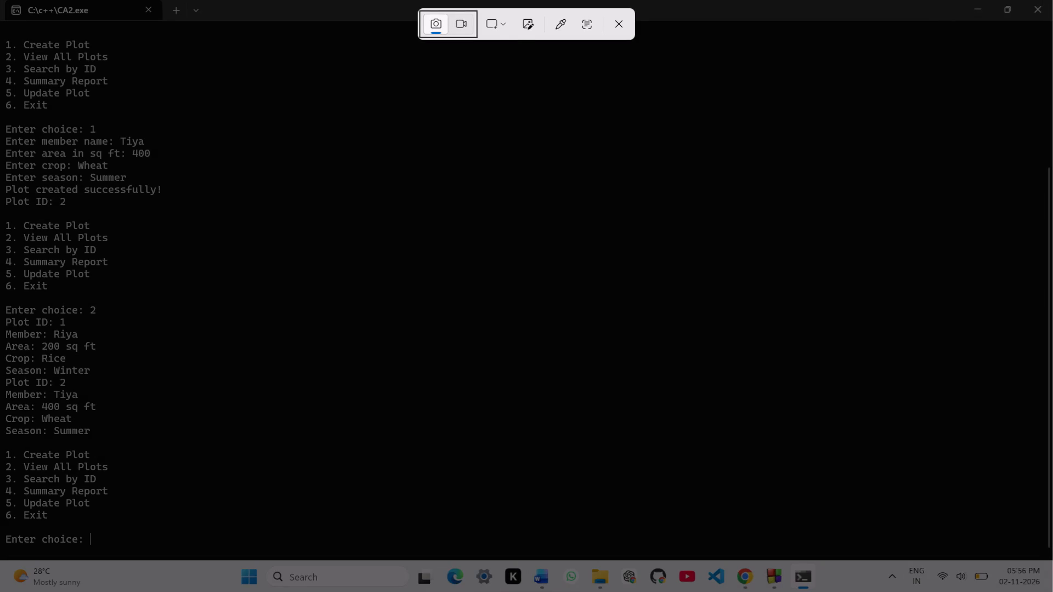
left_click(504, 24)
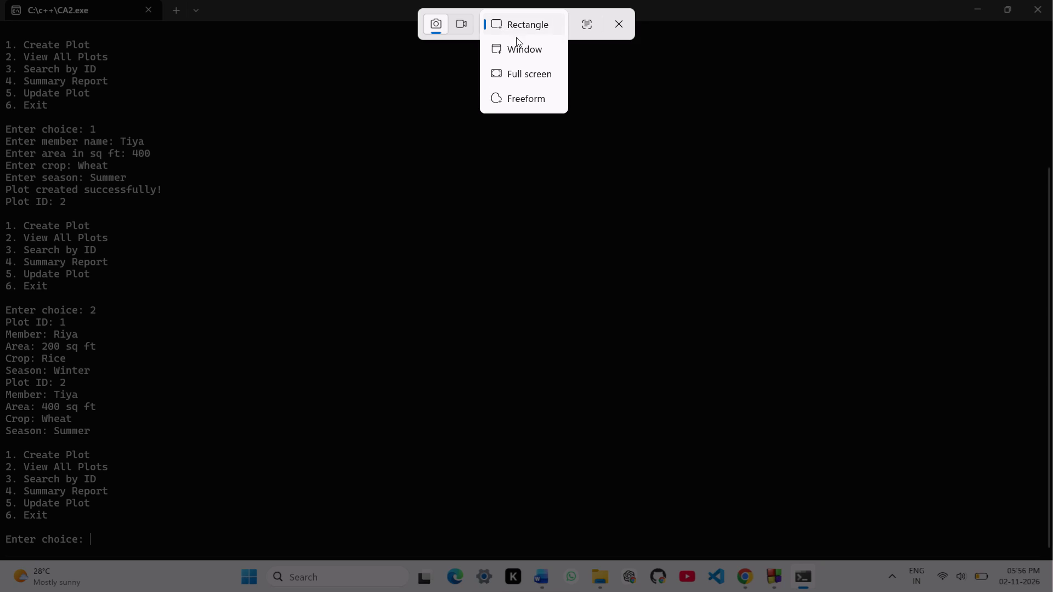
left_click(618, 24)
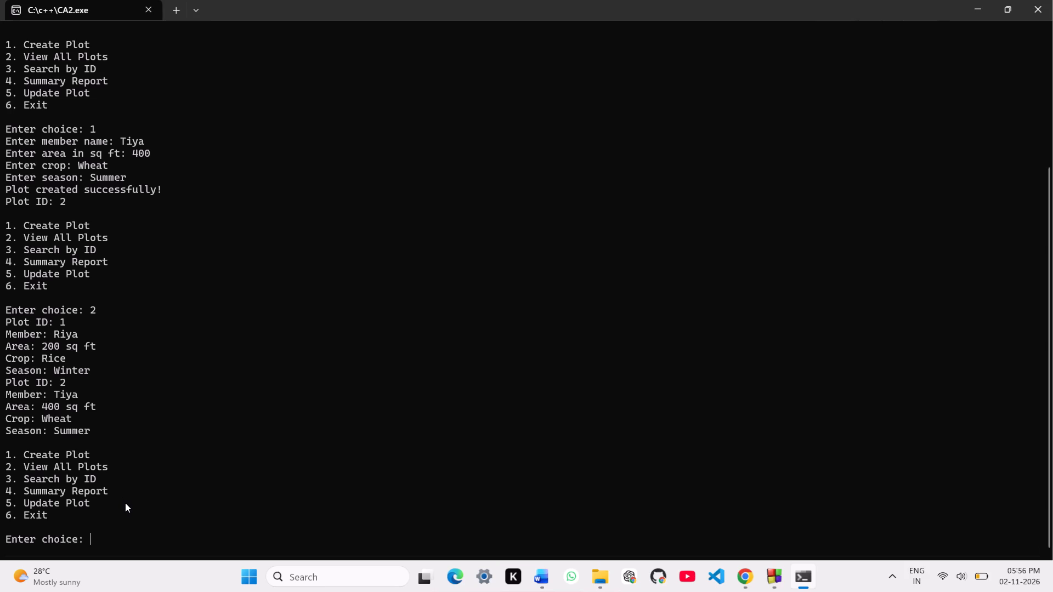
Run option 4, Summary Report, in the console program.
key("4")
key("Return")
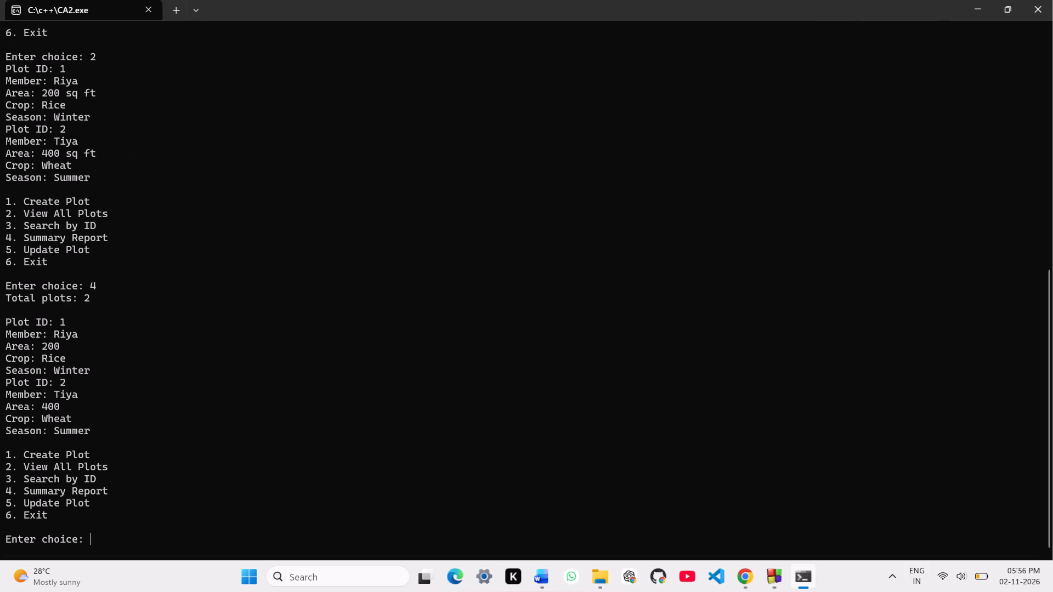
Run option 5 to update plot ID 2 with member name Jiya, area 700, crop Tomato and season Rainy.
key("5")
key("Return")
key("1")
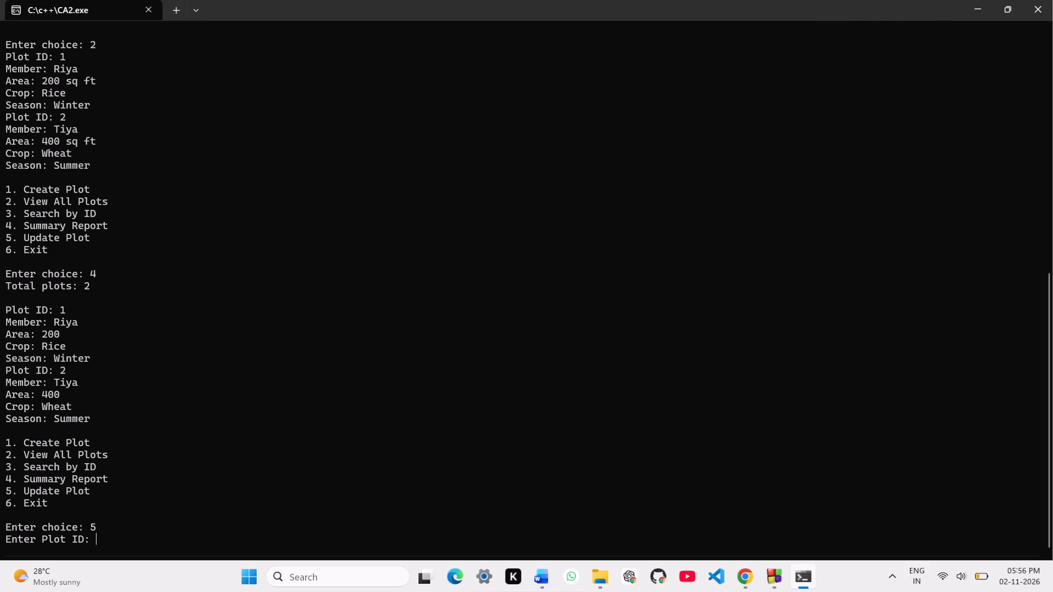
key("BackSpace")
key("2")
key("Return")
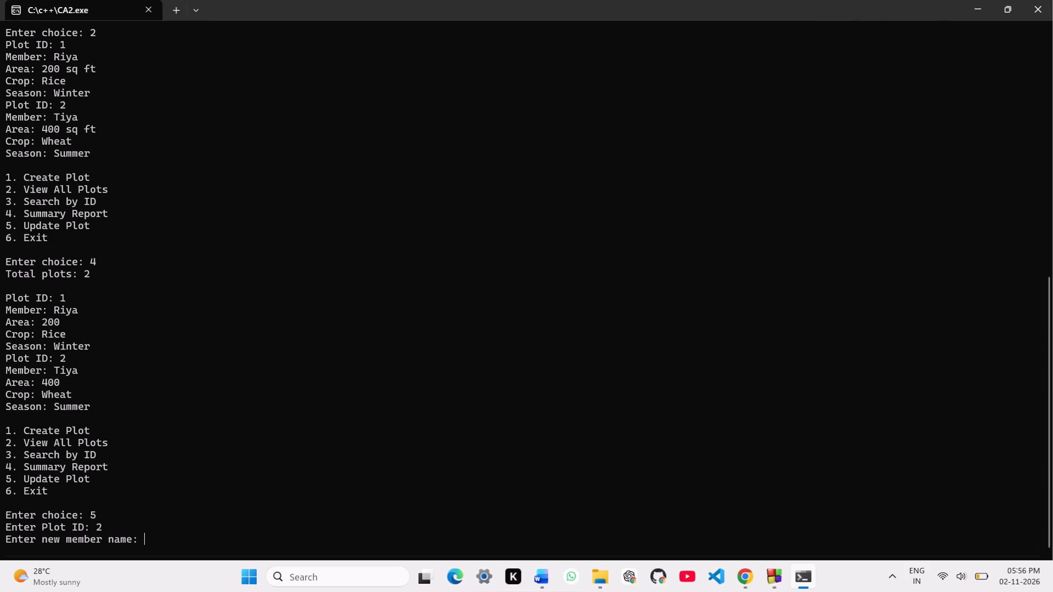
type("Jiya")
key("Return")
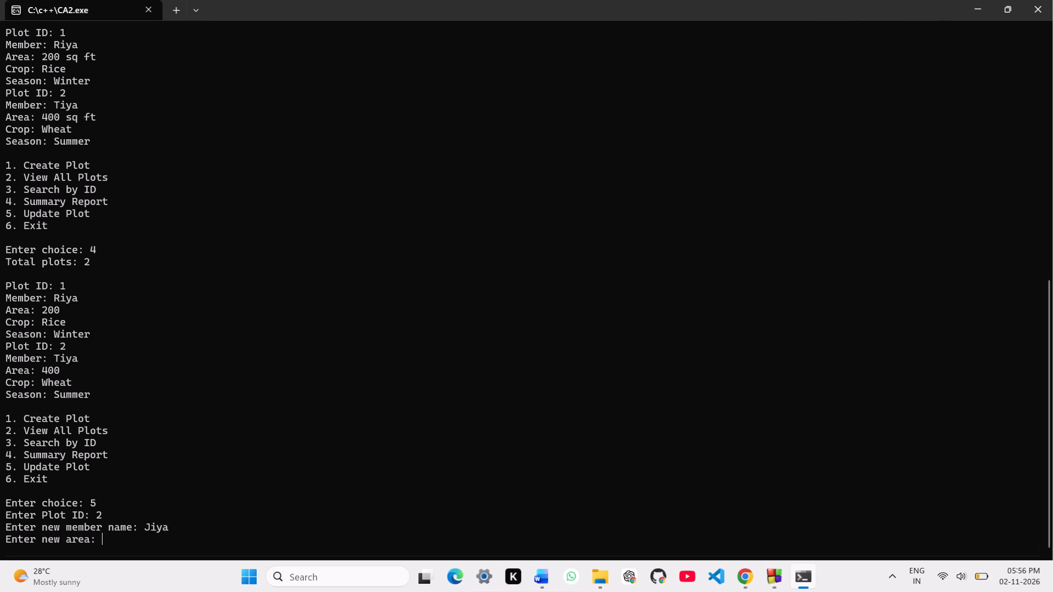
type("700")
key("Return")
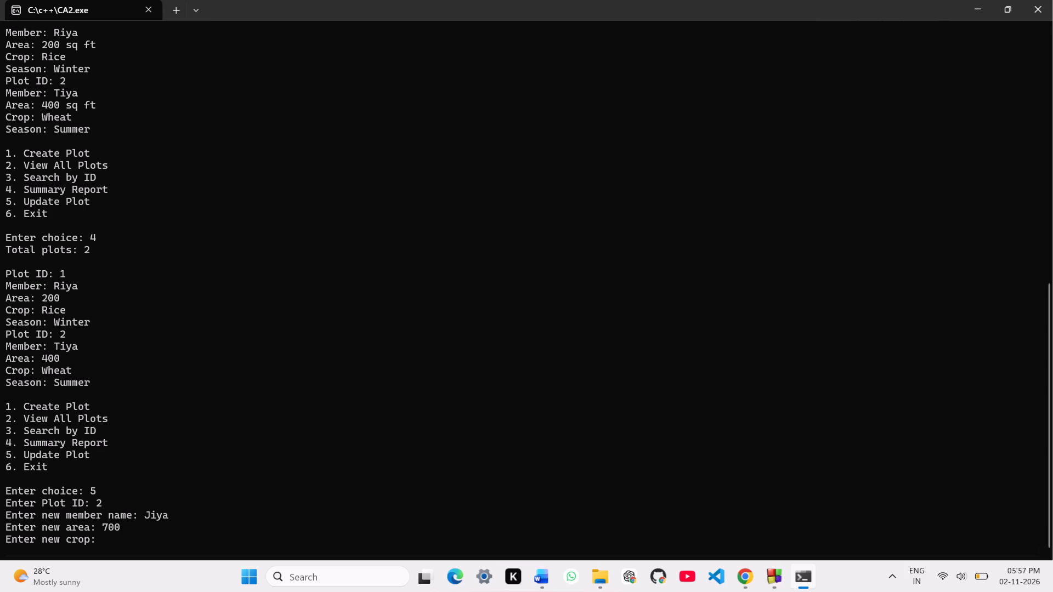
key("shift+t")
type("omato")
key("Return")
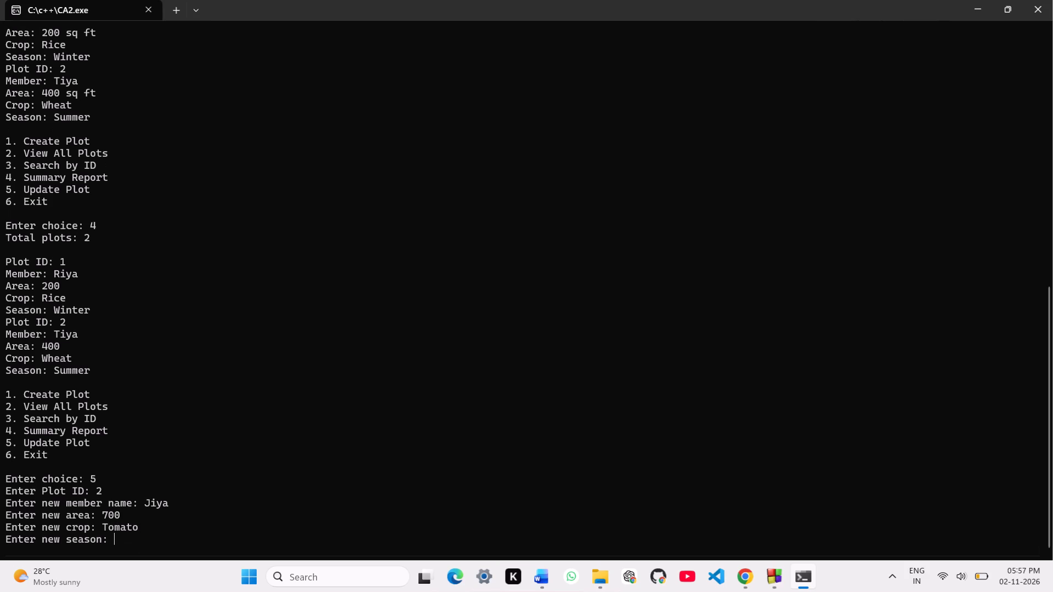
type("Rainy")
key("Return")
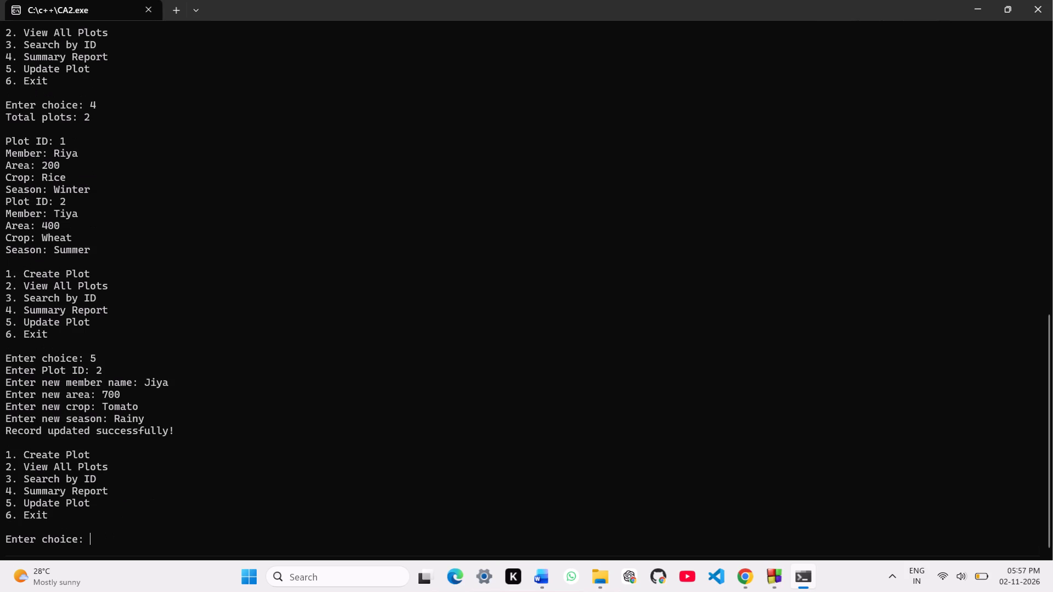
Run option 2 again to list all plots after the update.
key("2")
key("Return")
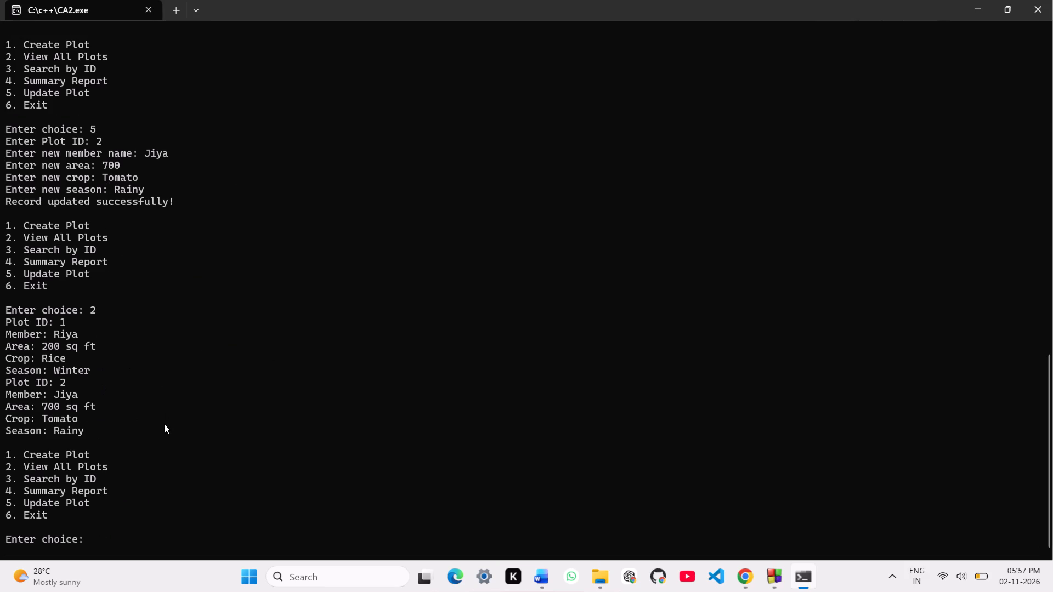
Capture a rectangular screenshot of the console from "Enter choice: 5" through plot 2's "Season: Rainy" line.
key("Print")
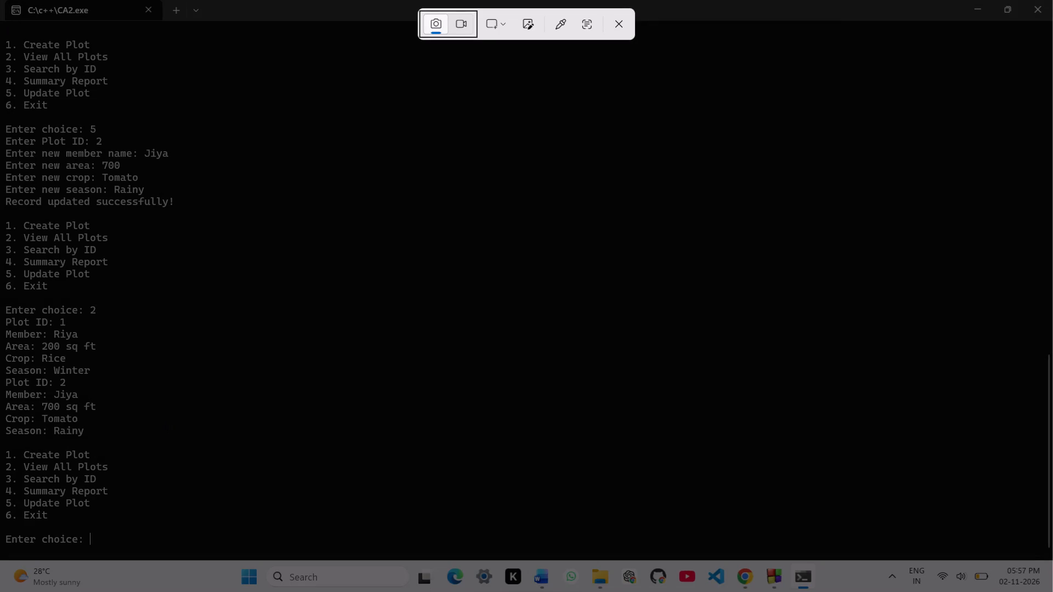
left_click(503, 25)
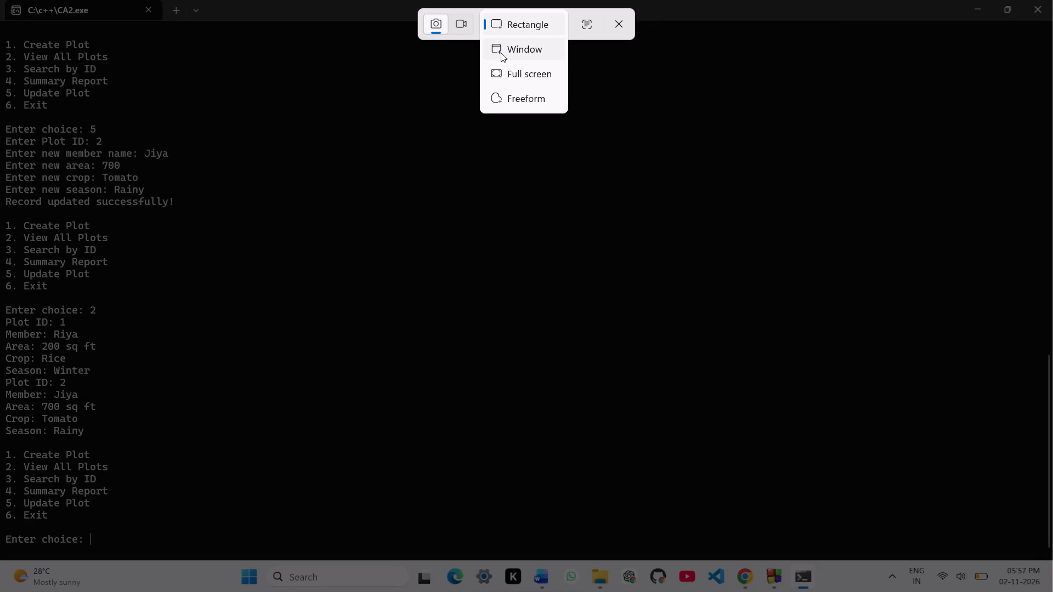
left_click(508, 22)
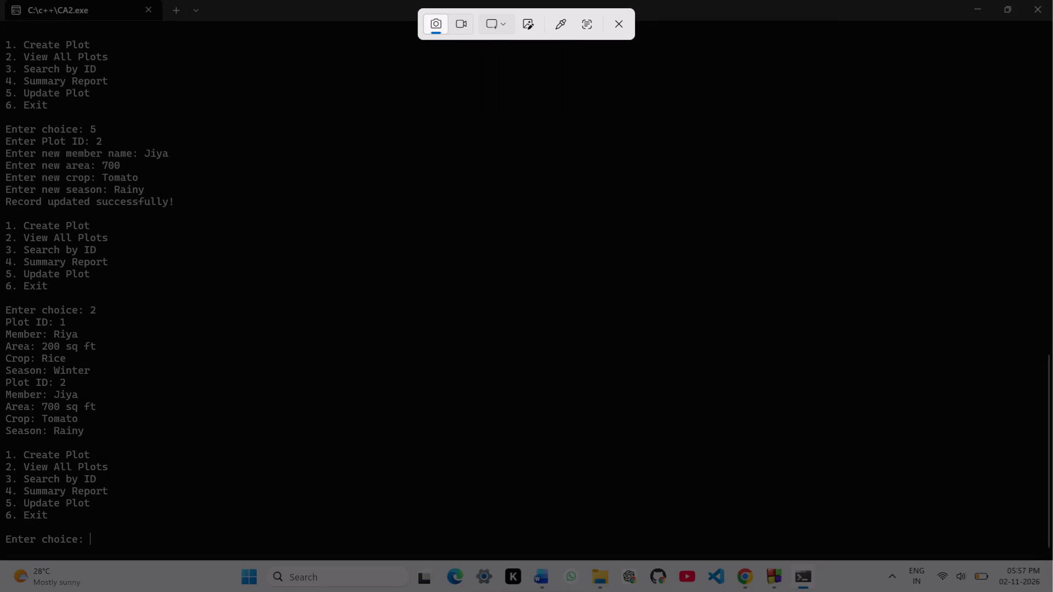
left_click_drag(0, 121, 12, 135)
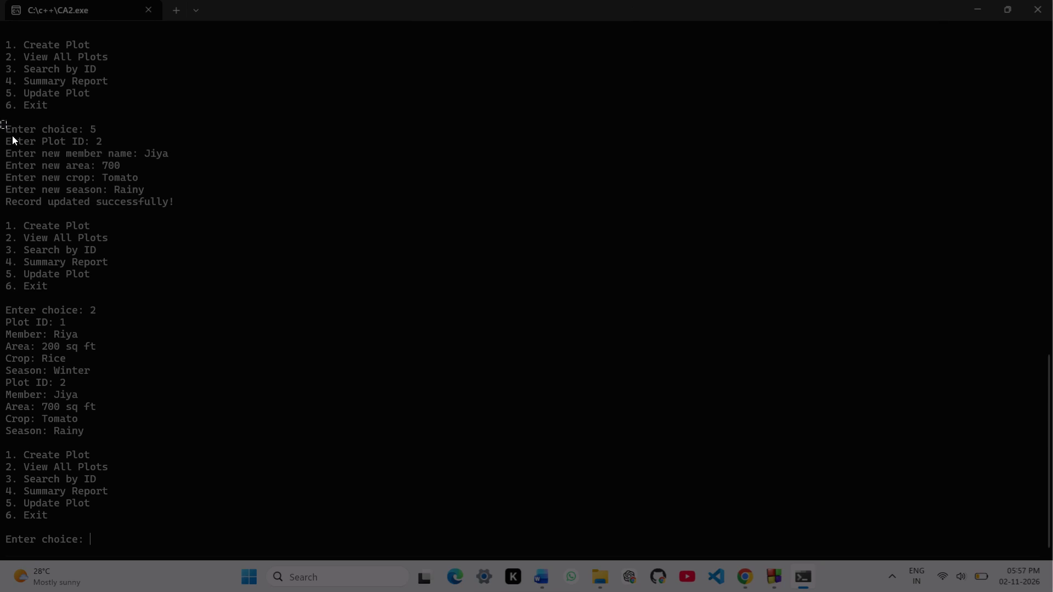
left_click_drag(12, 135, 133, 387)
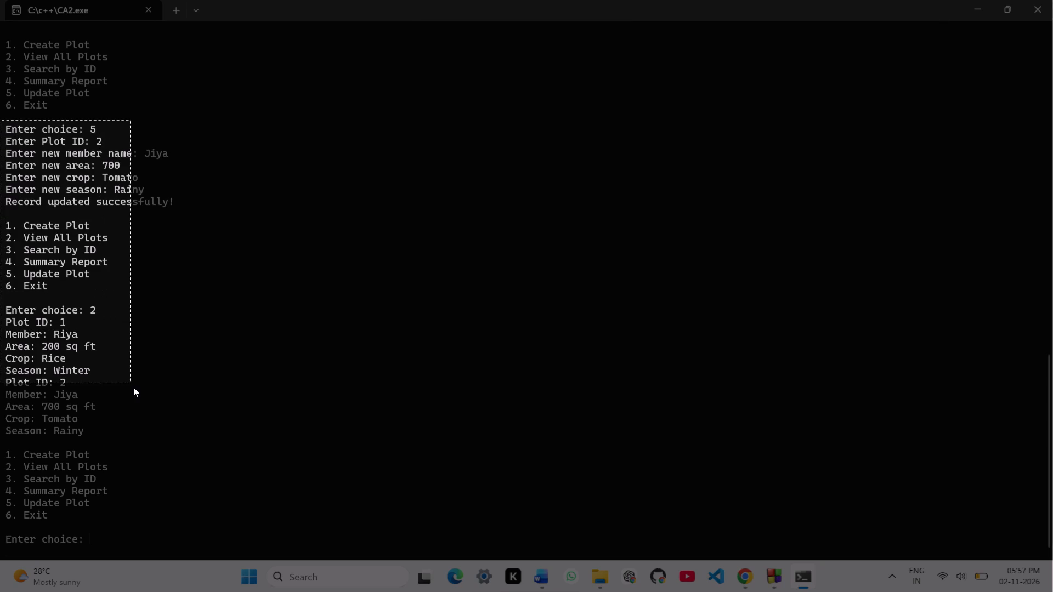
left_click_drag(133, 387, 187, 440)
key("ctrl+c")
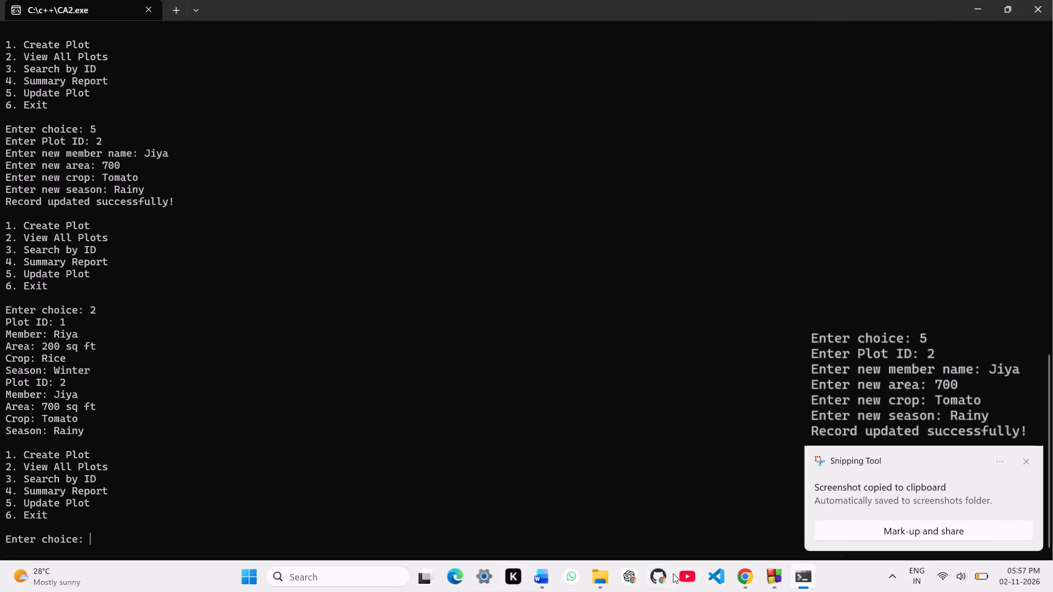
Paste the captured console screenshot into the Word document and place it at the upper-left margin of page 8.
left_click(541, 579)
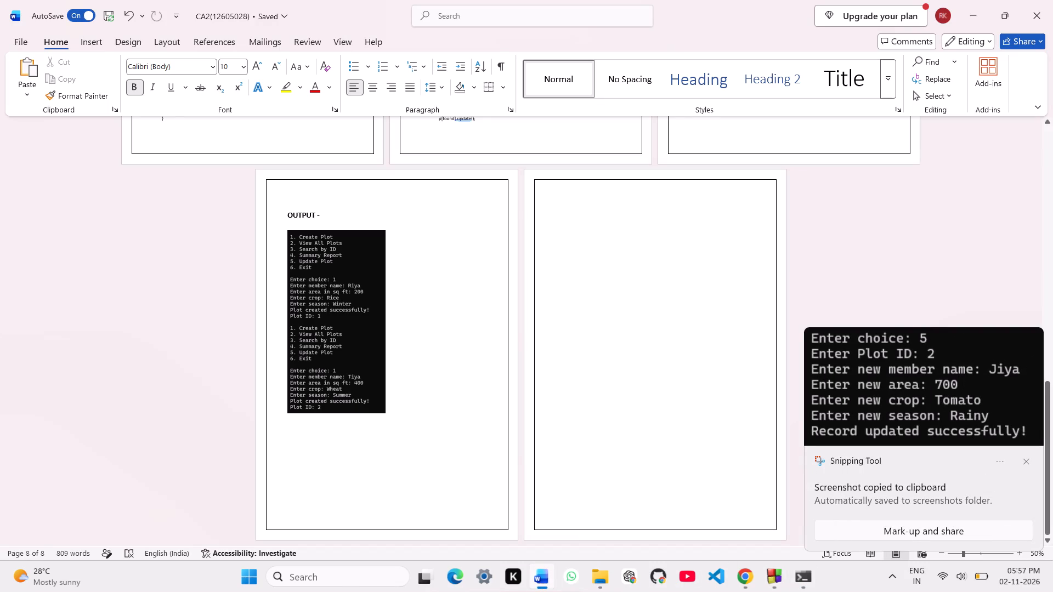
key("ctrl+v")
left_click_drag(690, 266, 582, 284)
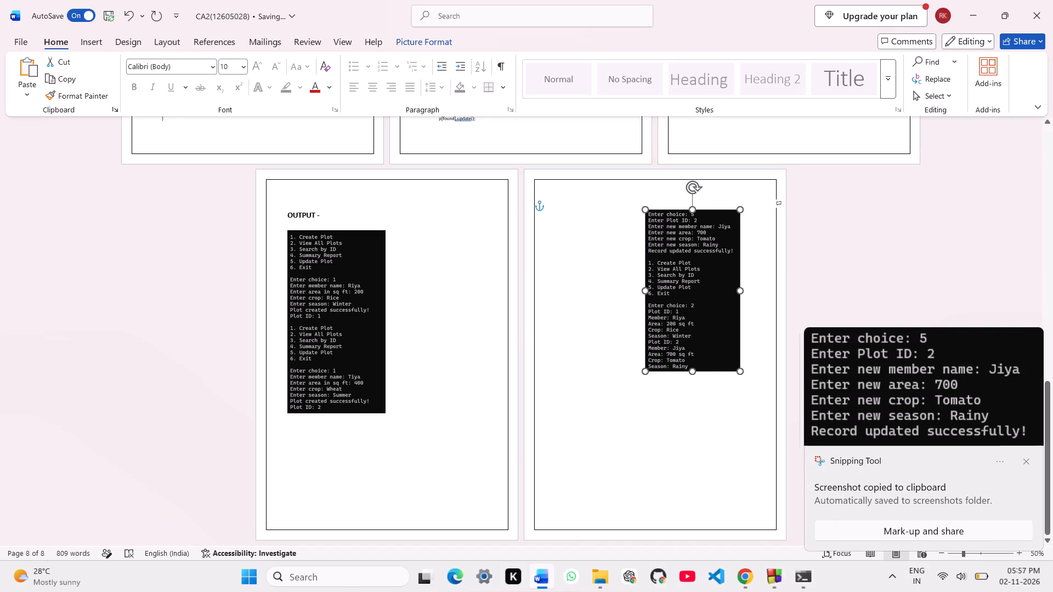
left_click_drag(582, 284, 590, 261)
left_click(670, 271)
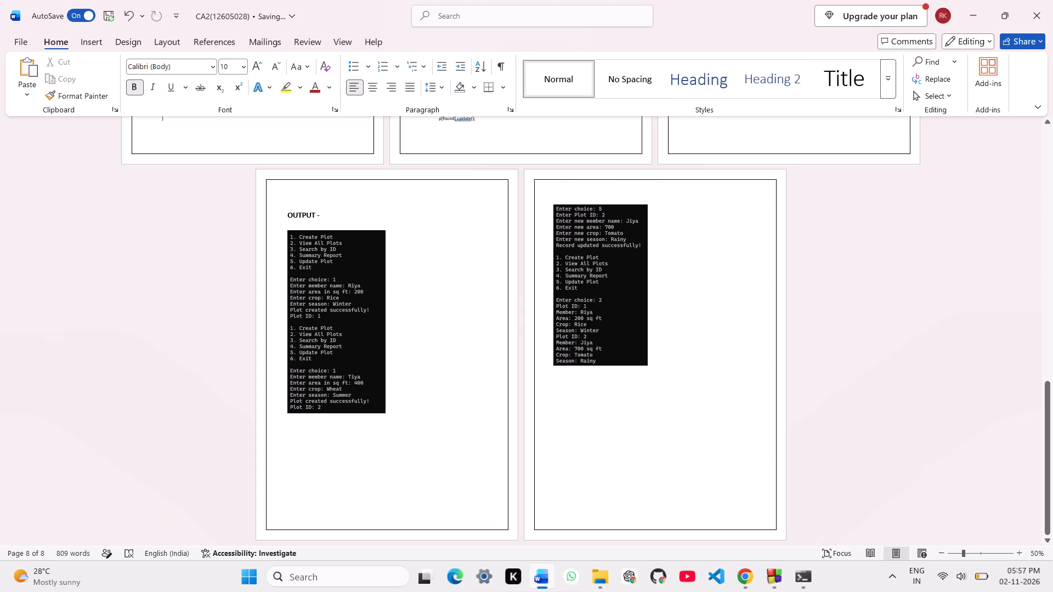
Place the insertion point on a centred line below the console screenshot on page 8.
key("Return")
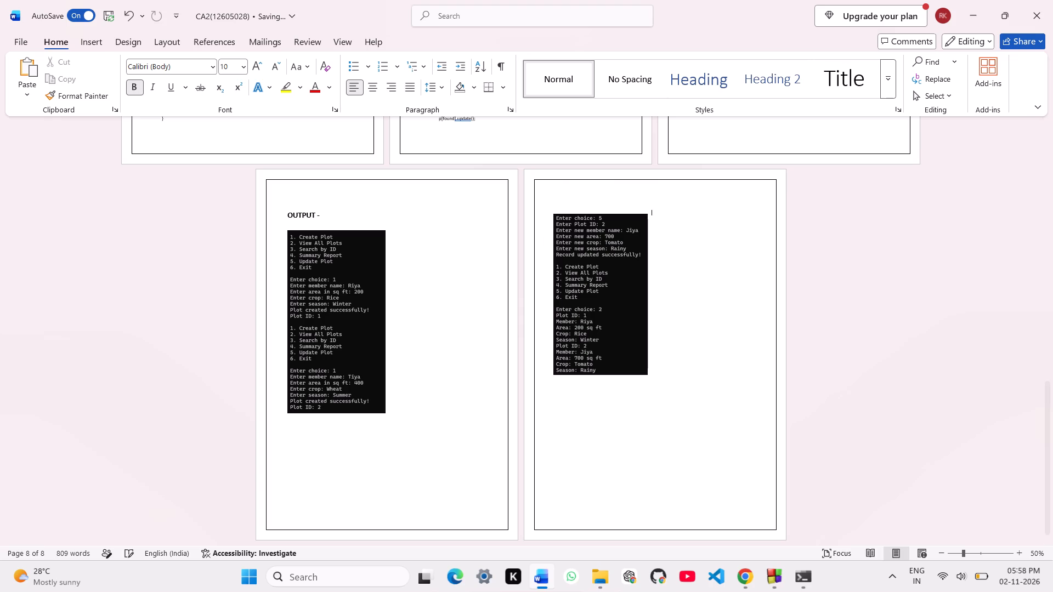
key("BackSpace")
left_click(631, 399)
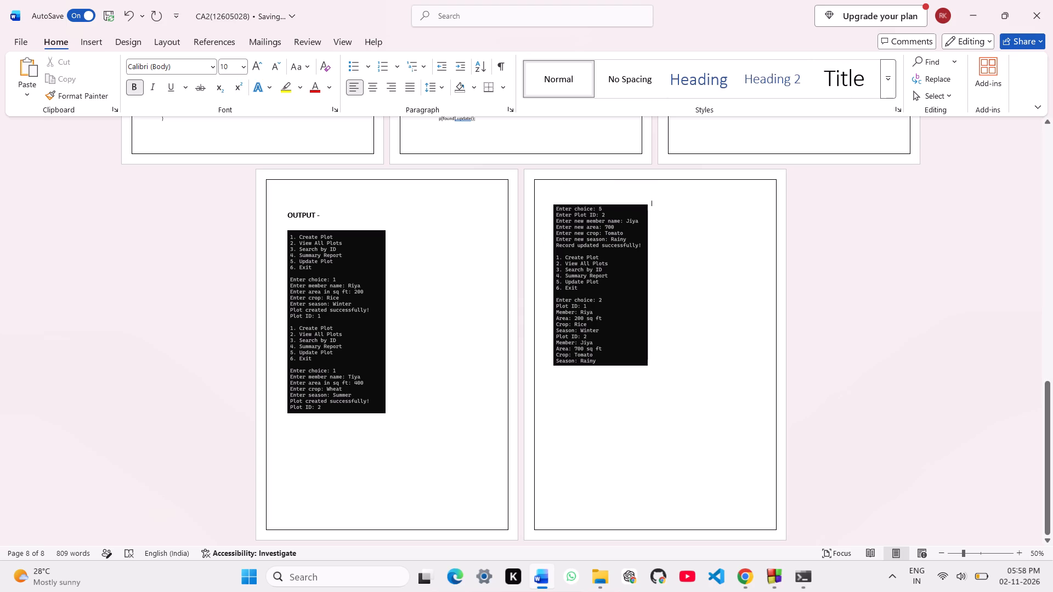
double_click(656, 411)
Close the running CA2.exe console window and save the Word document.
left_click(803, 575)
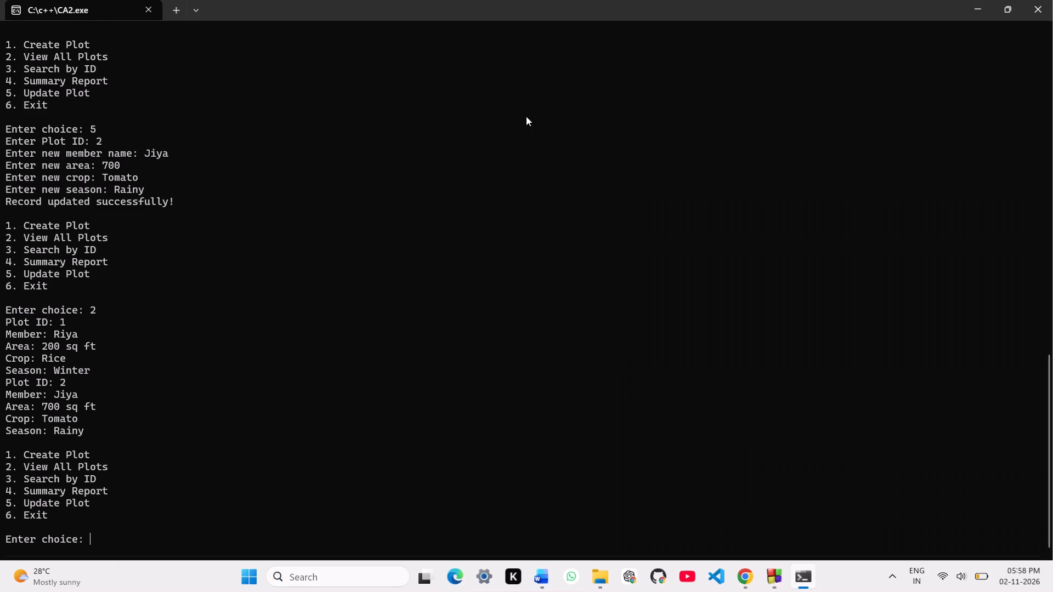
left_click(1033, 11)
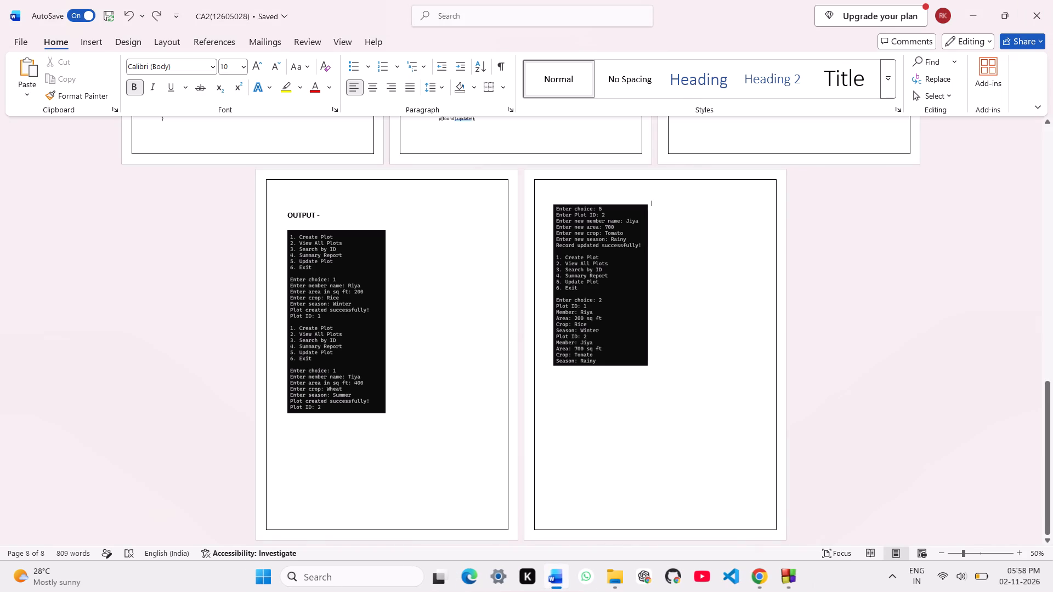
key("ctrl+s")
Build and run CA2.cpp again from Code::Blocks and list all plots with option 2 in the fresh console.
left_click(794, 581)
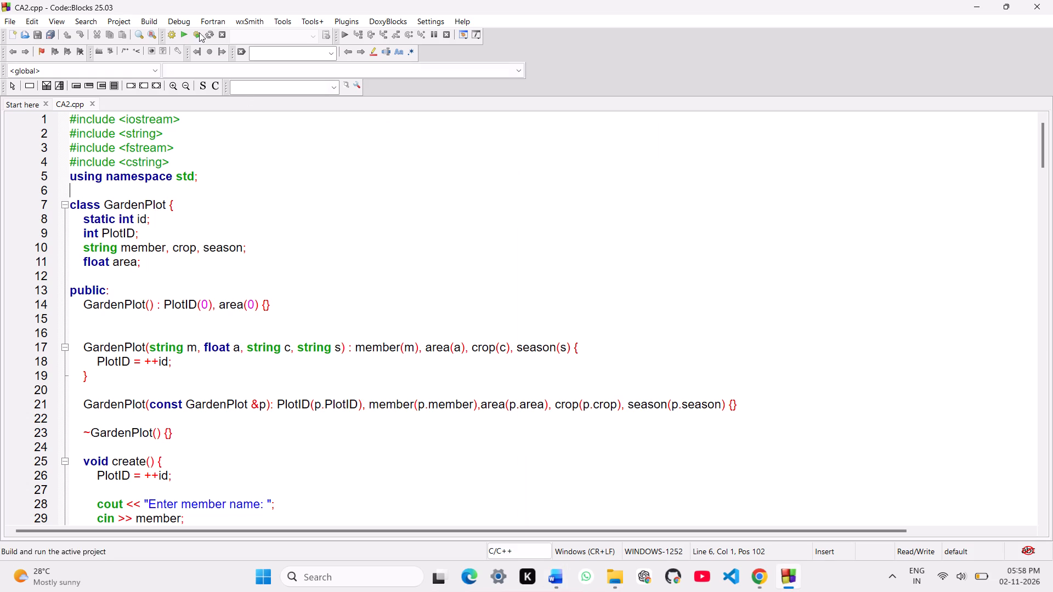
left_click(199, 35)
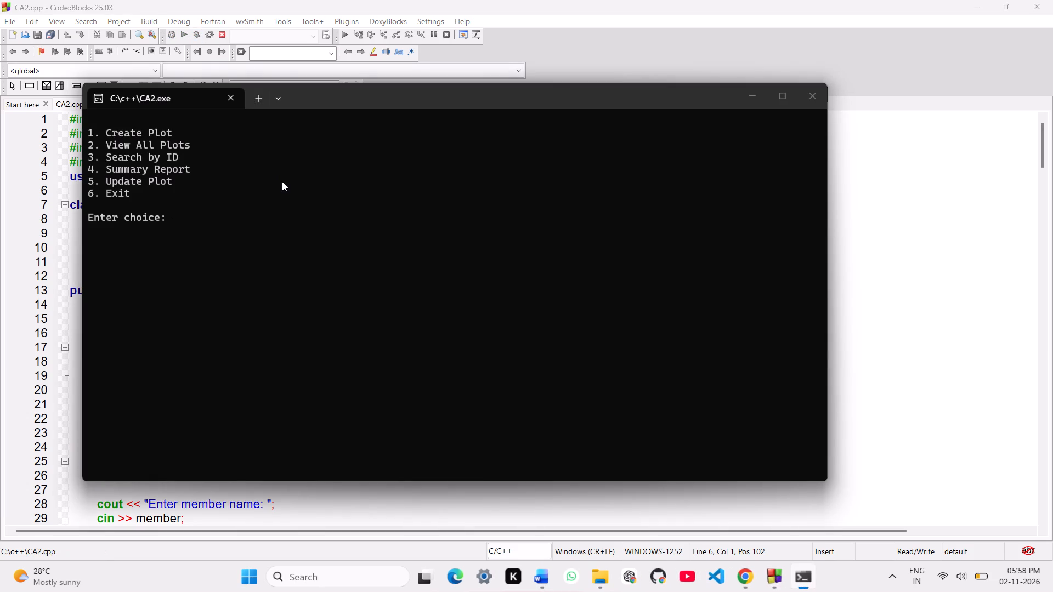
key("2")
key("Return")
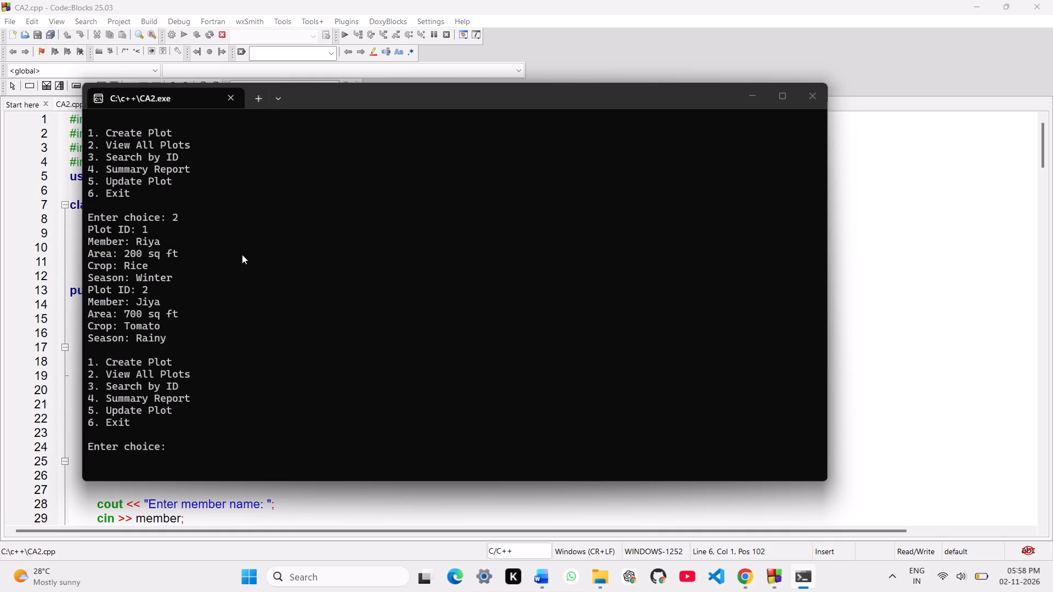
Capture a rectangular screenshot of the console from "Enter choice: 2" through plot 2's "Season: Rainy" line.
key("Print")
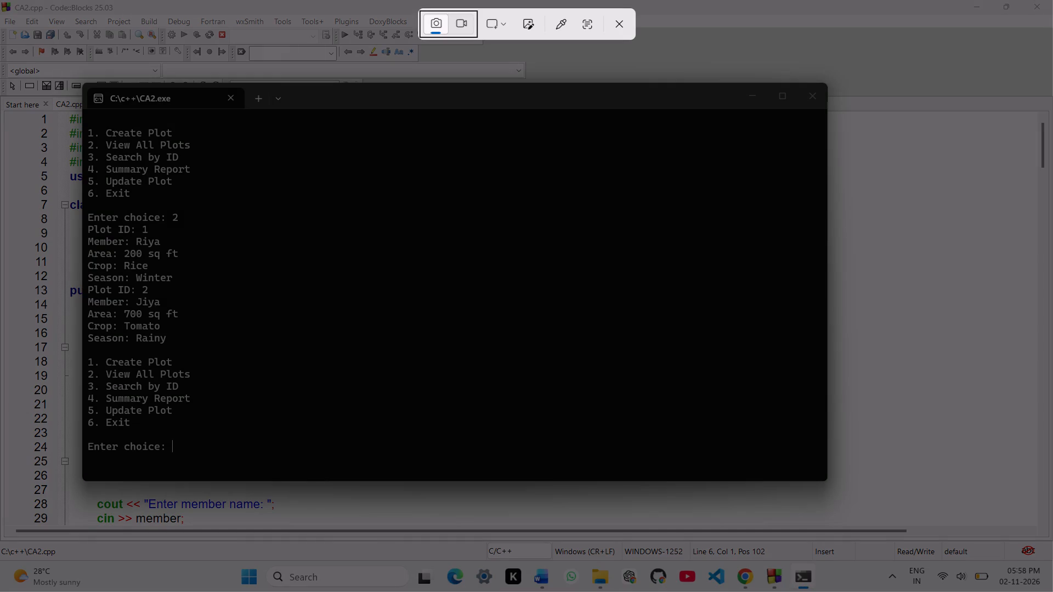
left_click(506, 22)
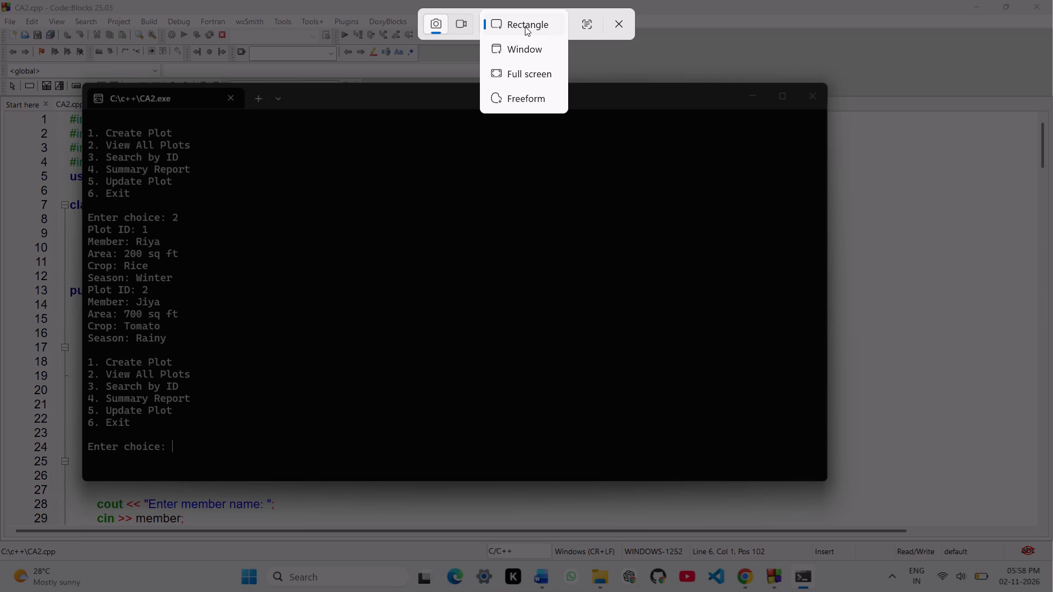
left_click(525, 26)
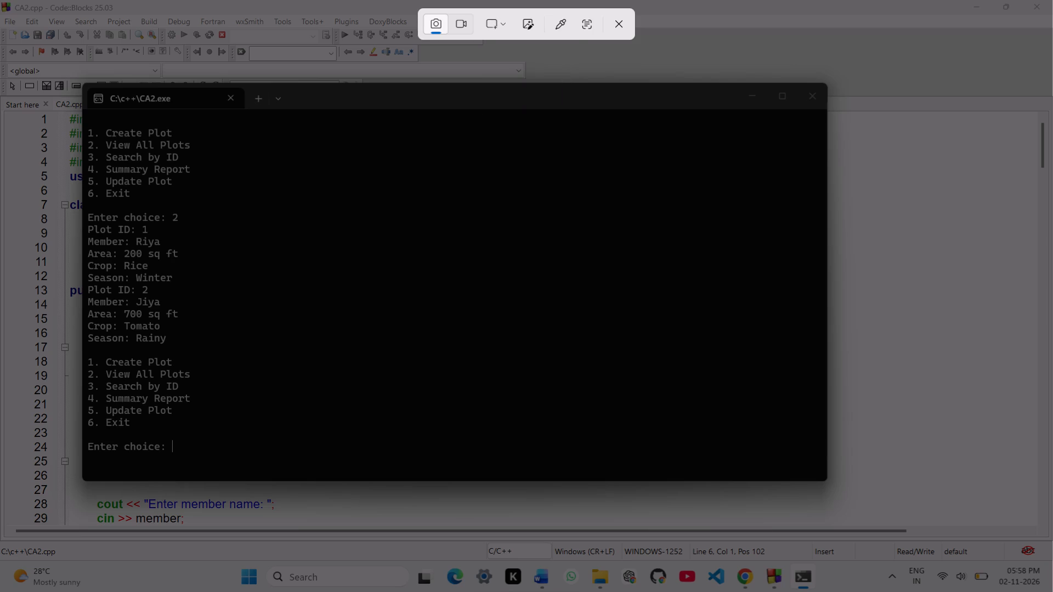
left_click_drag(87, 209, 141, 248)
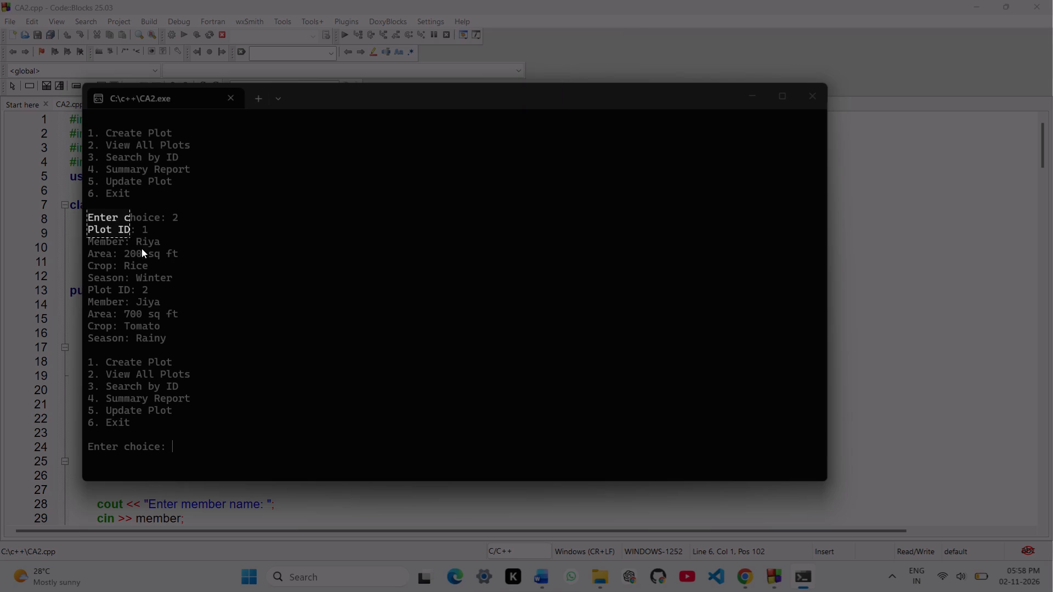
left_click_drag(141, 248, 212, 352)
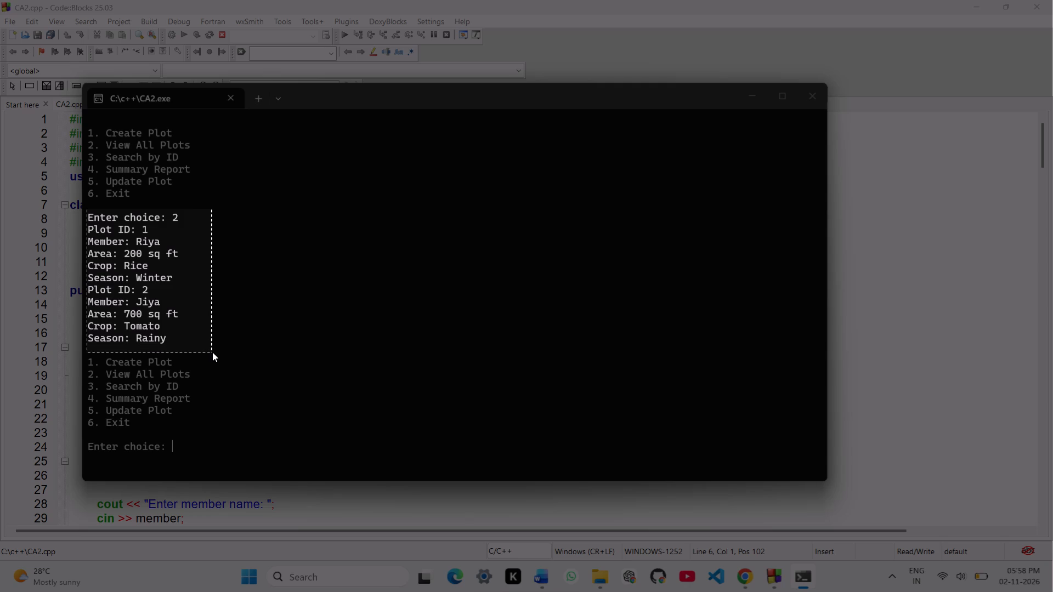
left_click_drag(212, 352, 213, 352)
key("ctrl+c")
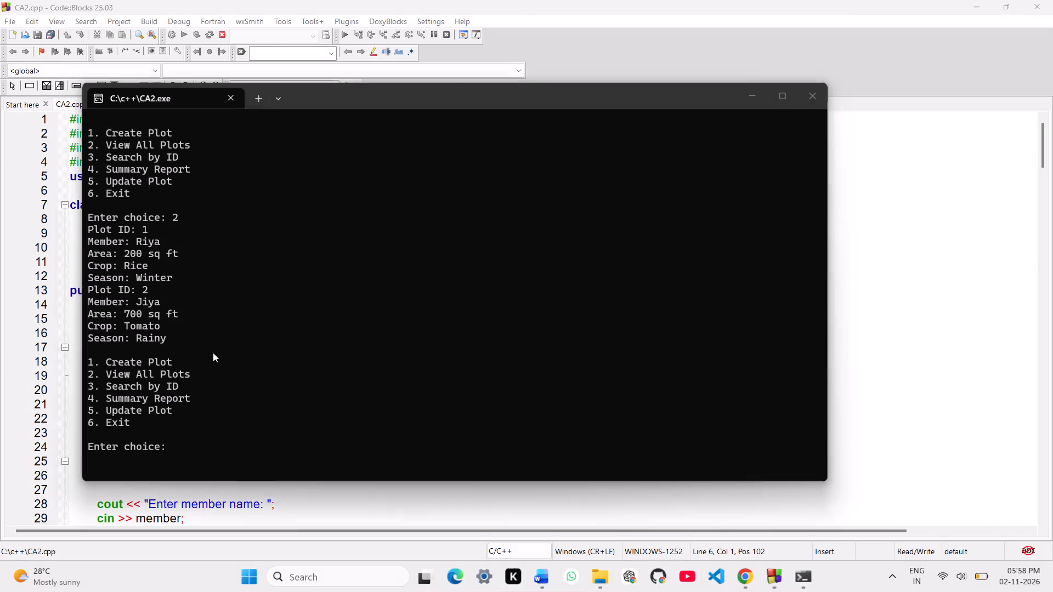
Paste the captured console screenshot into the Word document on page 8 and position it just below the update-plot screenshot.
left_click(539, 580)
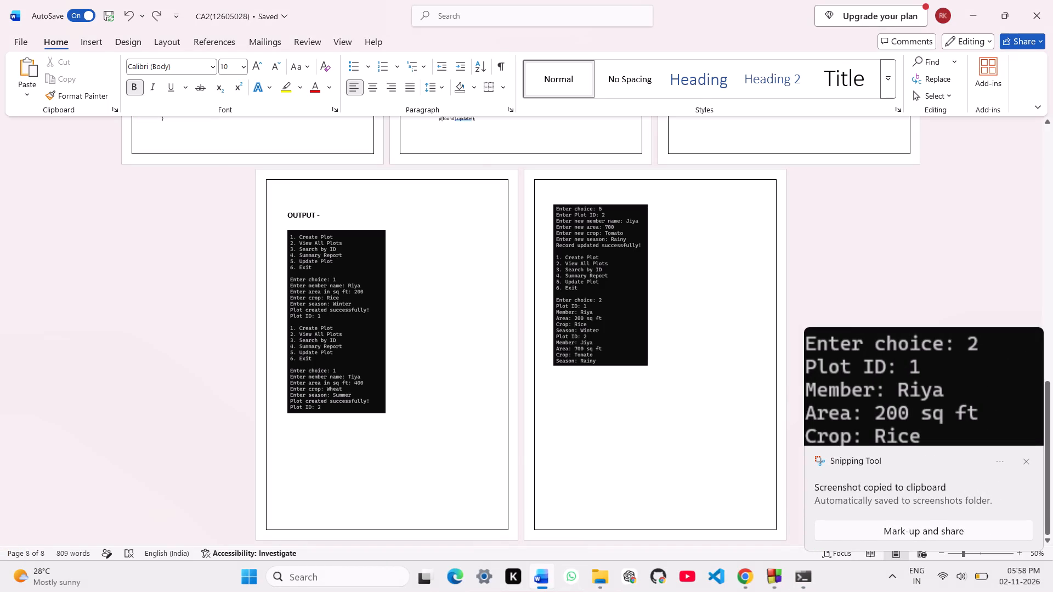
left_click(624, 391)
left_click(667, 417)
double_click(632, 397)
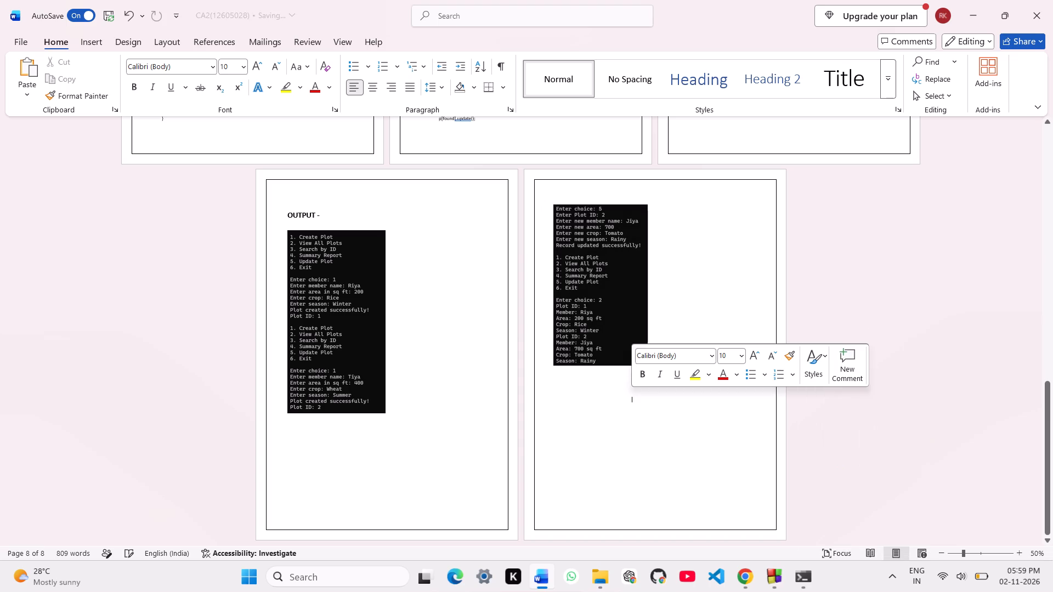
key("ctrl+v")
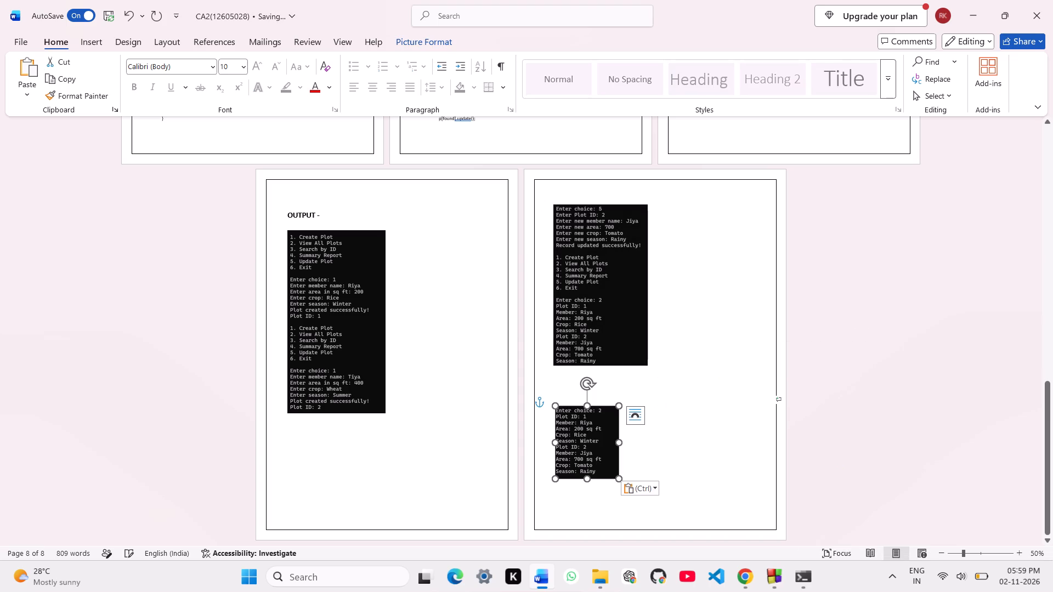
left_click_drag(585, 443, 598, 423)
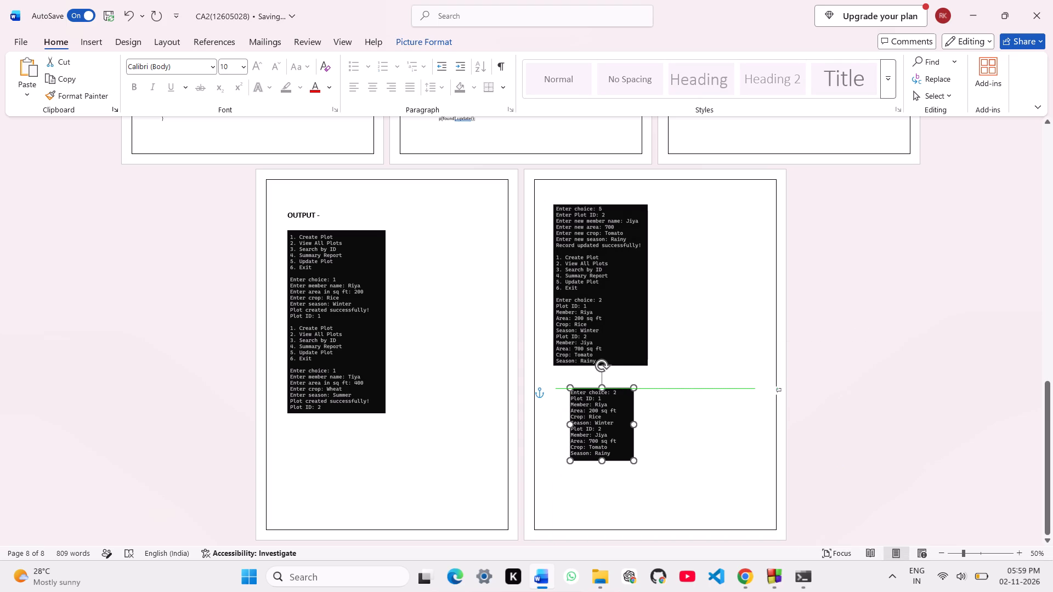
left_click_drag(598, 423, 592, 423)
left_click(659, 423)
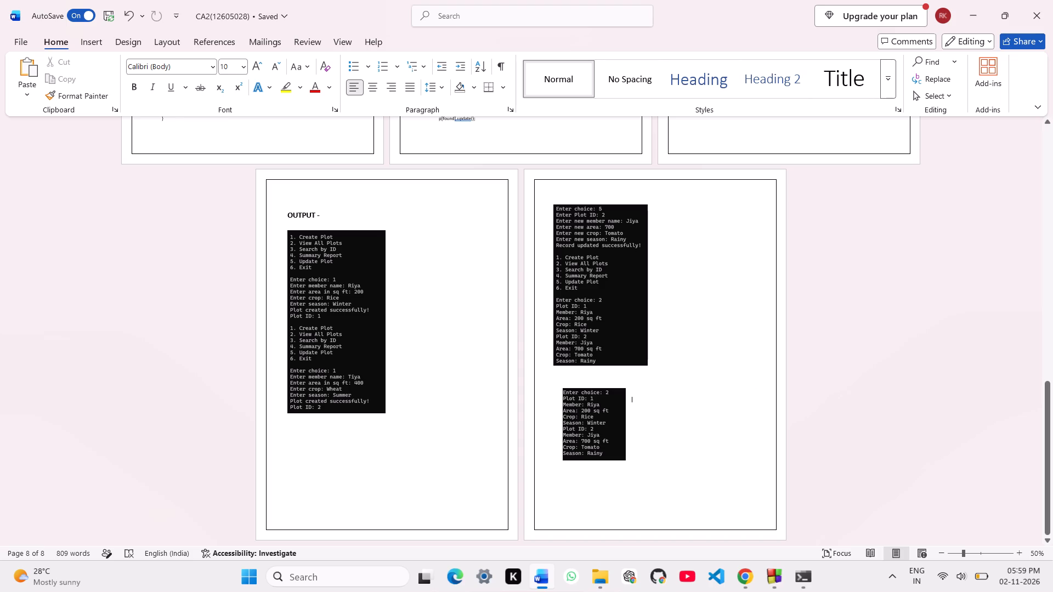
Open the Save a Copy page for the finished Word document.
left_click(22, 42)
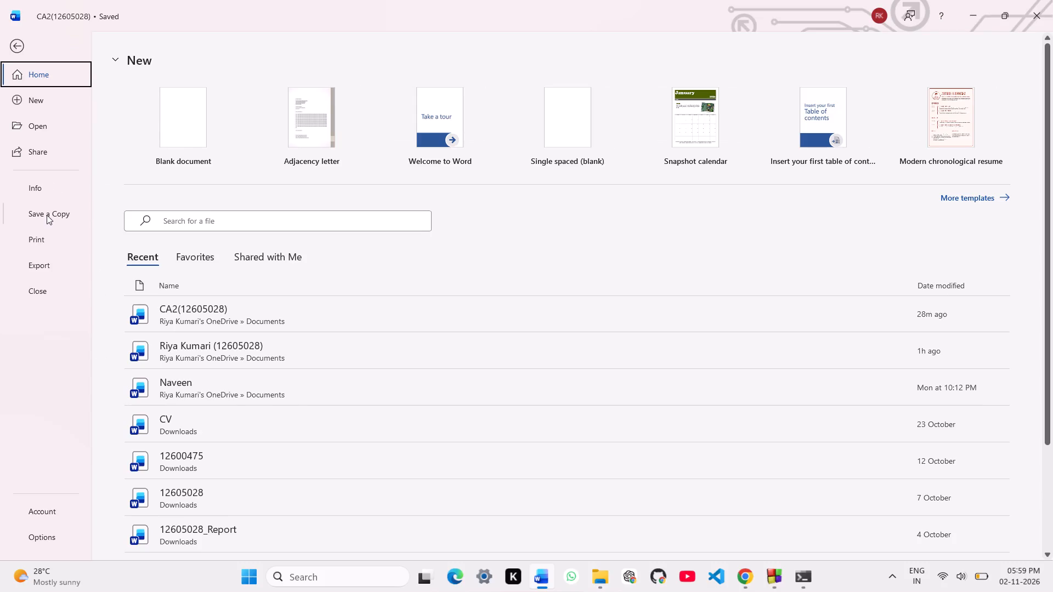
left_click(46, 216)
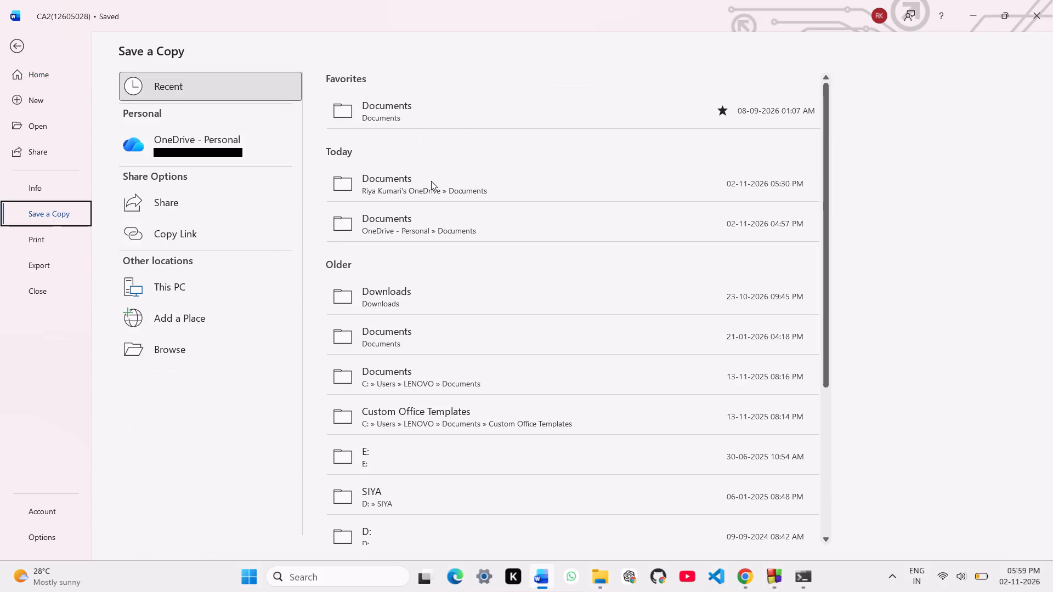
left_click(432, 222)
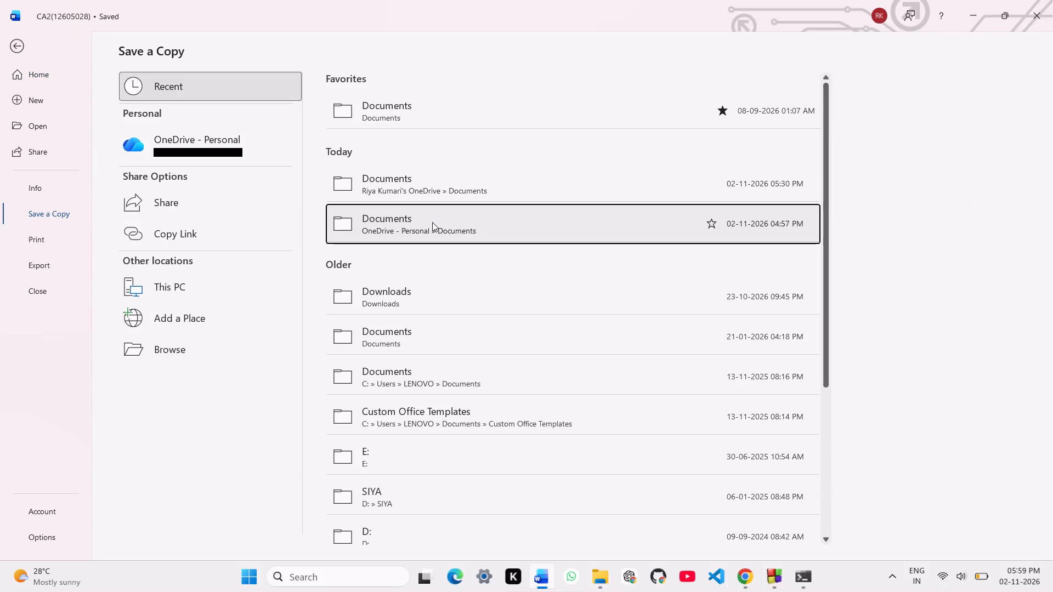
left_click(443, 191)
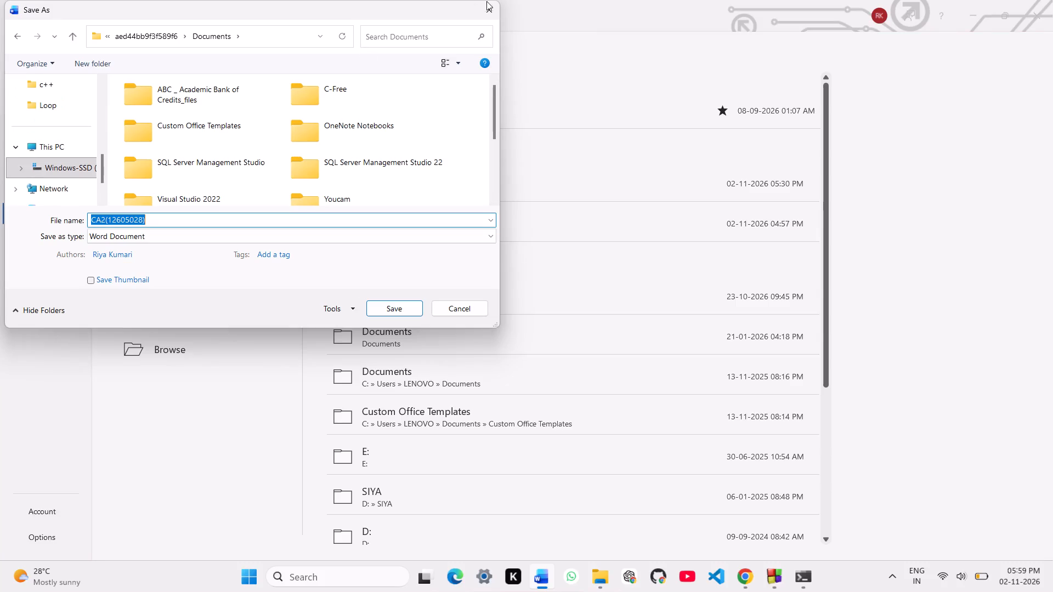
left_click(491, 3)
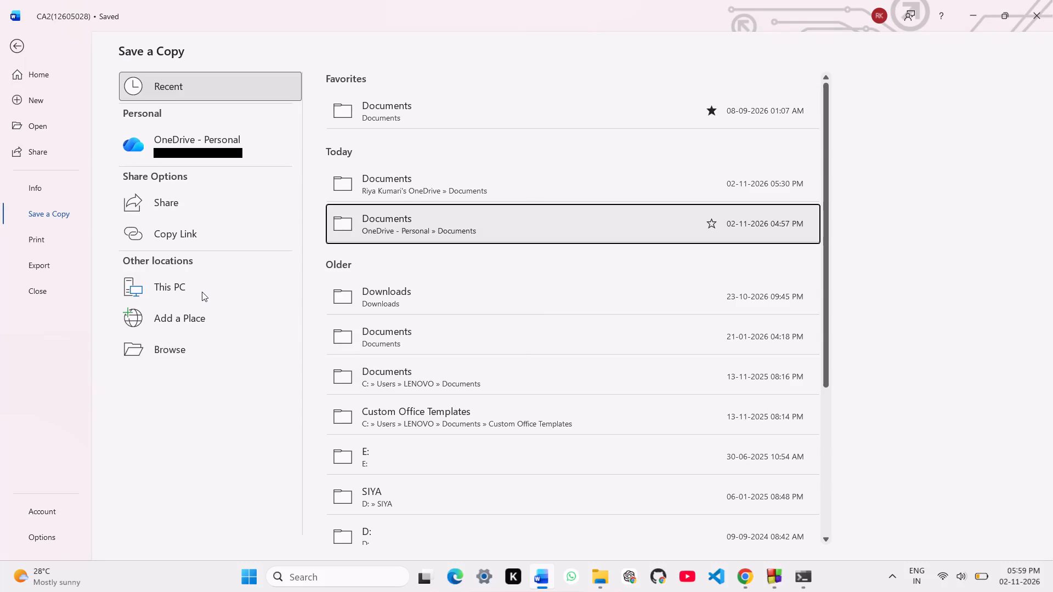
Choose the Downloads folder for the copy and name the file with the student's name followed by "(CA2)".
left_click(202, 292)
left_click(392, 263)
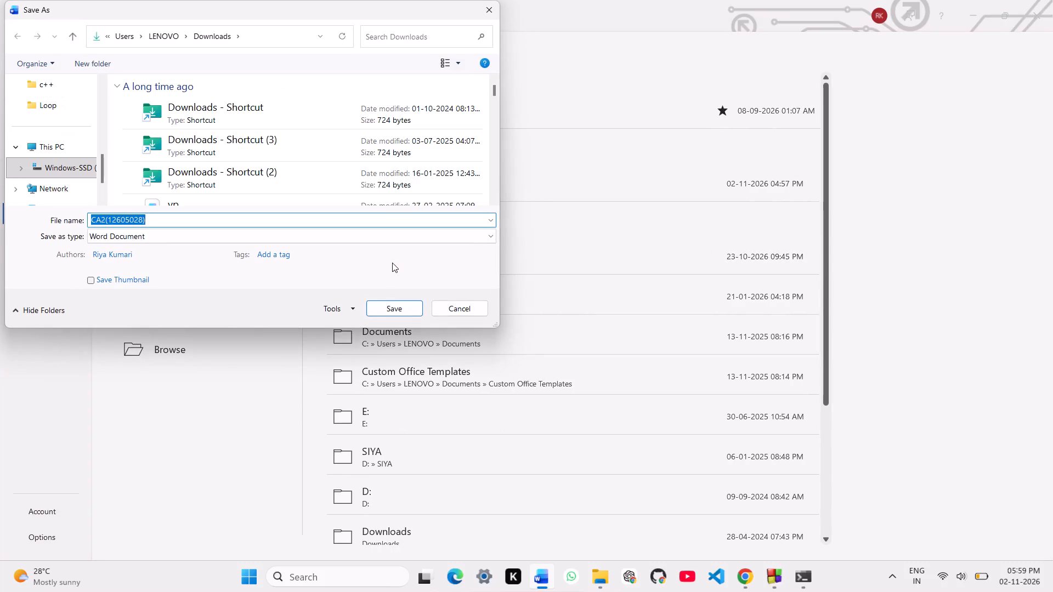
key("shift+exclam")
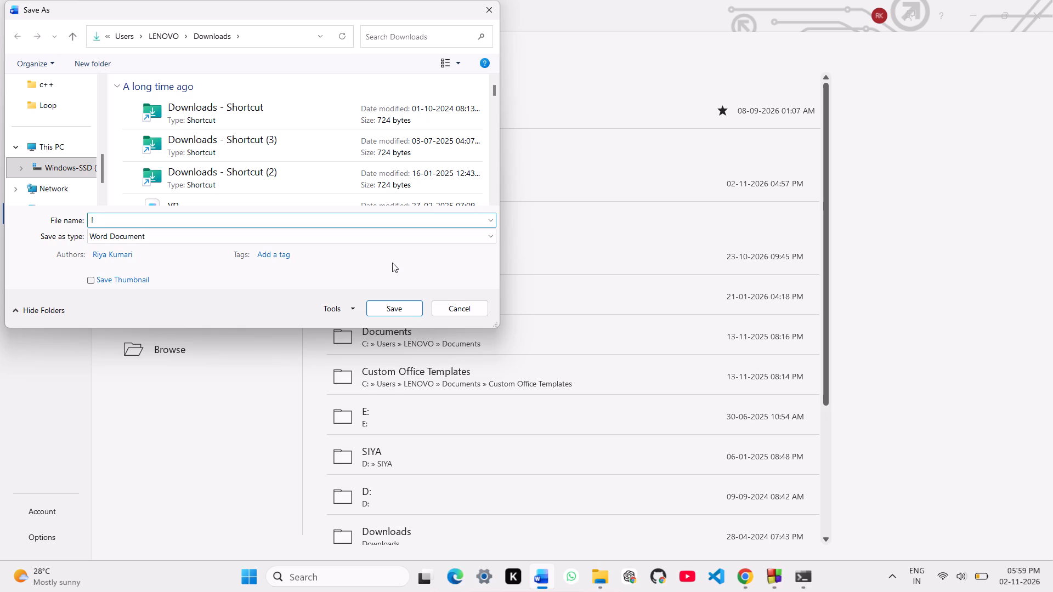
key("BackSpace")
key("shift+r")
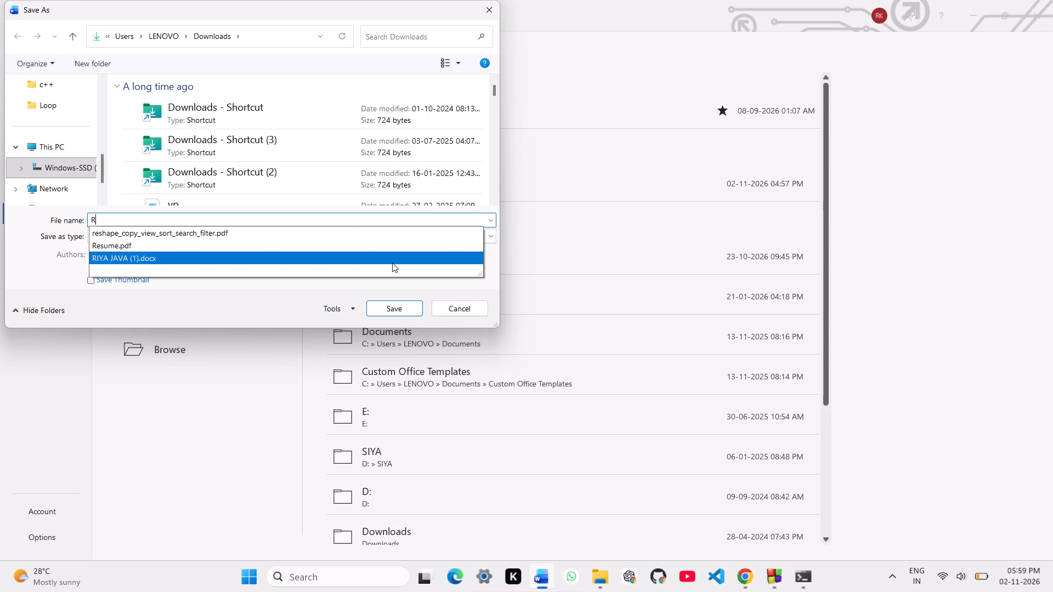
key("equal")
key("BackSpace")
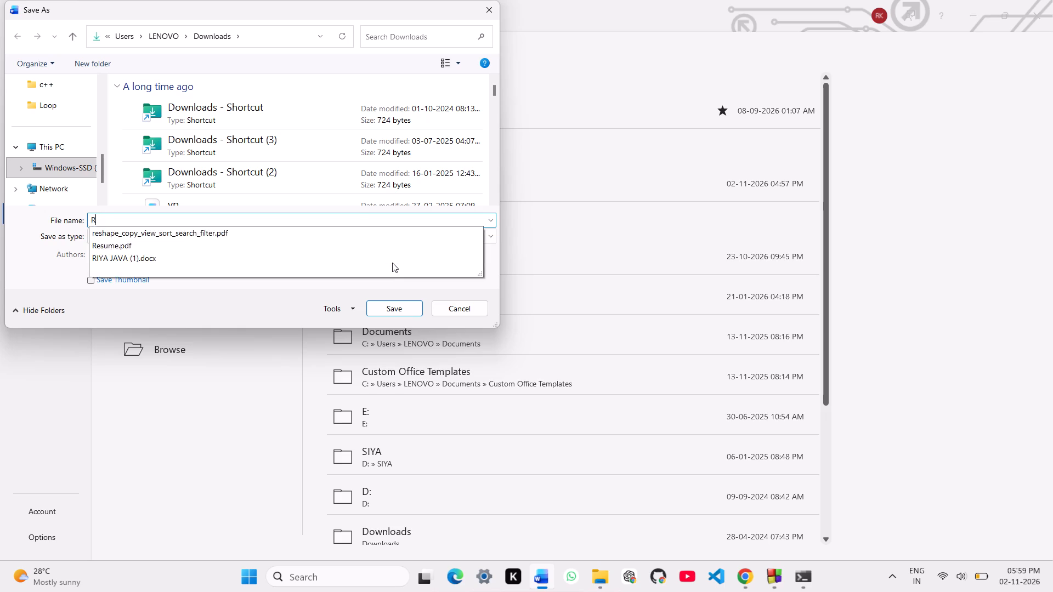
key("BackSpace")
key("shift+r")
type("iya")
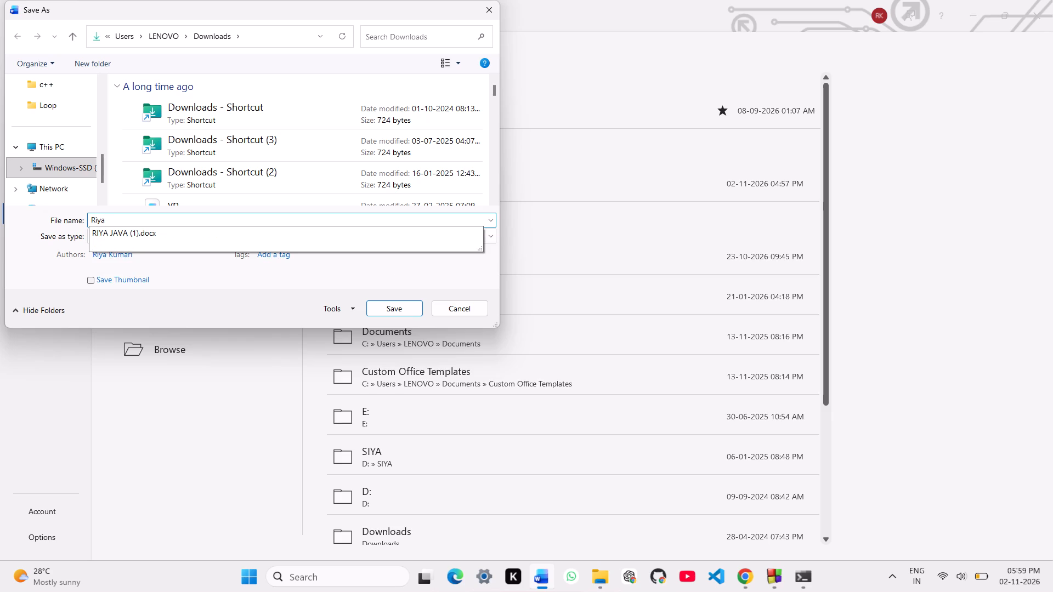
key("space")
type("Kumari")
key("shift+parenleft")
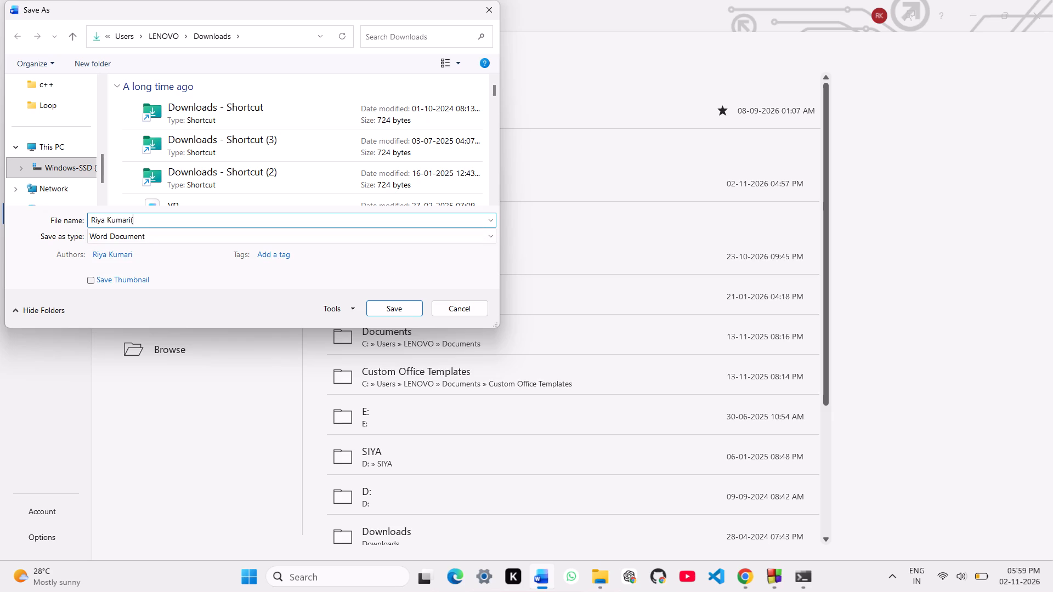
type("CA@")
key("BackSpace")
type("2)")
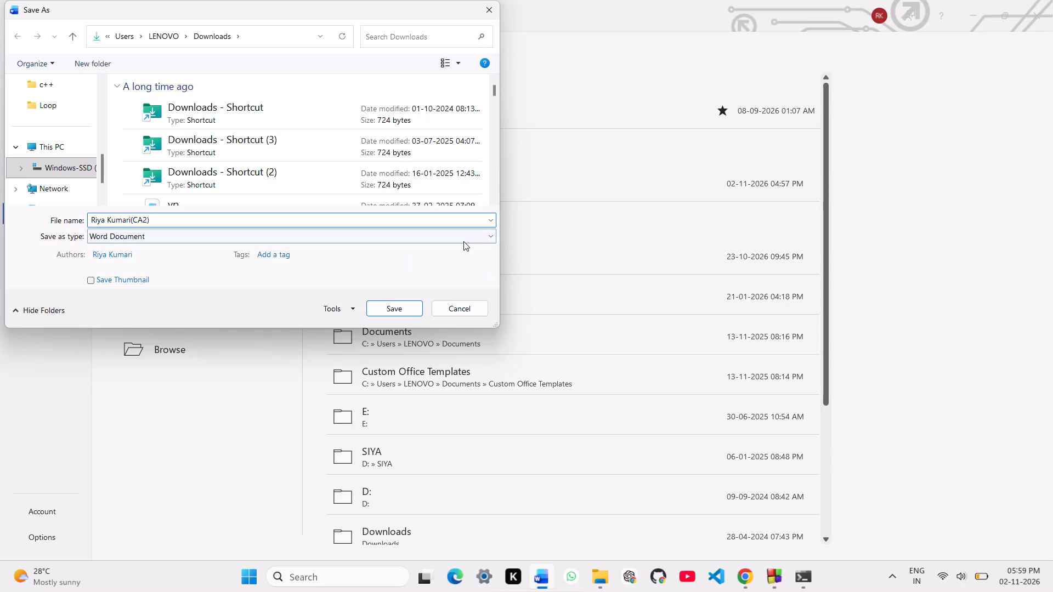
Set the copy's file type to PDF and save it with standard optimization.
left_click(463, 241)
left_click(185, 306)
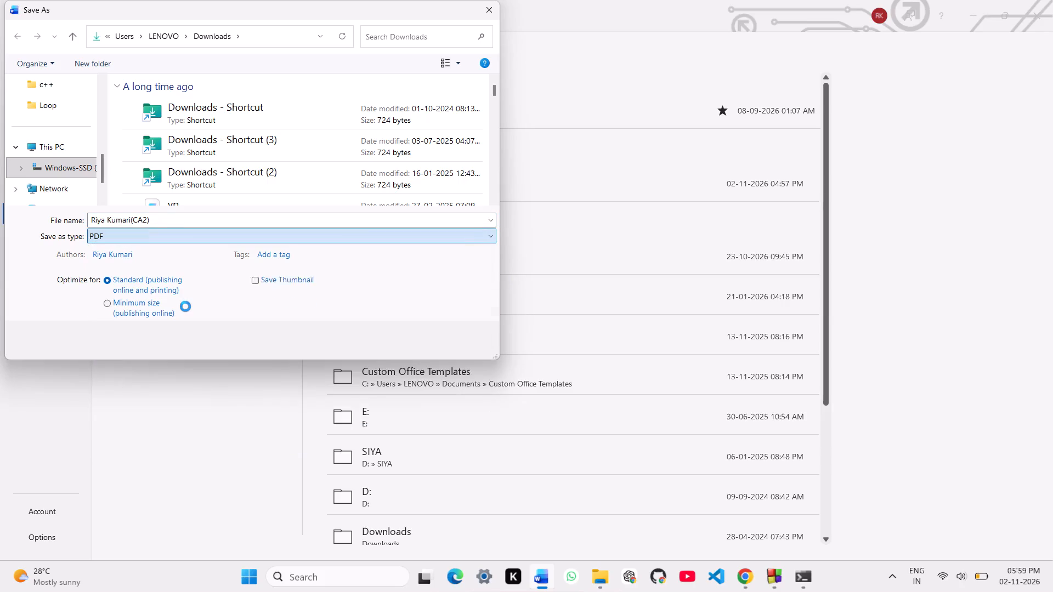
left_click(393, 339)
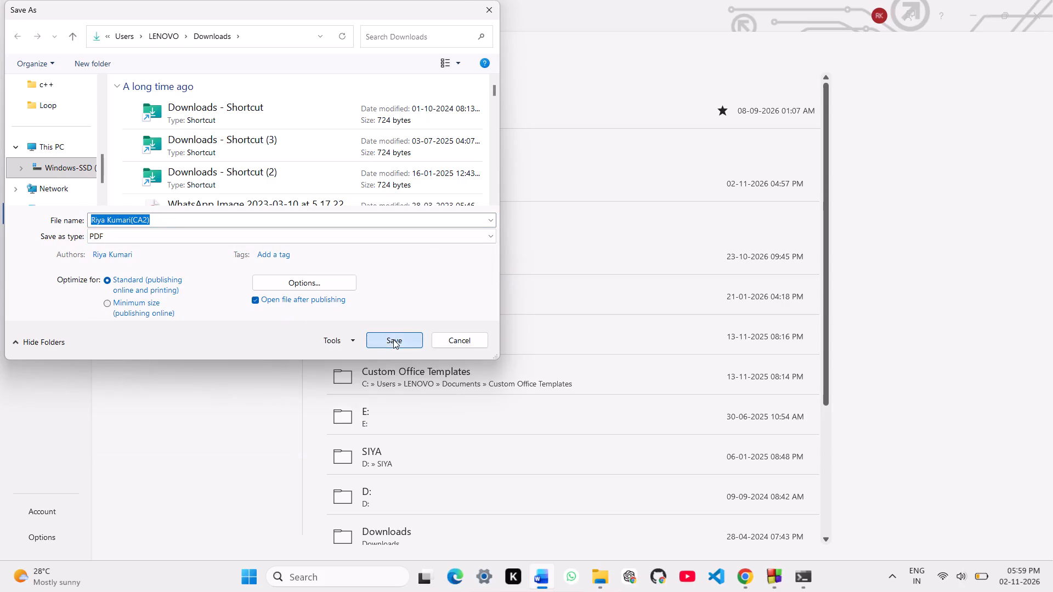
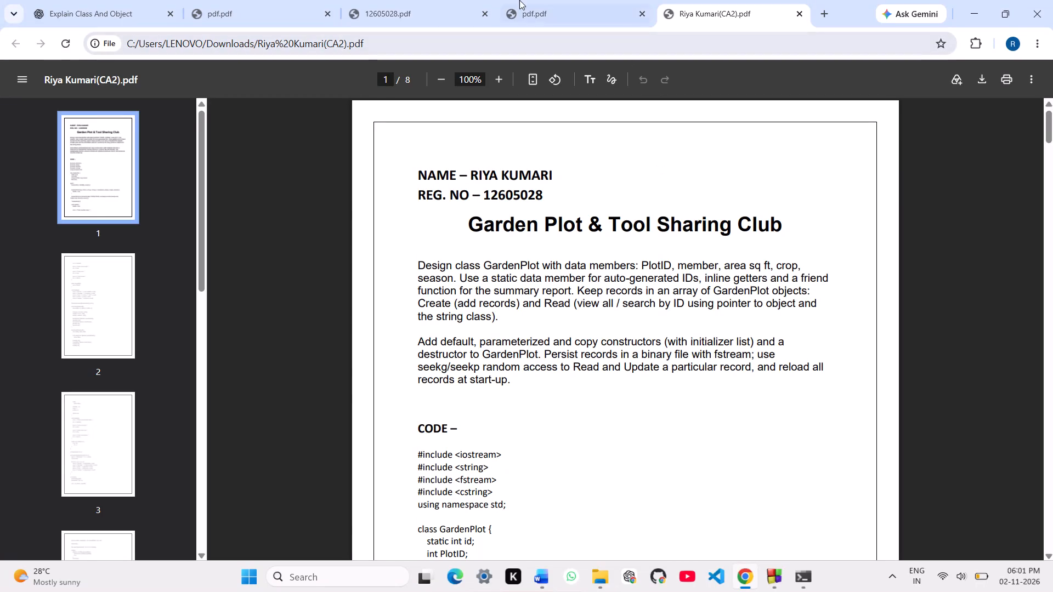
Close the two pdf.pdf tabs and the 12605028.pdf tab, keeping the exported CA2 PDF open for a quick check.
left_click(324, 16)
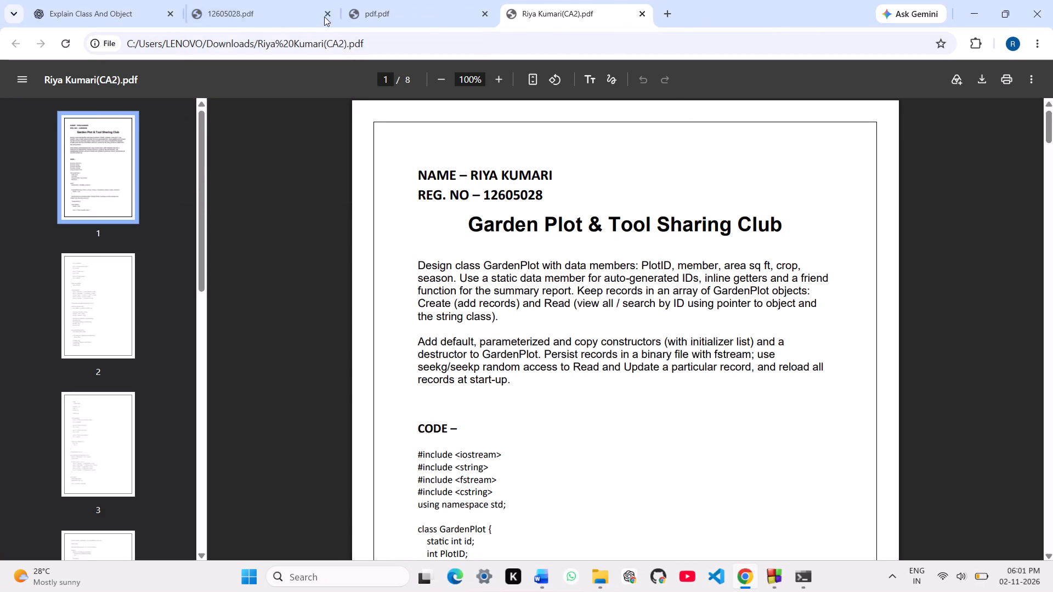
left_click(332, 13)
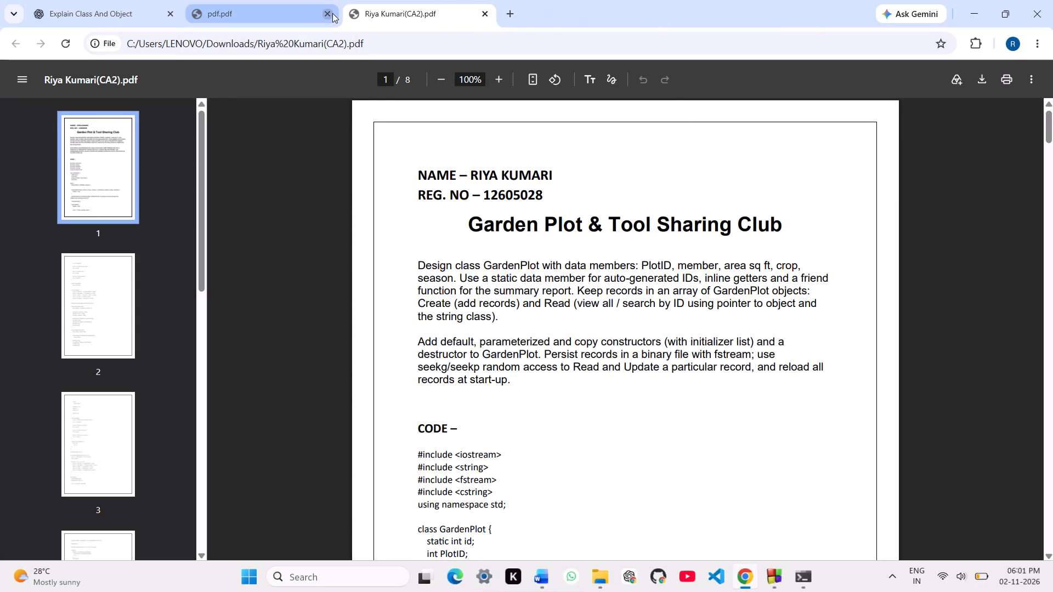
left_click(332, 13)
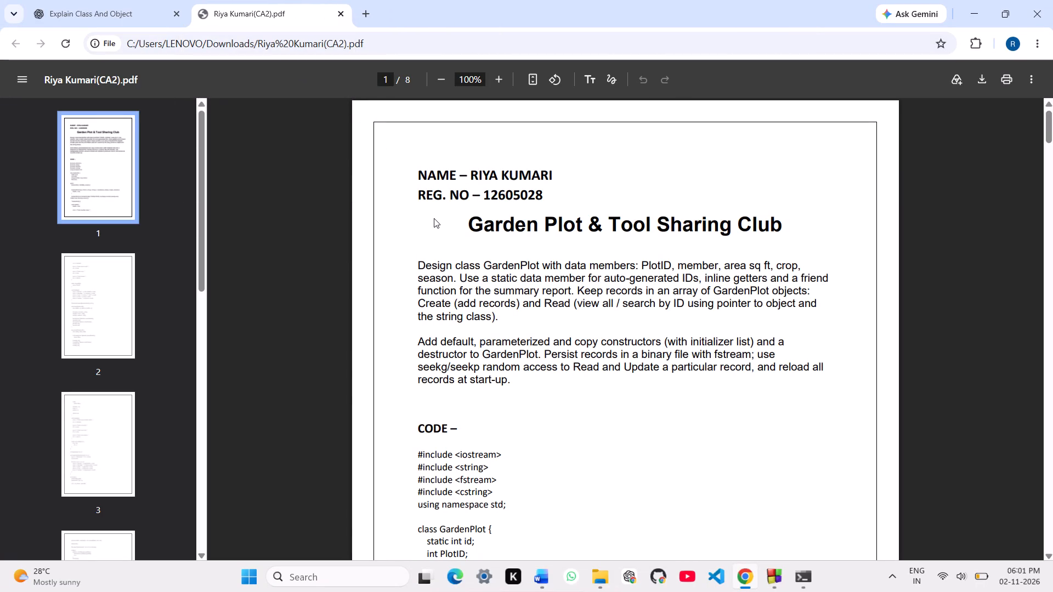
scroll(614, 399, "down", 1)
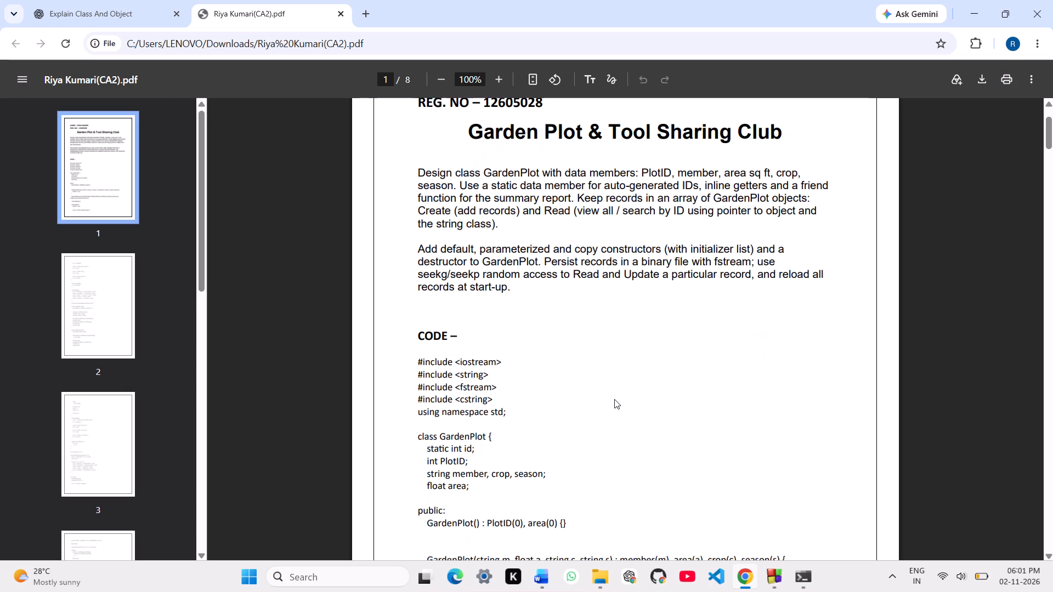
scroll(614, 399, "down", 1)
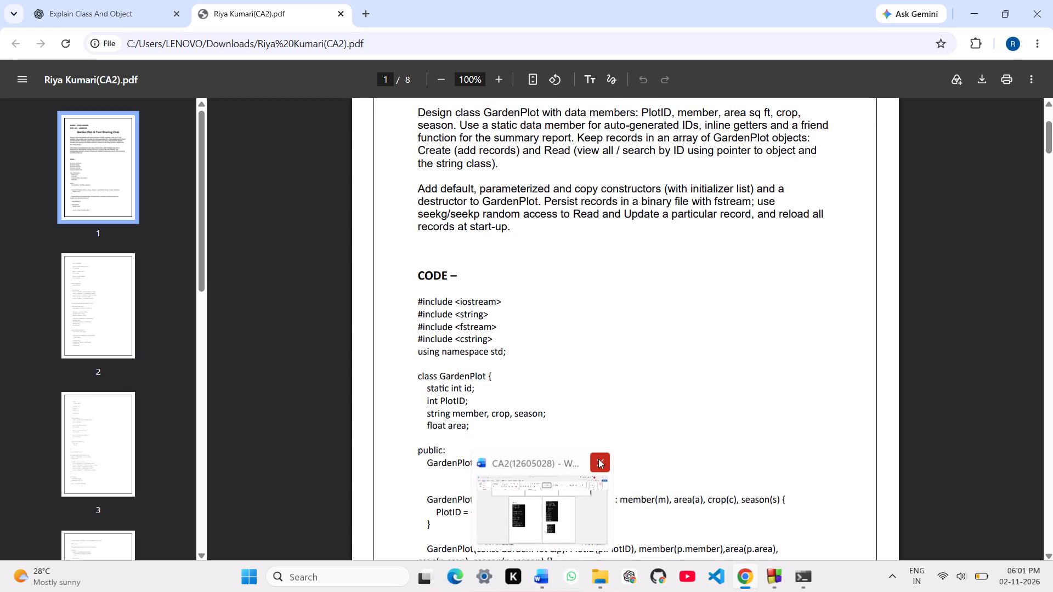
Close all open windows: Word, the Downloads folder, Chrome, the CA2.exe console and Code::Blocks.
left_click(596, 462)
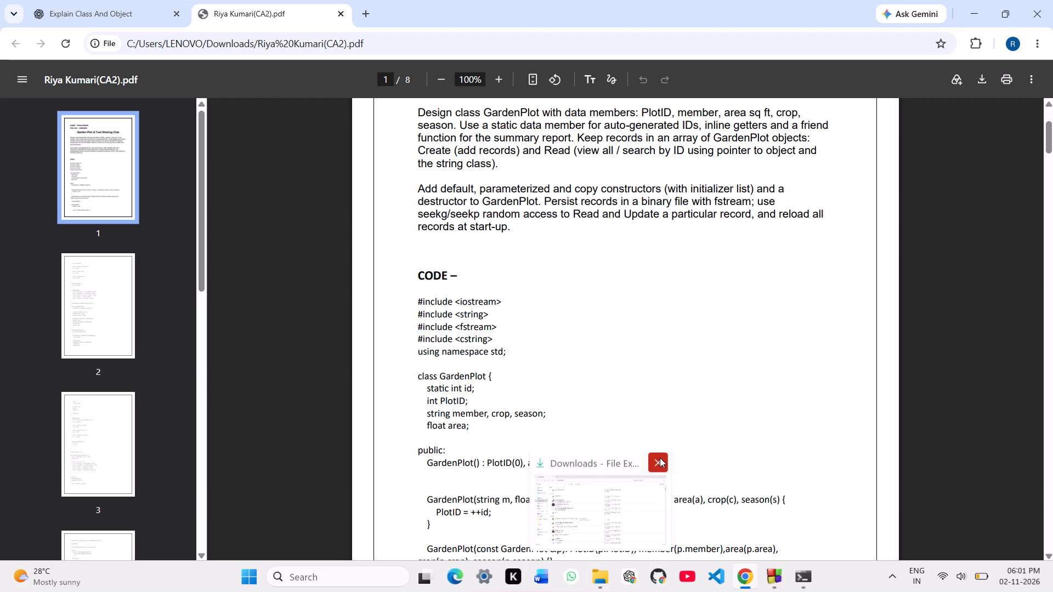
left_click(659, 458)
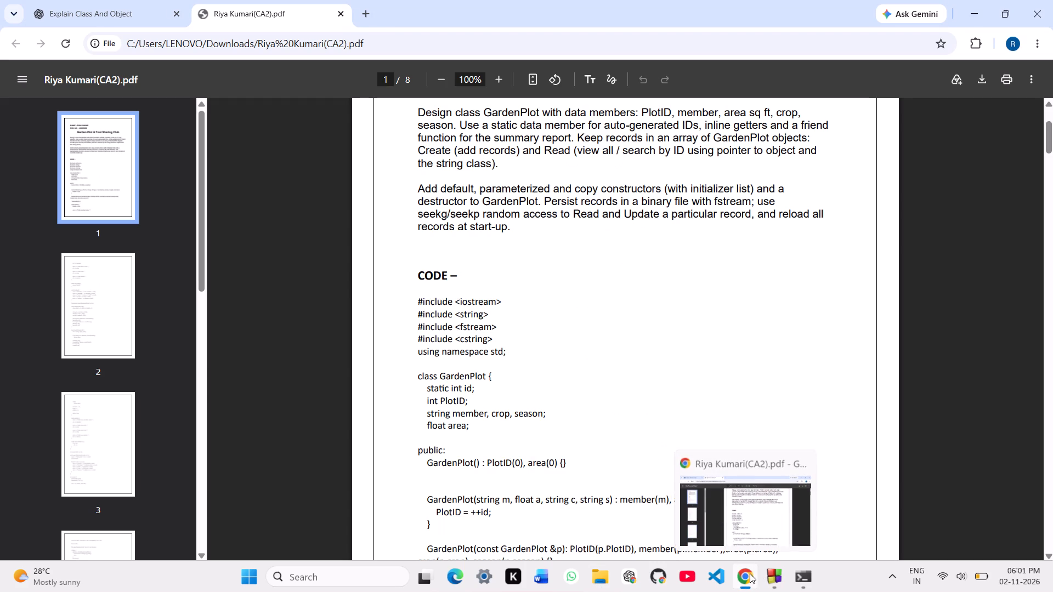
left_click(802, 462)
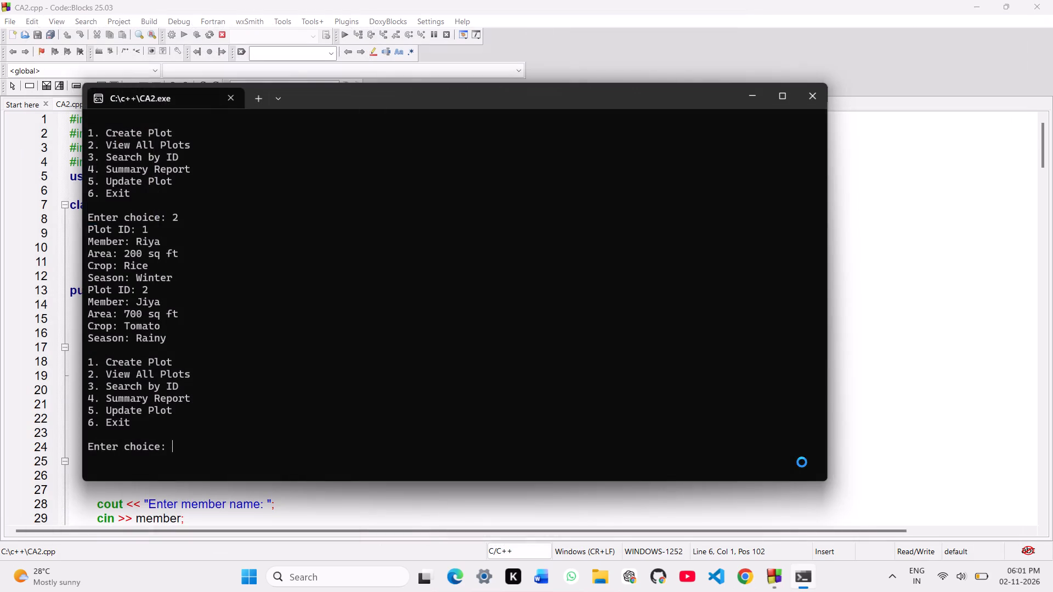
left_click(816, 95)
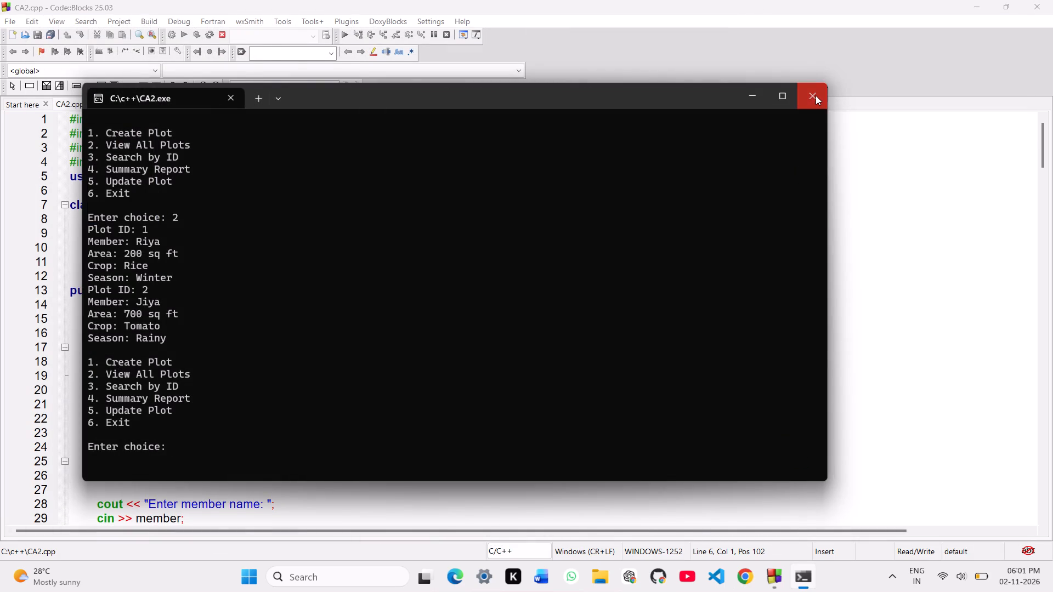
left_click(1040, 3)
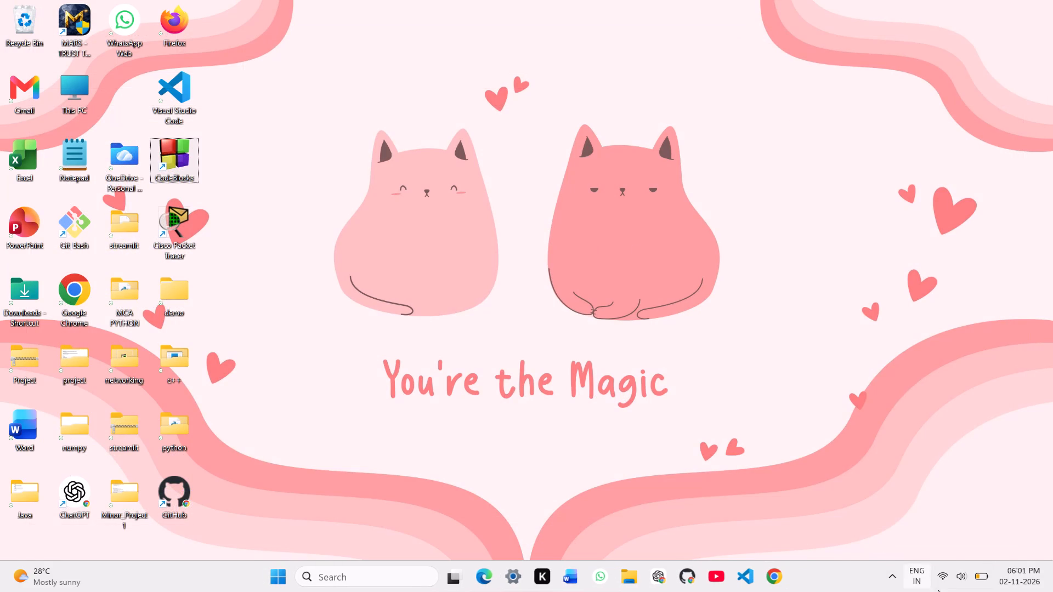
Turn off the computer's Wi-Fi.
left_click(946, 570)
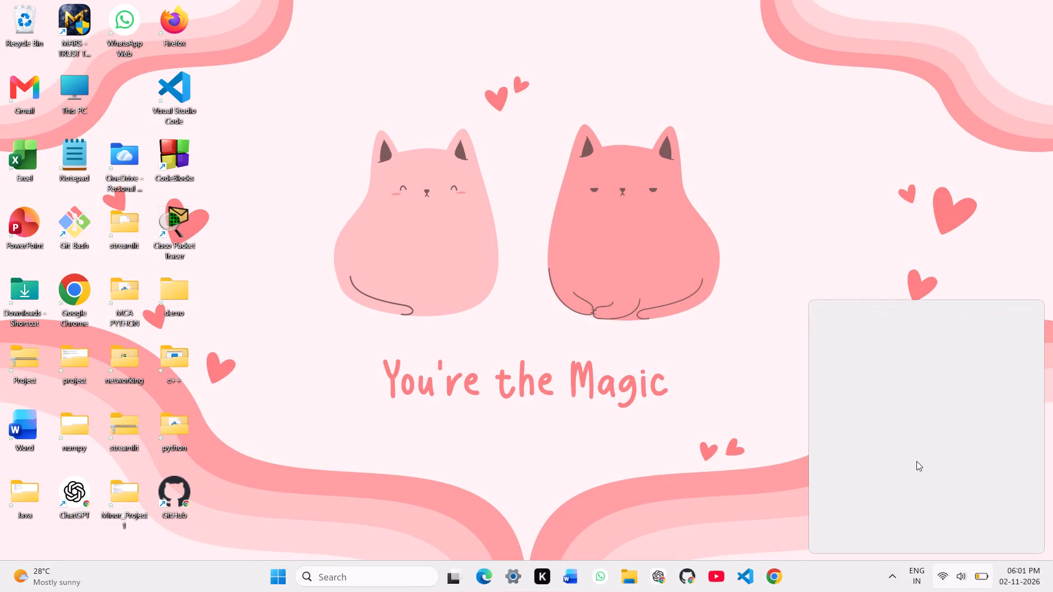
left_click(840, 327)
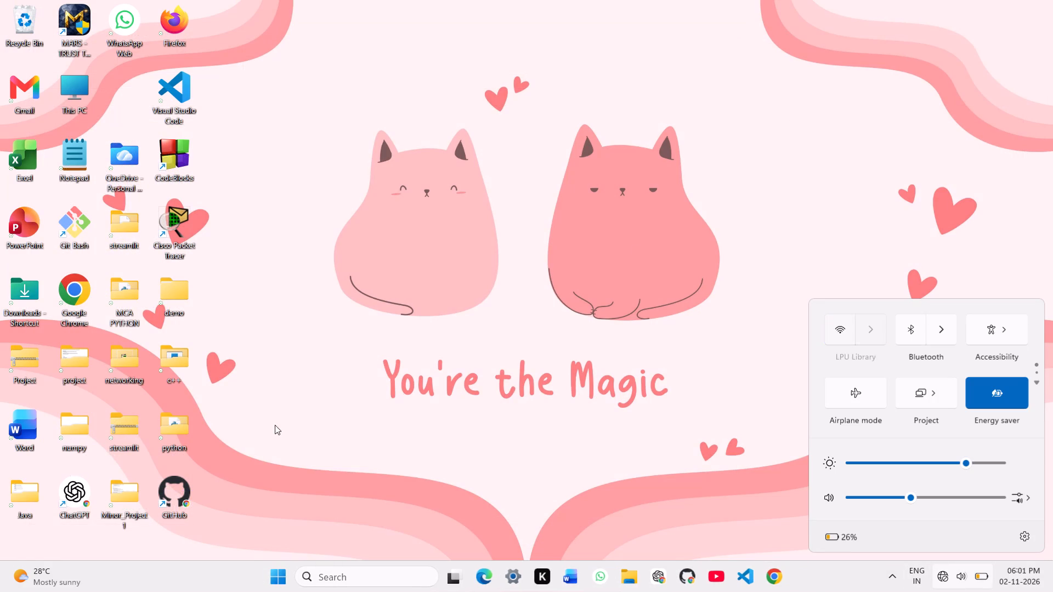
Bring up the computer's power options.
left_click(278, 574)
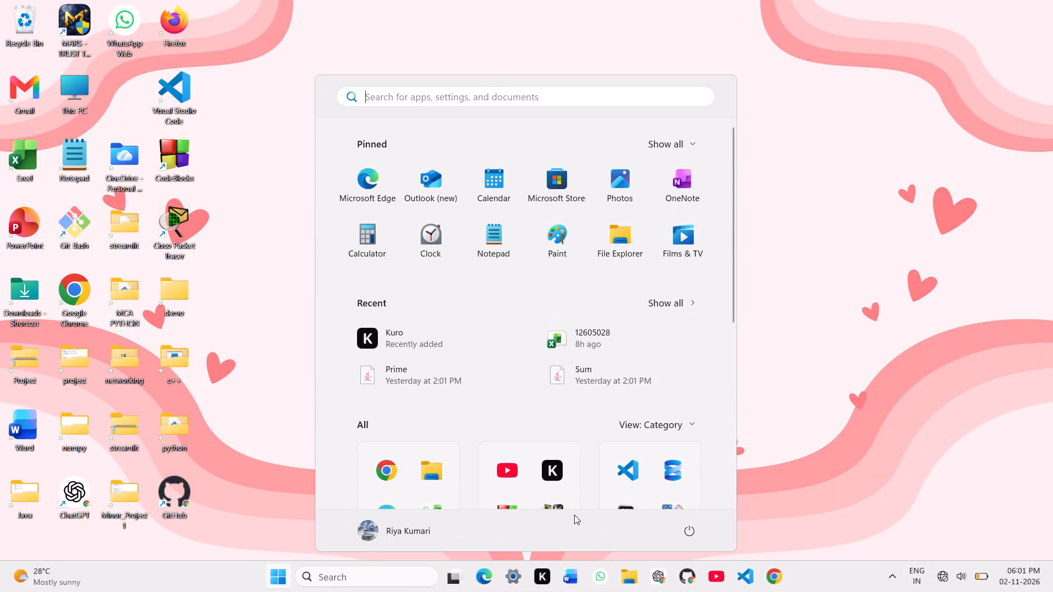
left_click(694, 527)
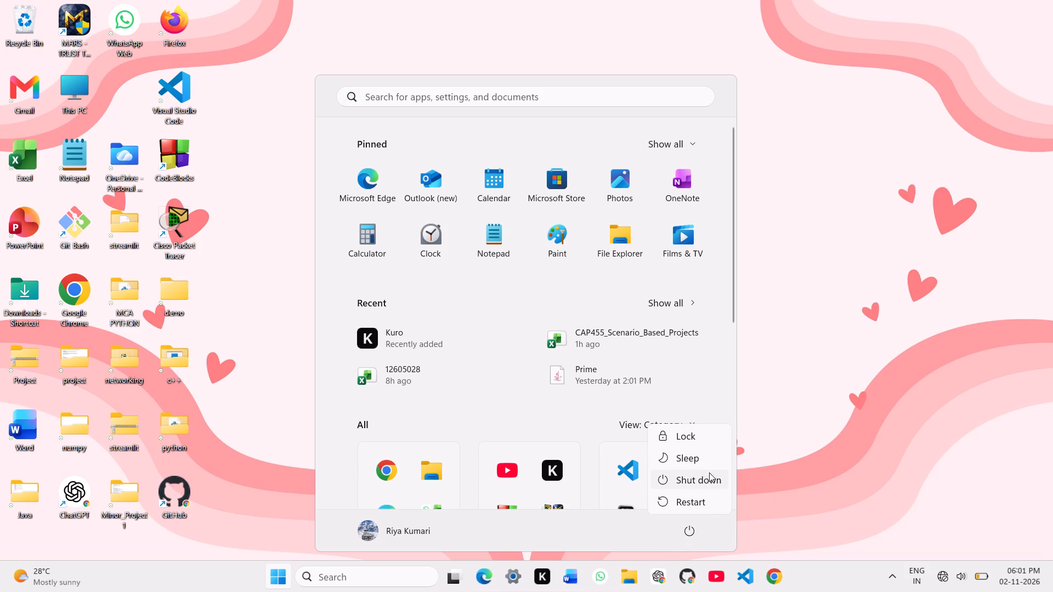